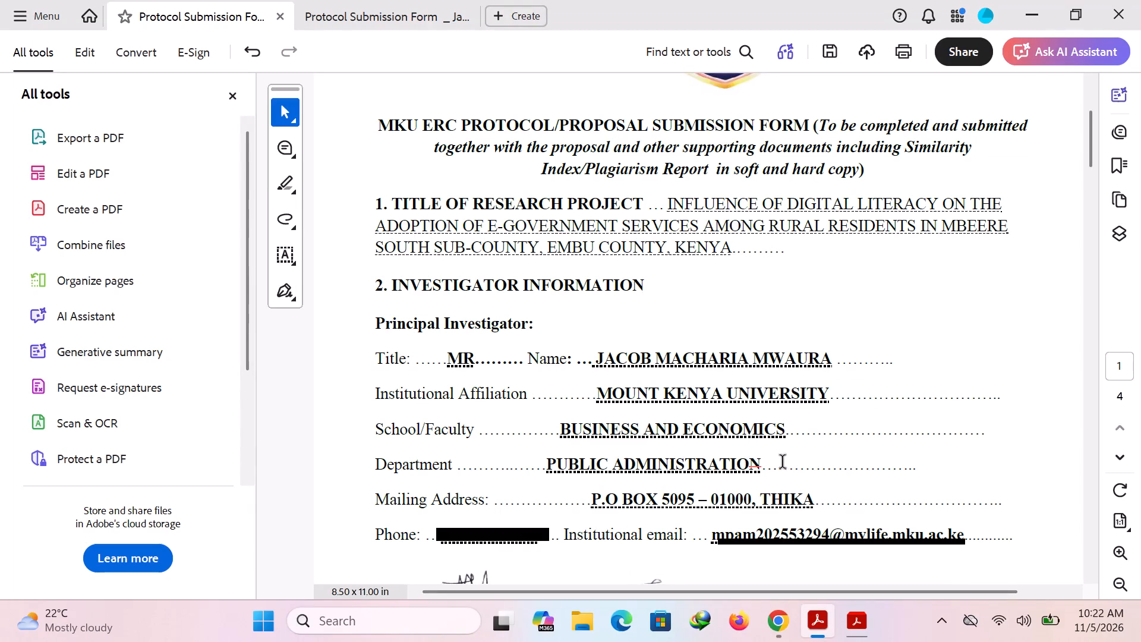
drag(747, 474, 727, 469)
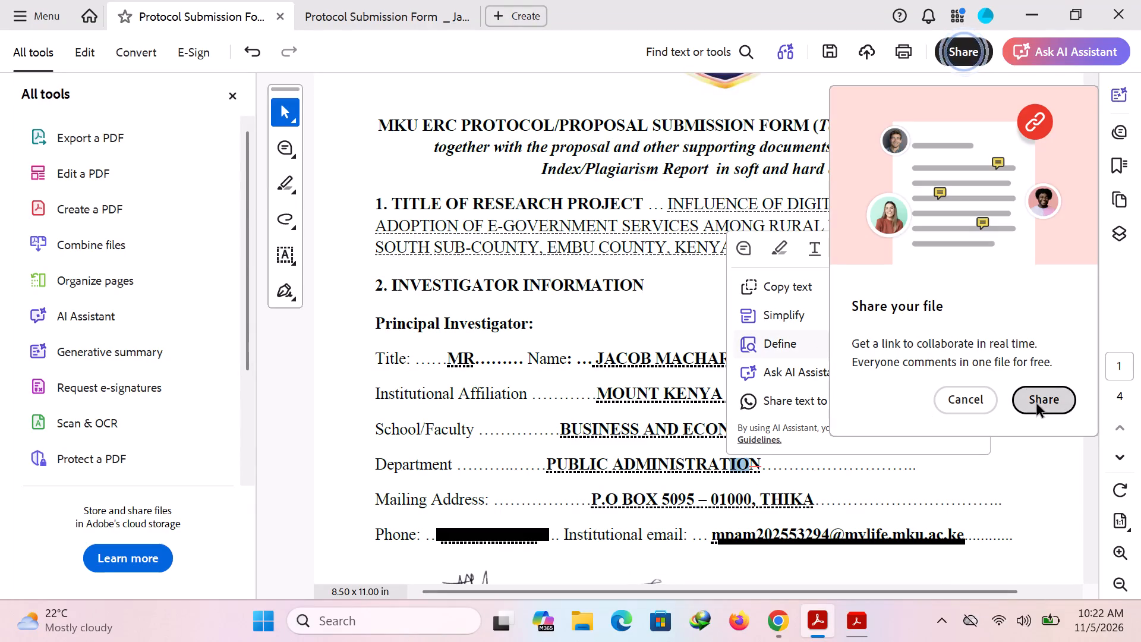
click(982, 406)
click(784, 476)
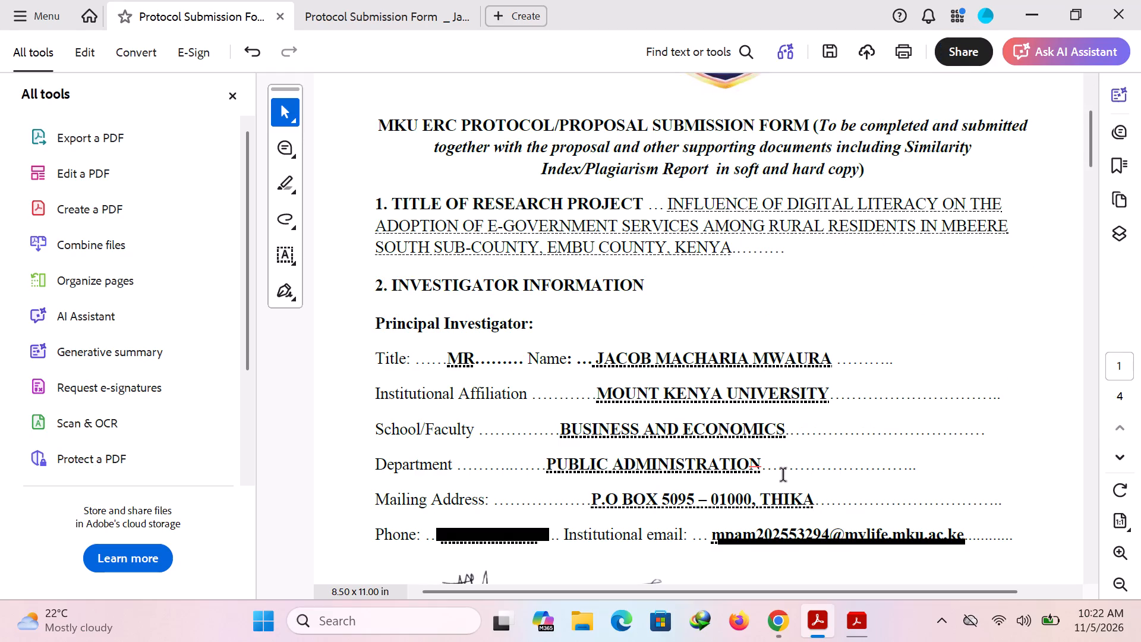
Delete the red strikethrough mark over the final letter of PUBLIC ADMINISTRATION in the Department line.
drag(763, 468, 739, 470)
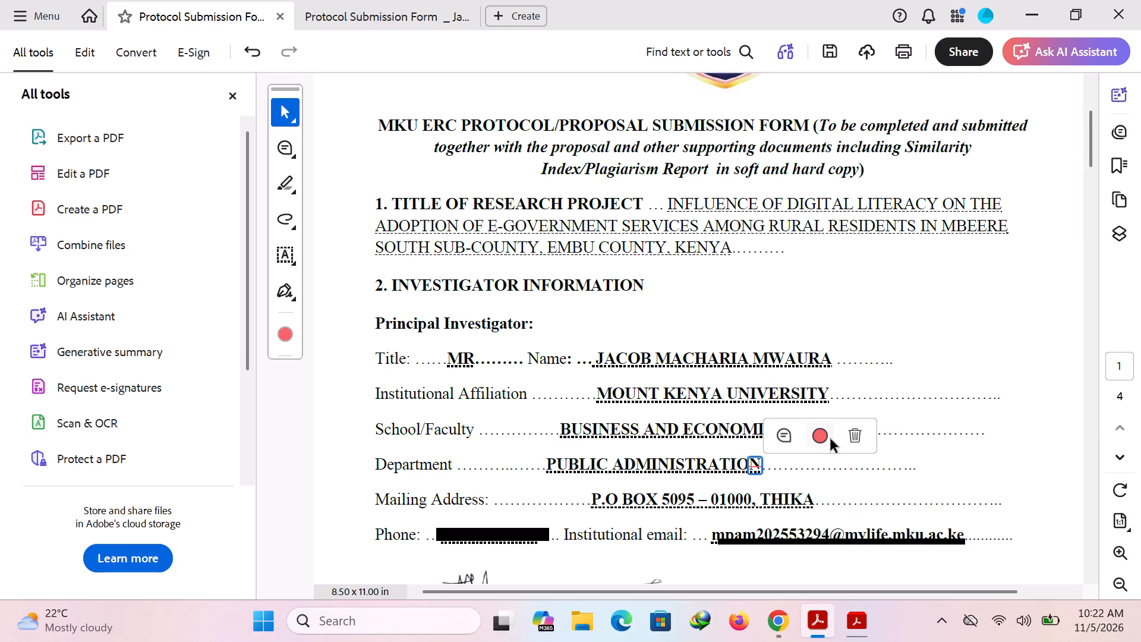
click(856, 440)
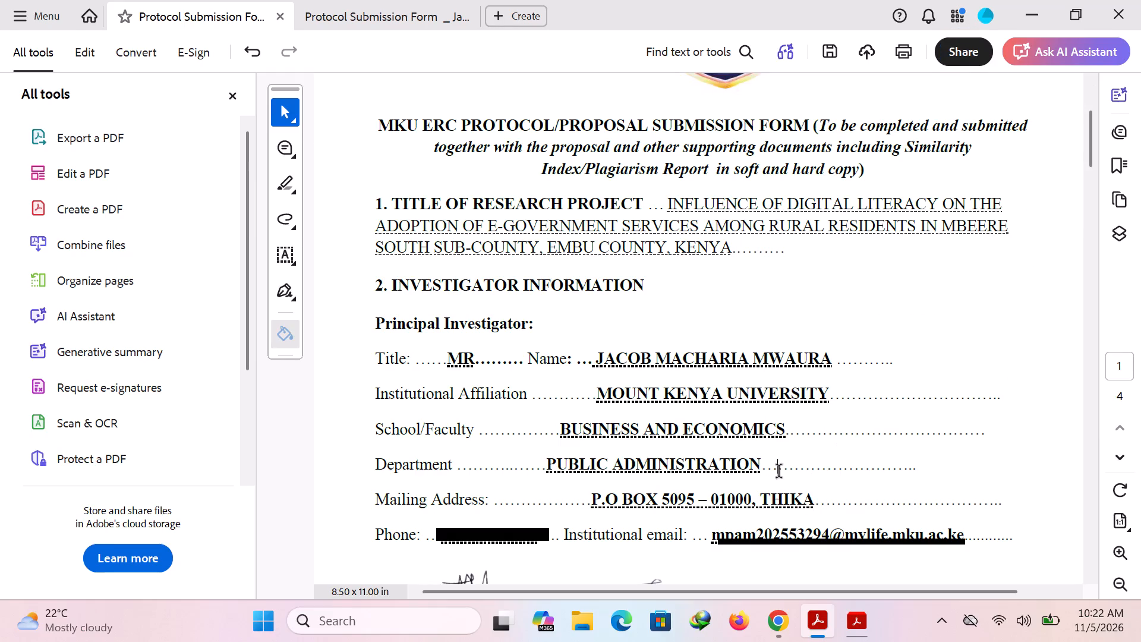
Underline the text PUBLIC ADMINISTRATION in the Department line of the investigator information.
drag(551, 466, 554, 467)
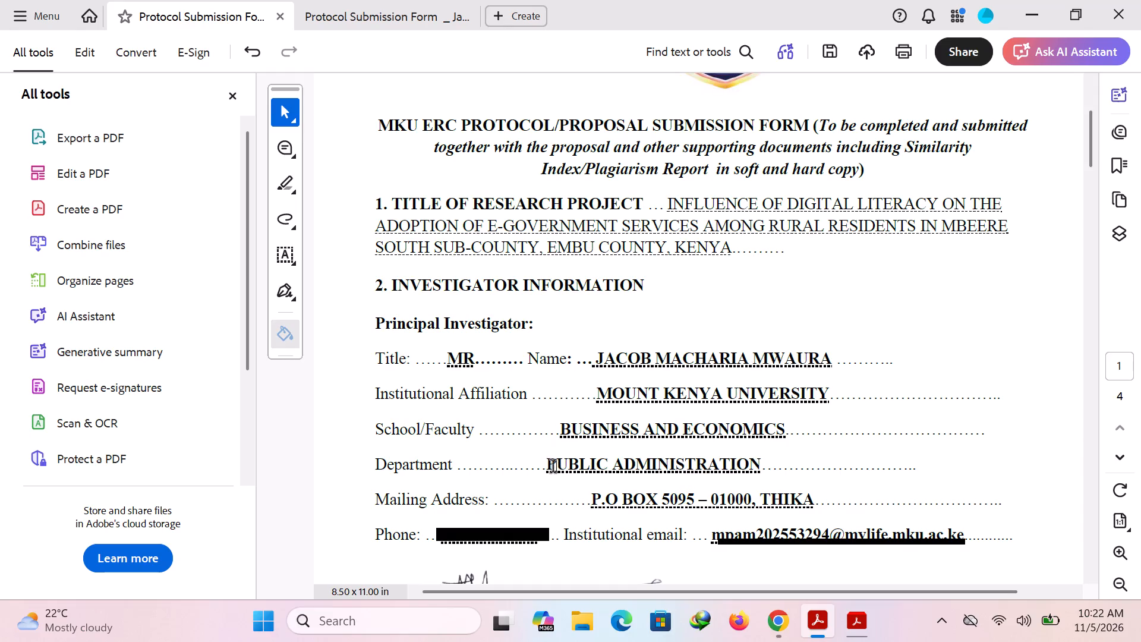
drag(554, 467, 690, 468)
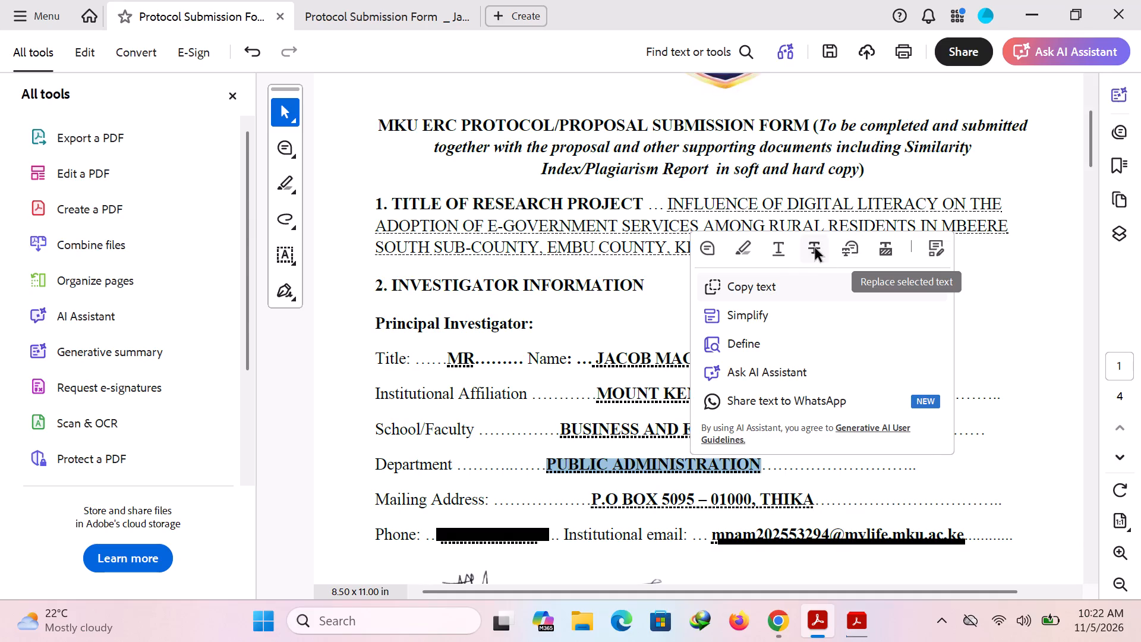
click(781, 255)
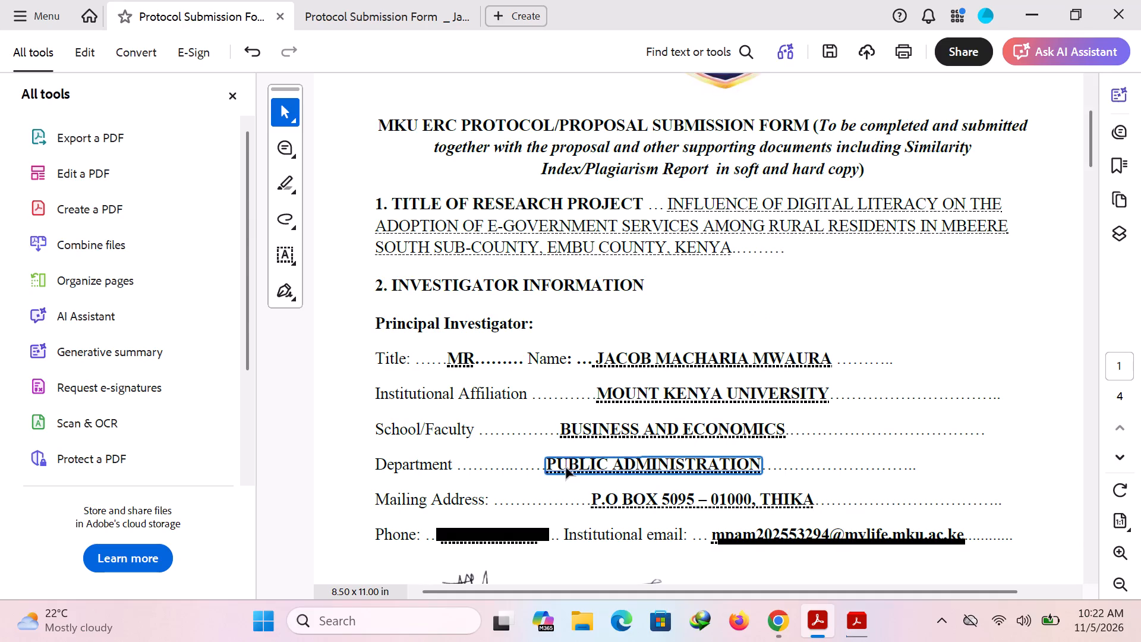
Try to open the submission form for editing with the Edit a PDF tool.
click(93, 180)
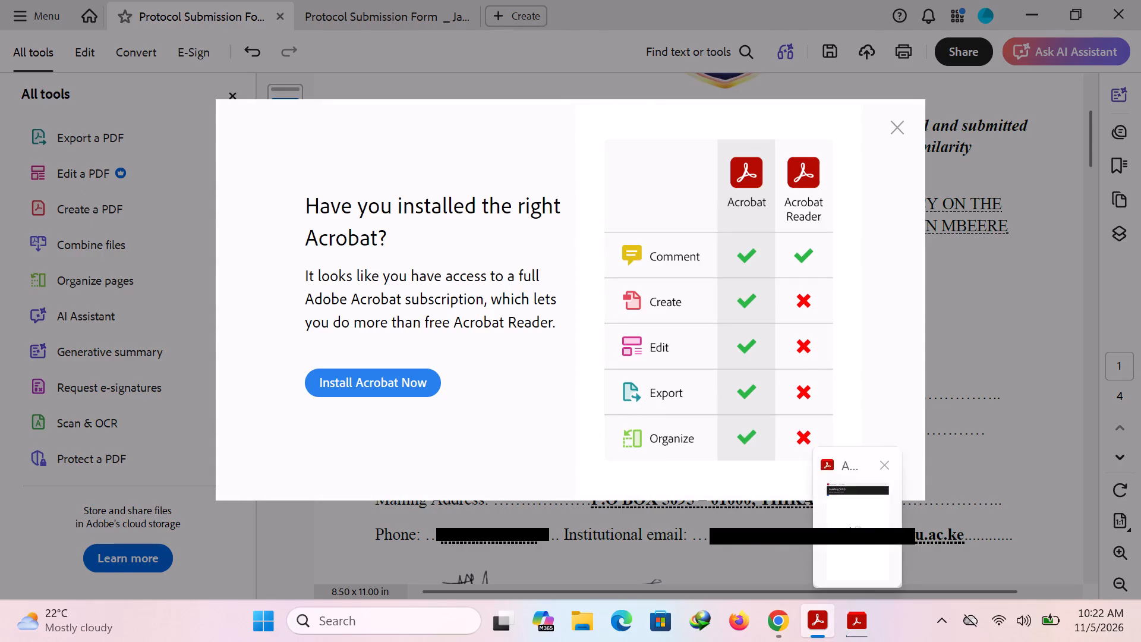
Switch to the Acrobat installer window to check the installation progress.
click(852, 522)
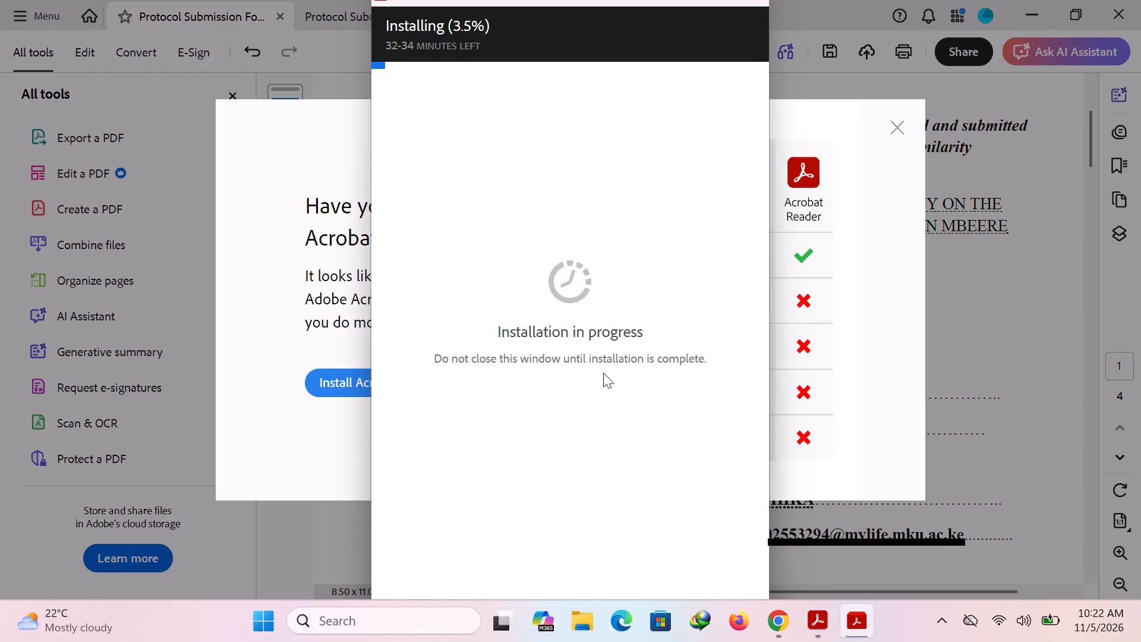
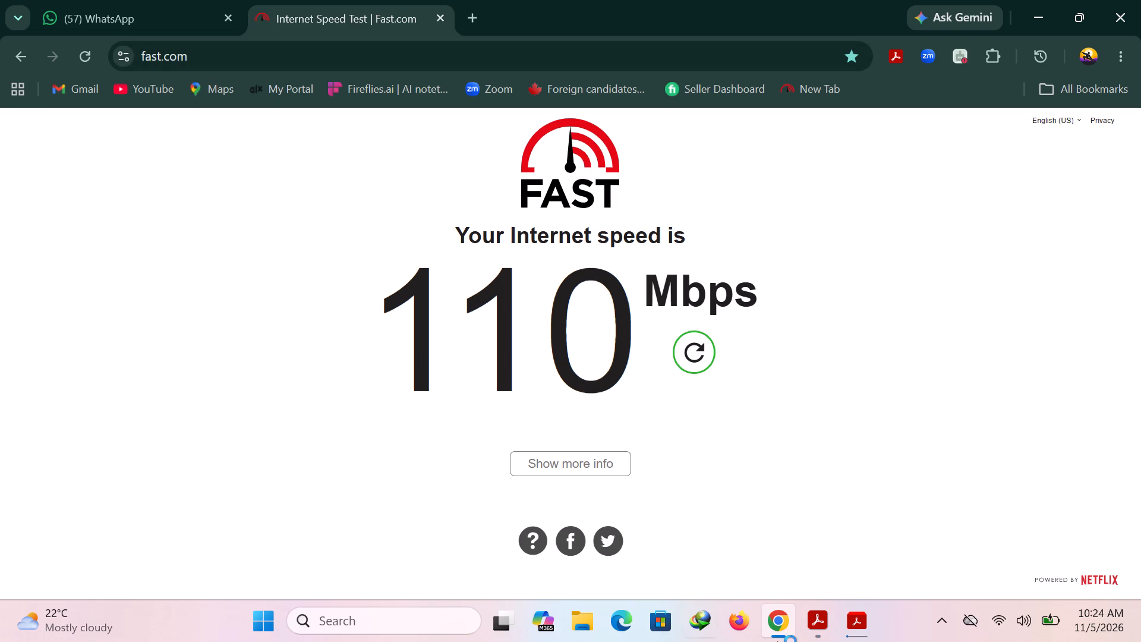
Switch to the Acrobat installer and quit the installation.
click(850, 629)
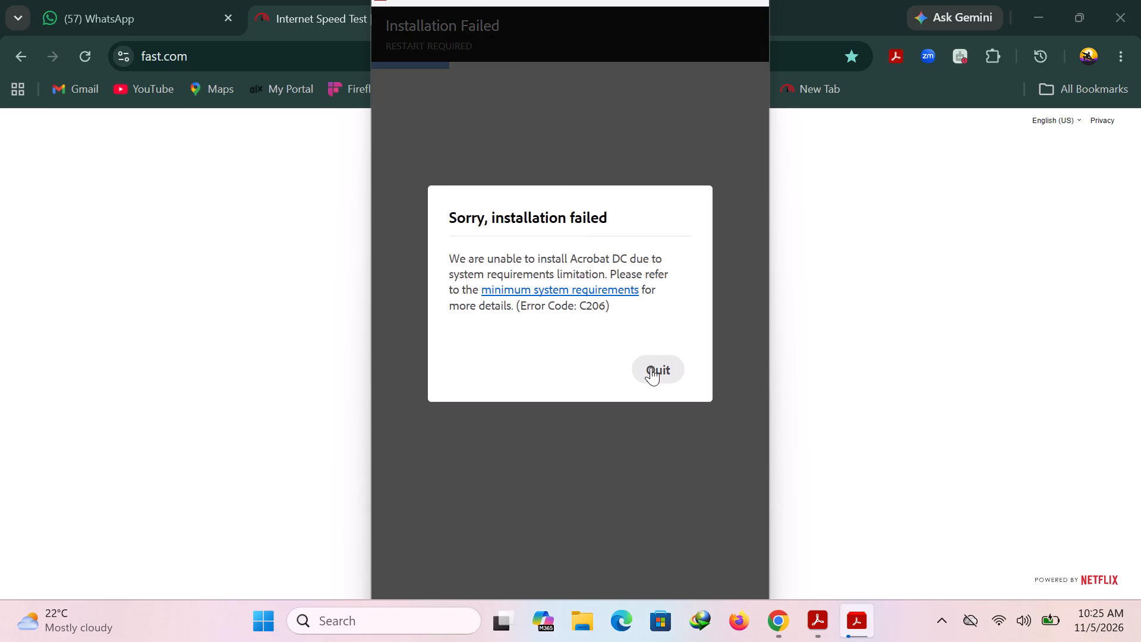
click(651, 367)
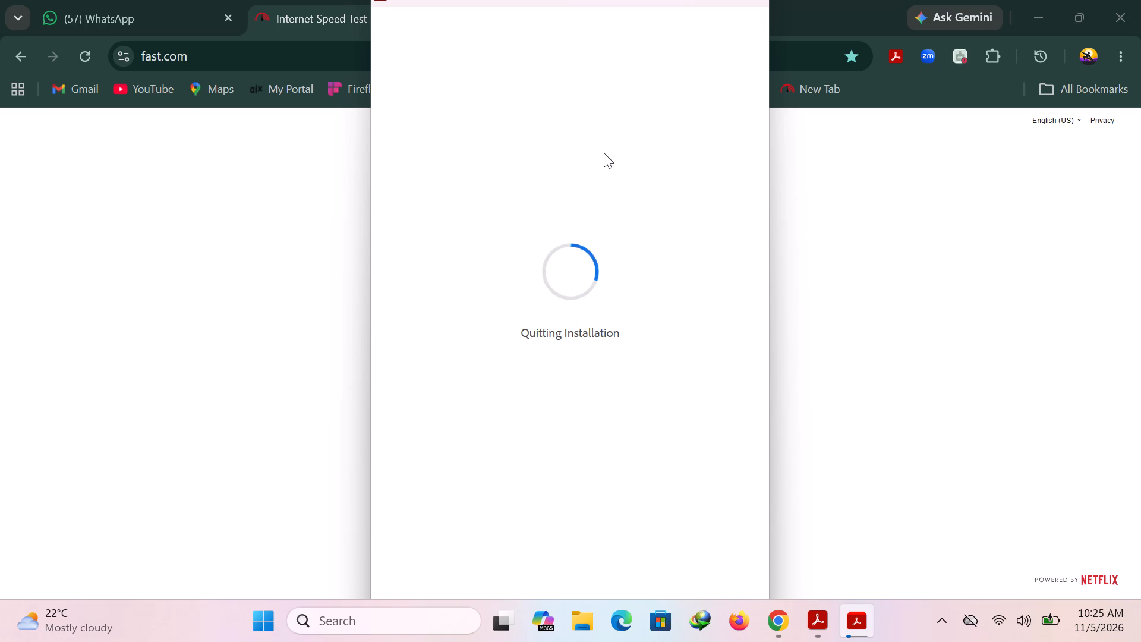
In Chrome, search for "edit pdf free" in a new tab and open the PDFLeader Edit PDF result.
click(772, 625)
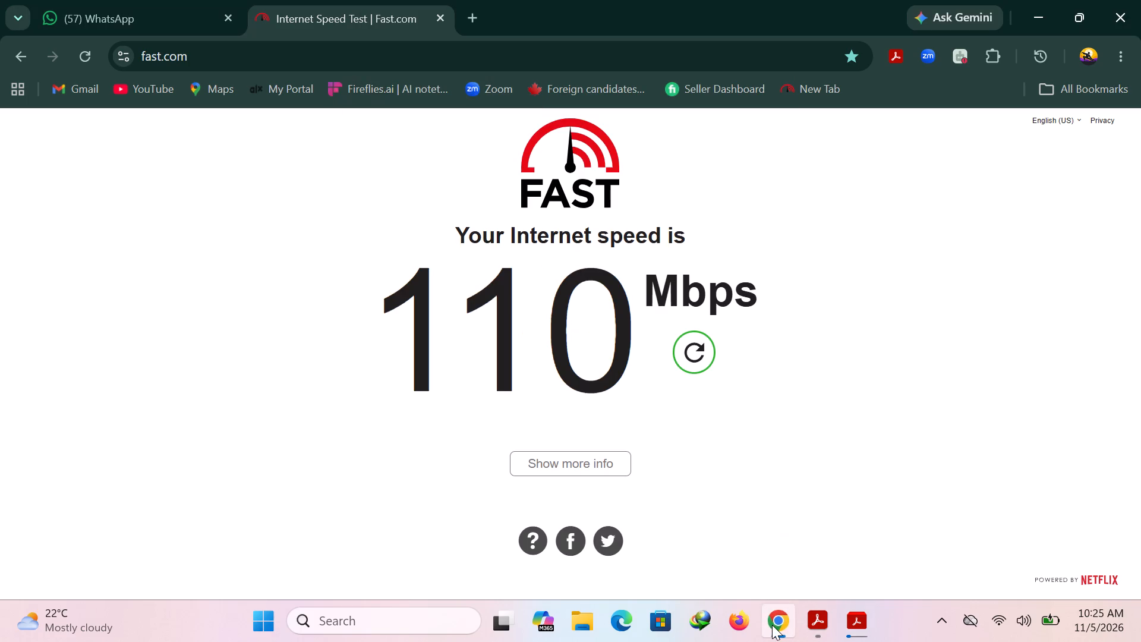
click(469, 17)
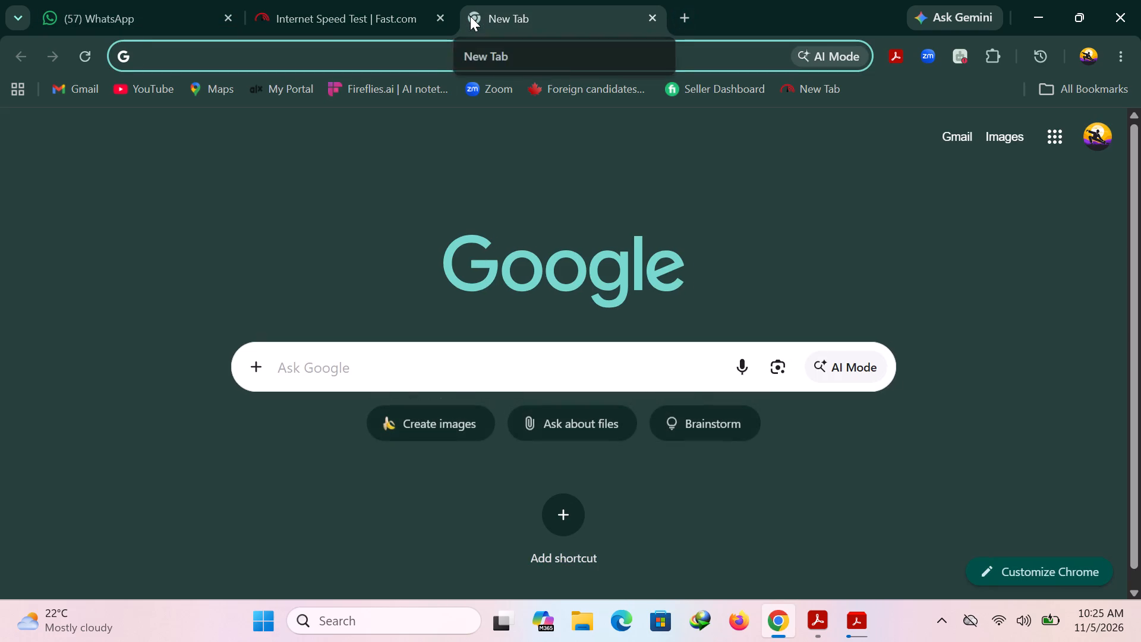
text(edit pdf free)
key(Return)
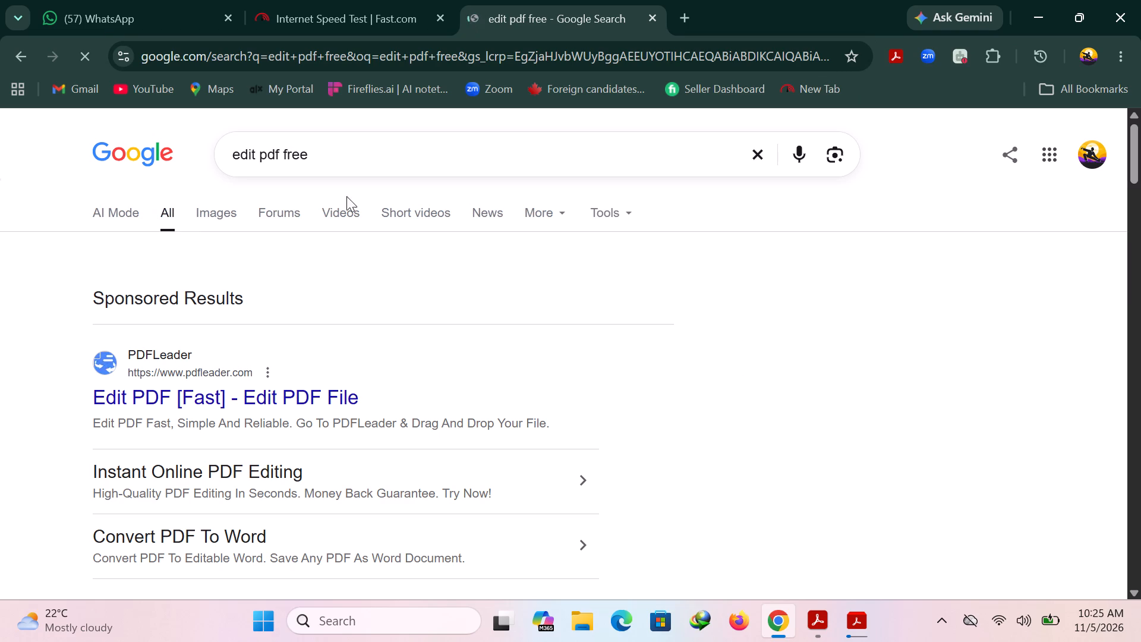
click(284, 394)
Upload the Protocol Submission Form PDF saved at 9:48 AM in Downloads to PDFLeader for editing.
scroll(275, 370, down, 1)
scroll(294, 502, down, 2)
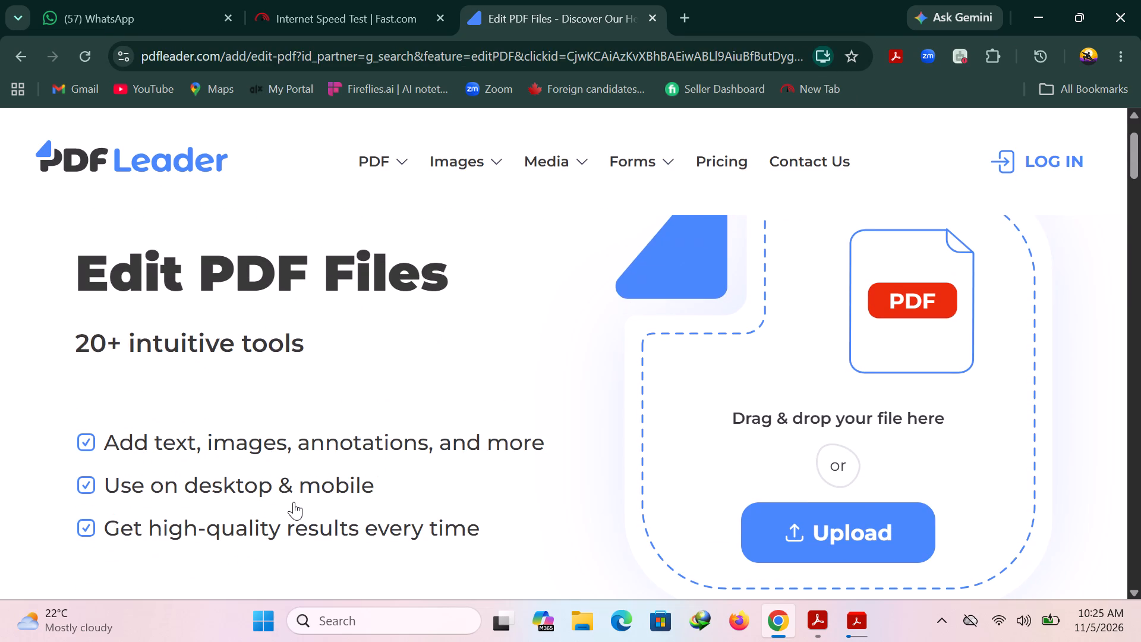
scroll(299, 487, down, 6)
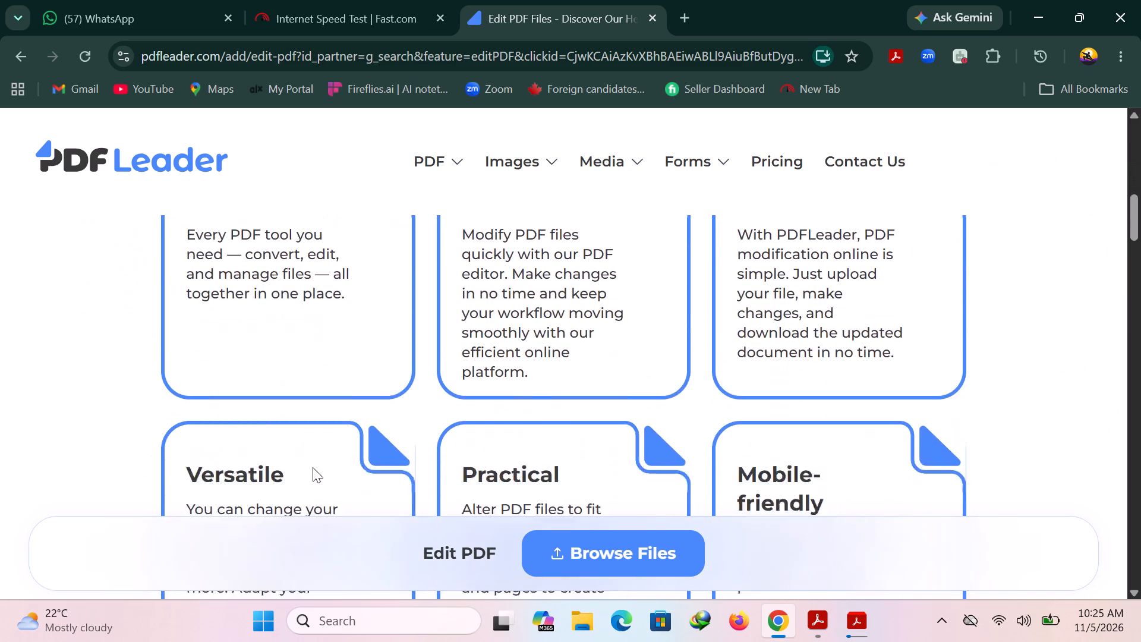
scroll(313, 467, down, 6)
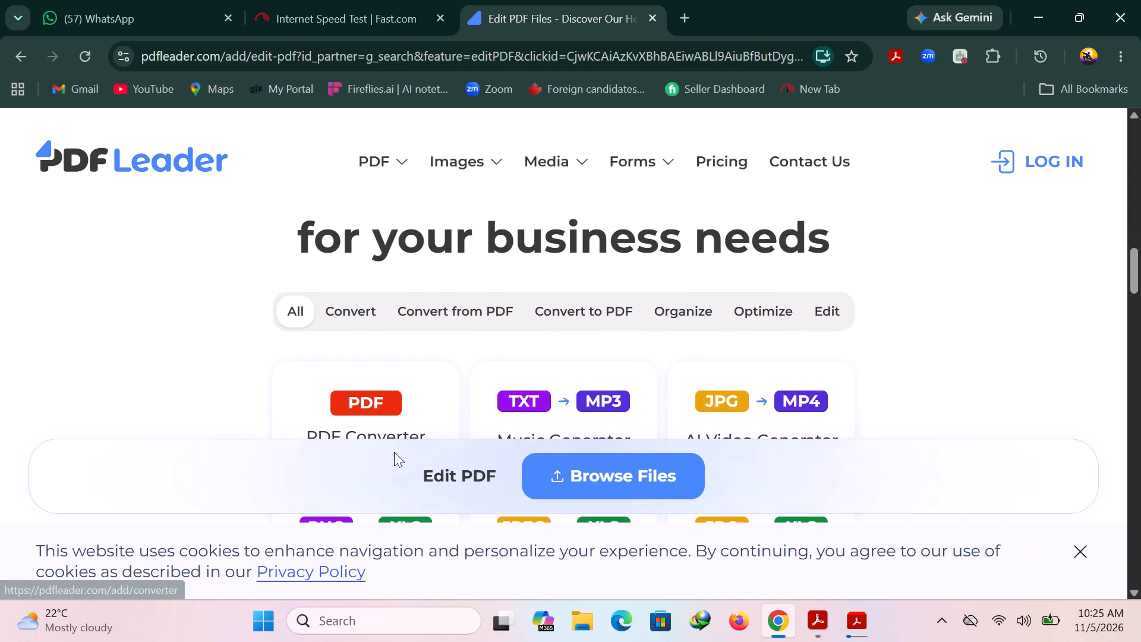
click(597, 468)
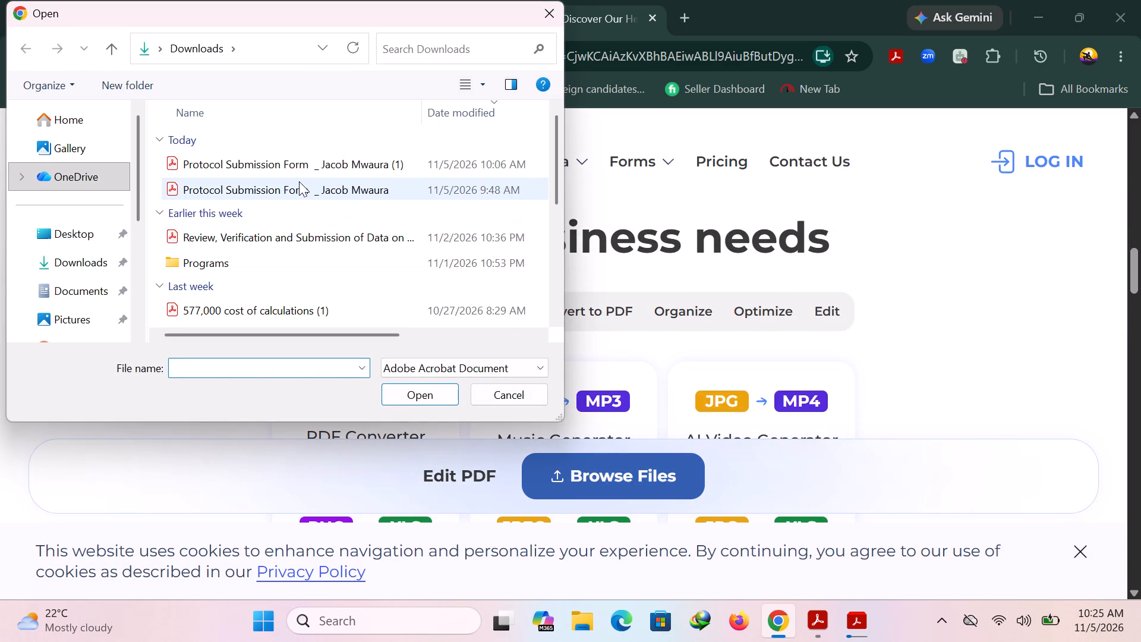
click(299, 181)
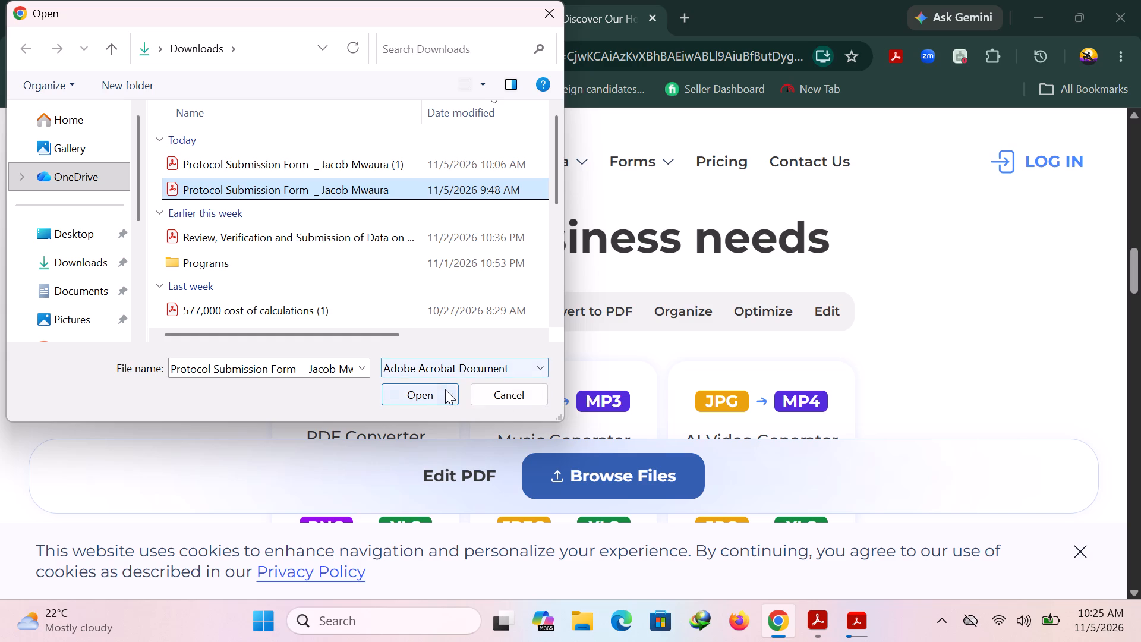
click(445, 389)
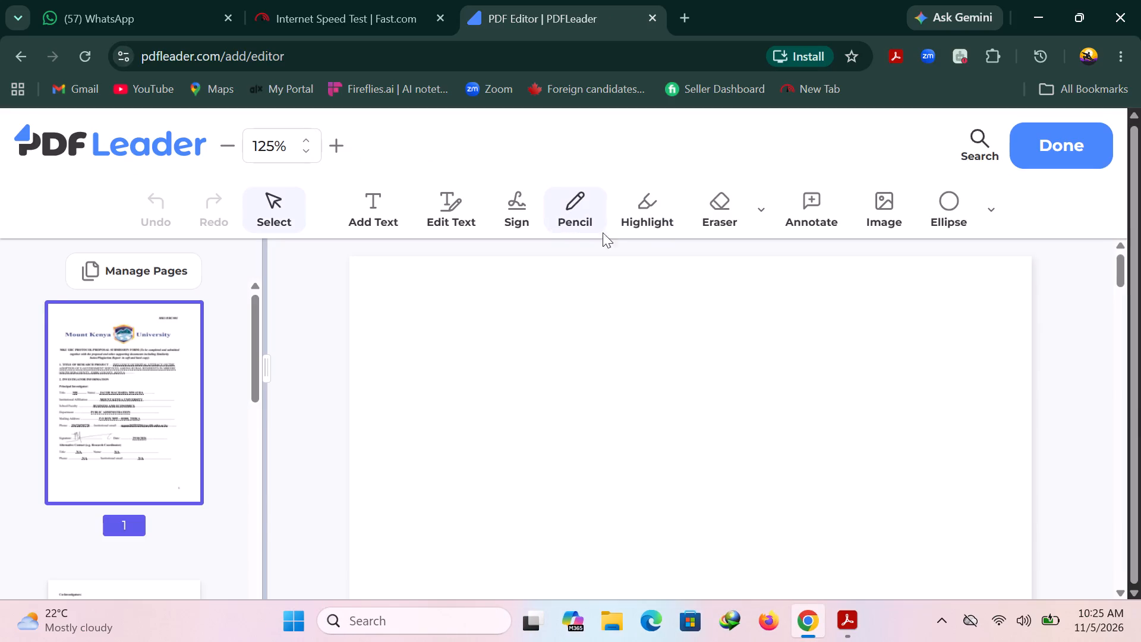
With Edit Text, delete PUBLIC ADMINISTRATIO from the Department line of the investigator information, leaving the final N.
scroll(573, 316, down, 3)
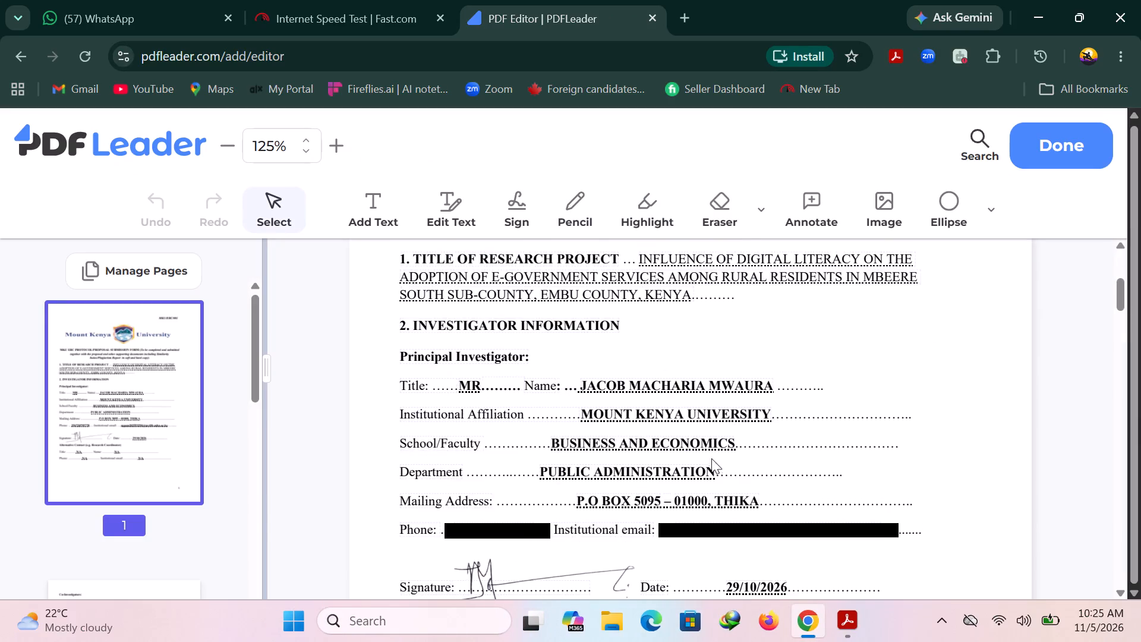
click(711, 466)
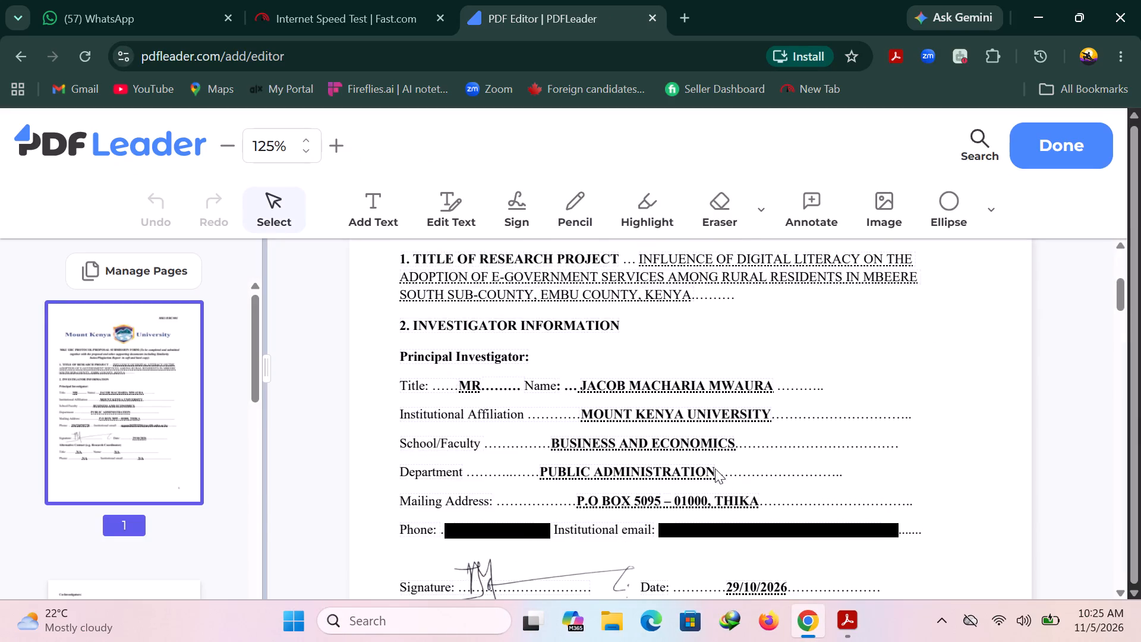
click(714, 469)
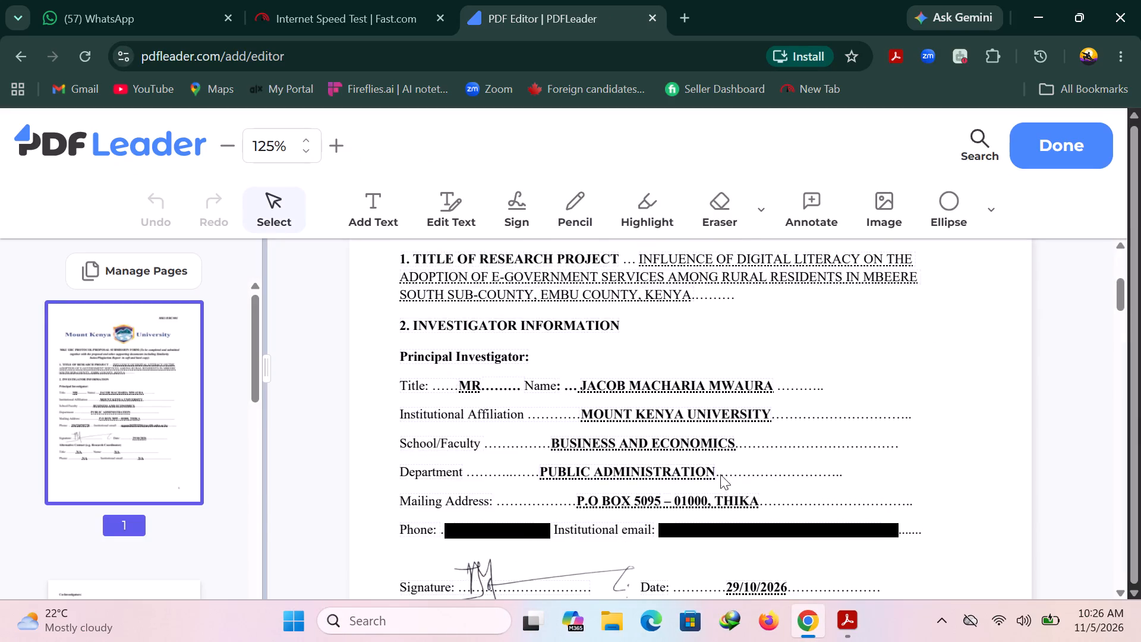
double_click(708, 471)
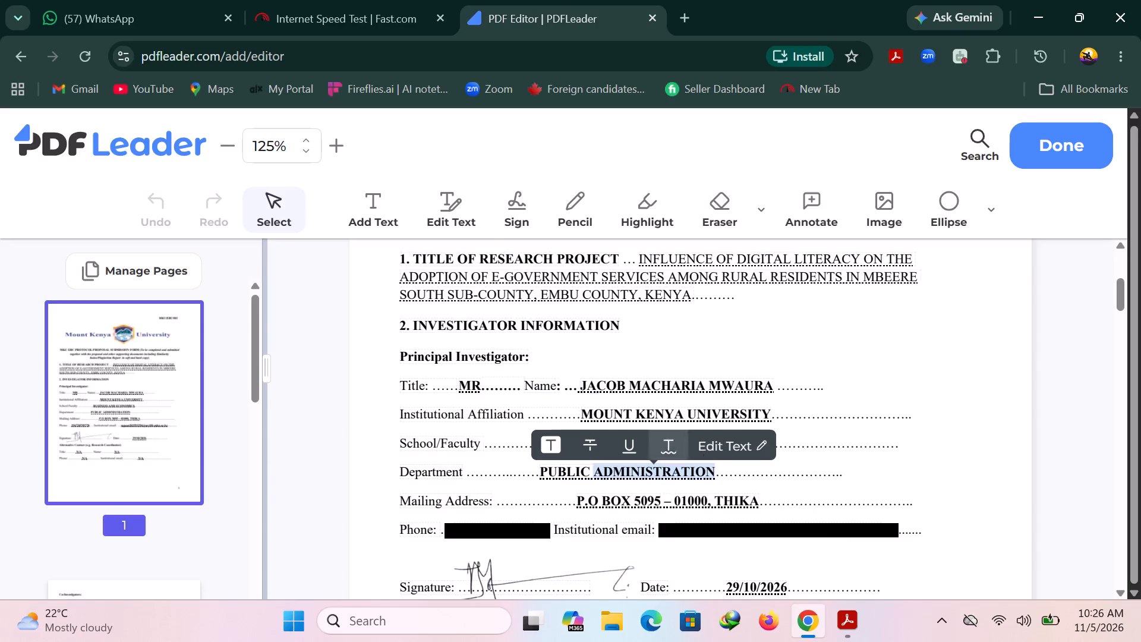
click(458, 212)
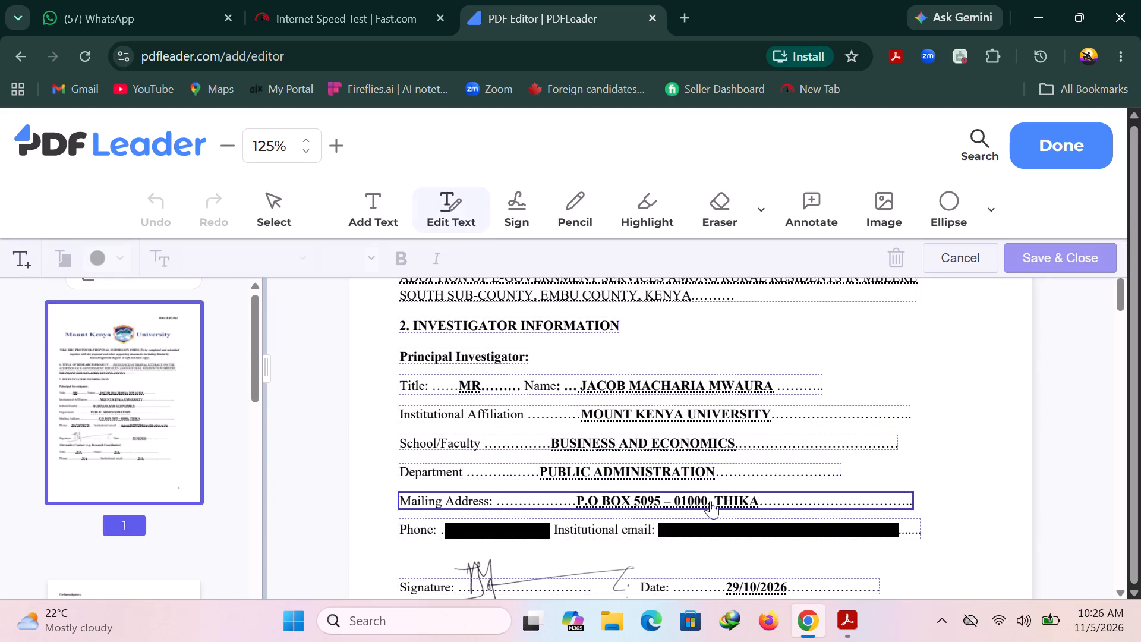
click(708, 473)
click(707, 473)
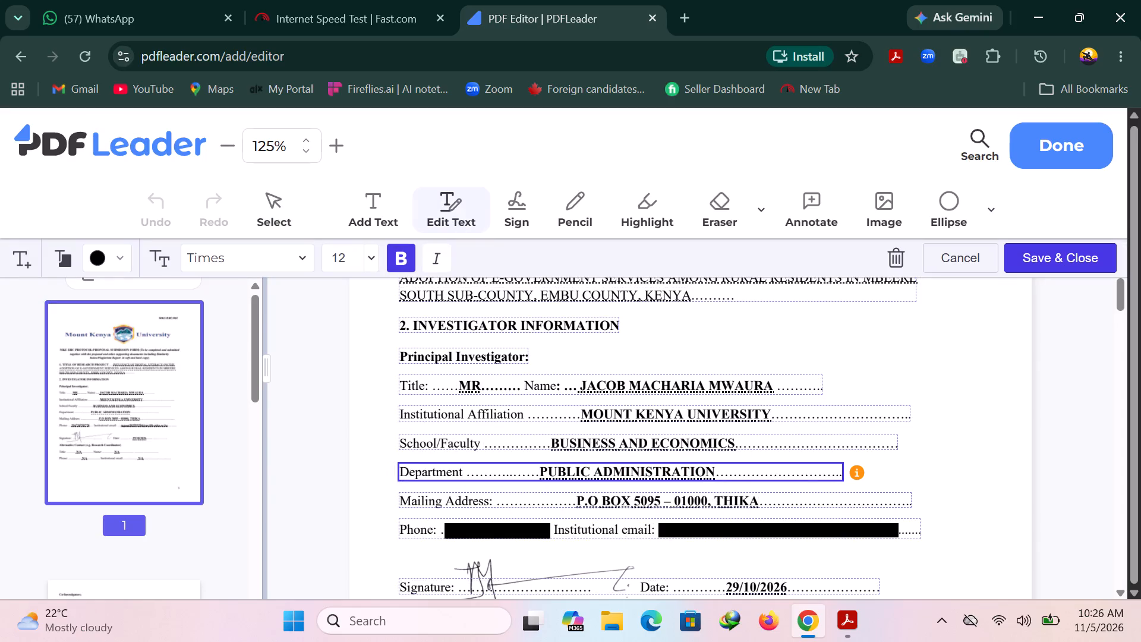
key(BackSpace)
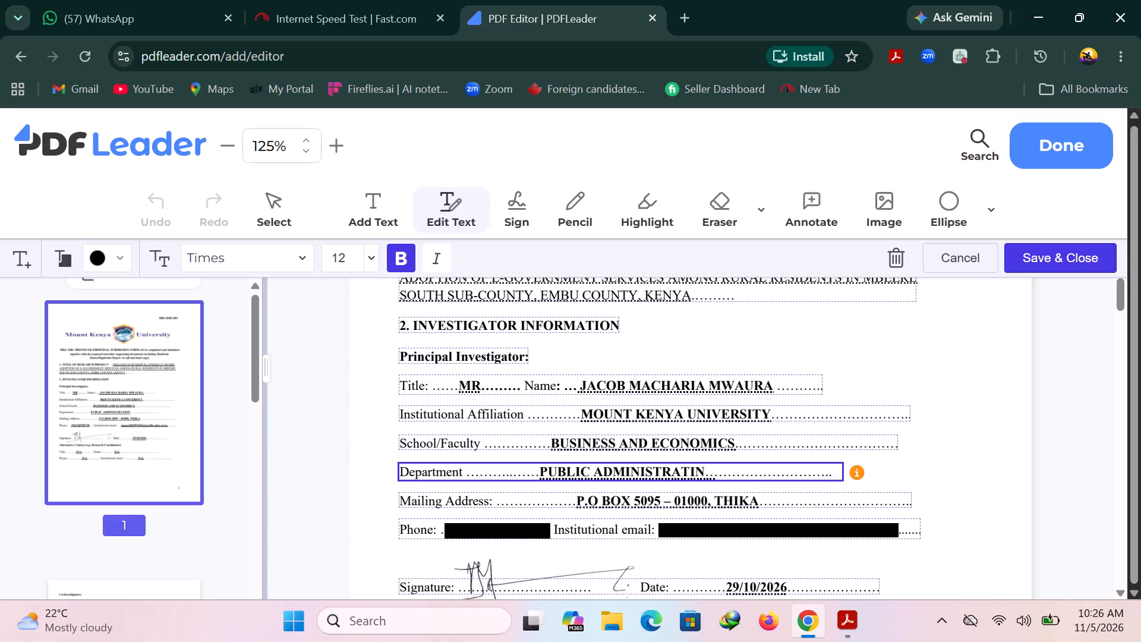
key(BackSpace)
key(BackSpace)
key(BackSpace)
key(BackSpace)
key(BackSpace)
key(BackSpace)
key(BackSpace)
key(BackSpace)
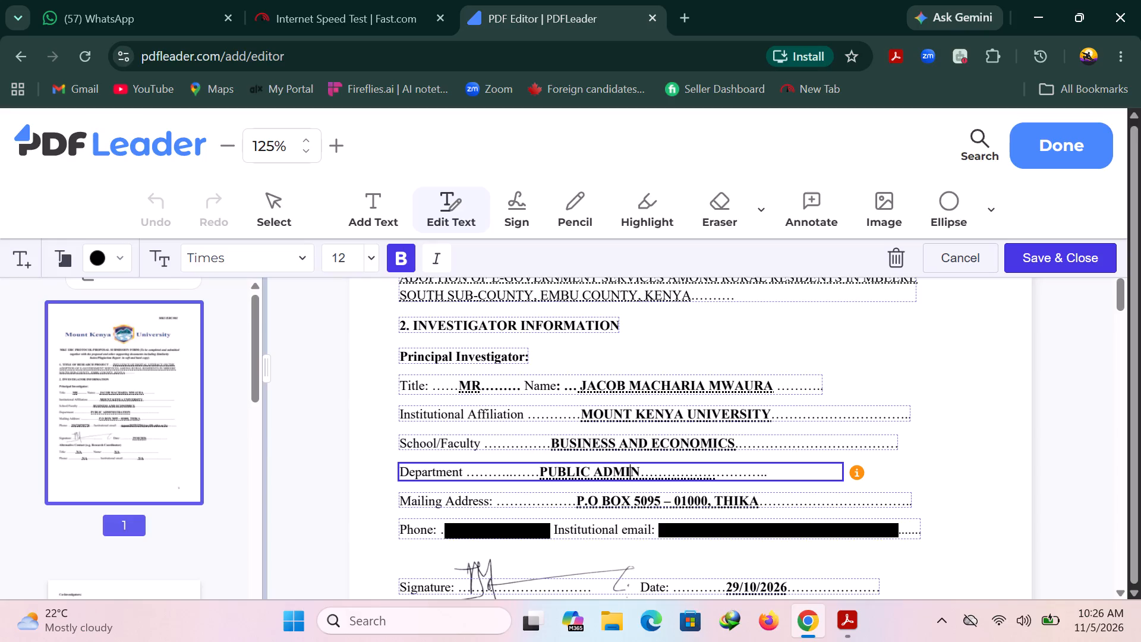
key(BackSpace)
key(BackSpace)
key(BackSpace)
key(BackSpace)
key(BackSpace)
key(BackSpace)
key(BackSpace)
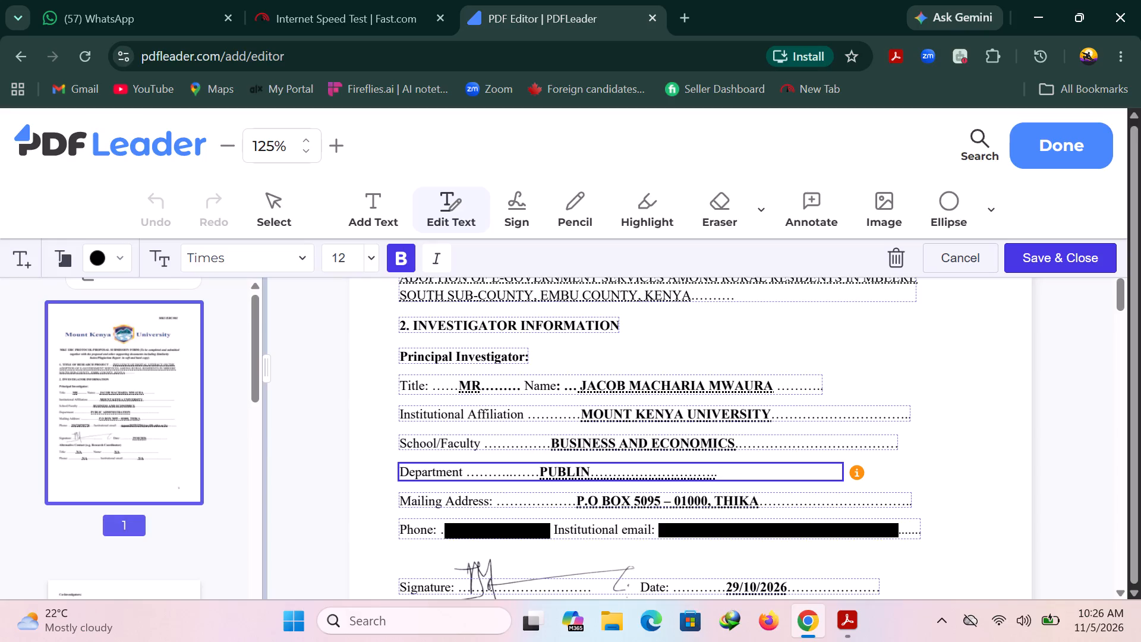
key(BackSpace)
key(BackSpace)
key(BackSpace)
key(BackSpace)
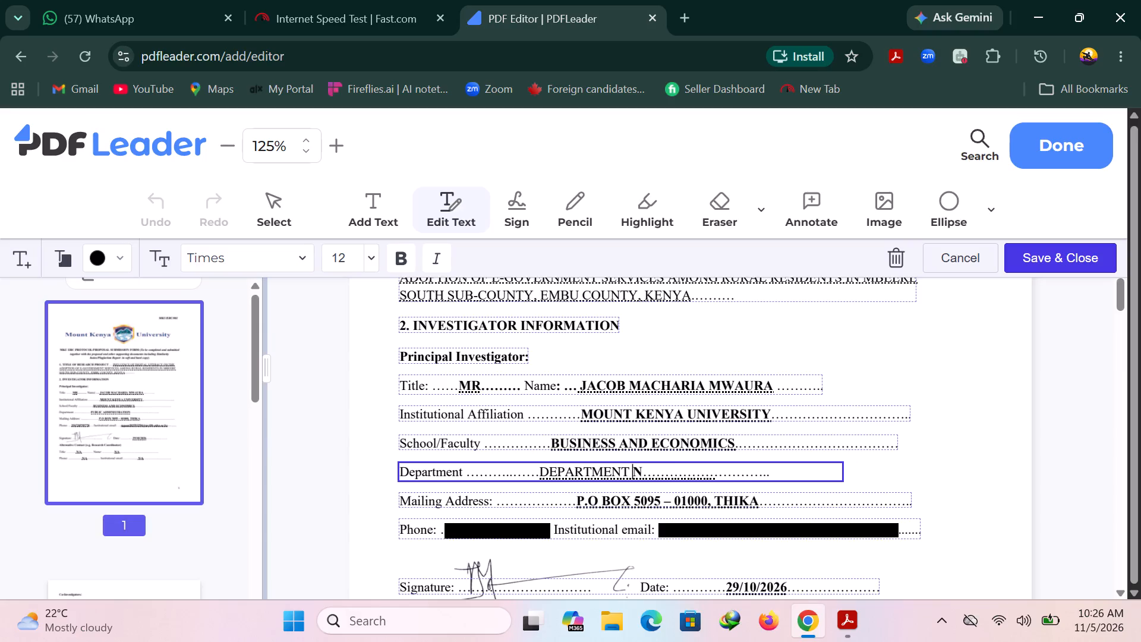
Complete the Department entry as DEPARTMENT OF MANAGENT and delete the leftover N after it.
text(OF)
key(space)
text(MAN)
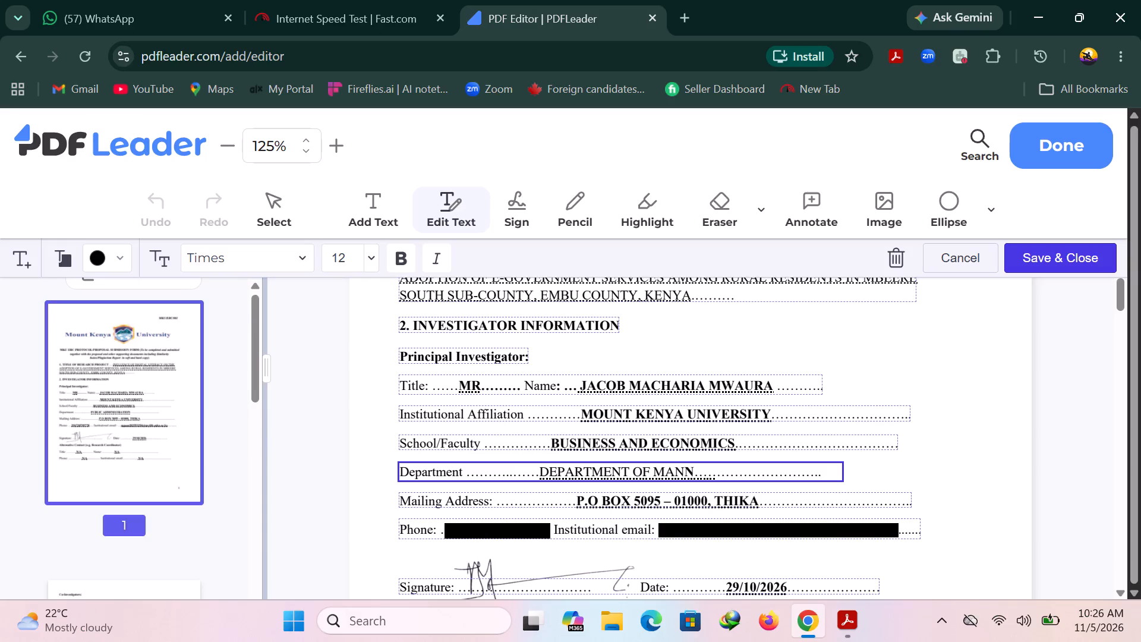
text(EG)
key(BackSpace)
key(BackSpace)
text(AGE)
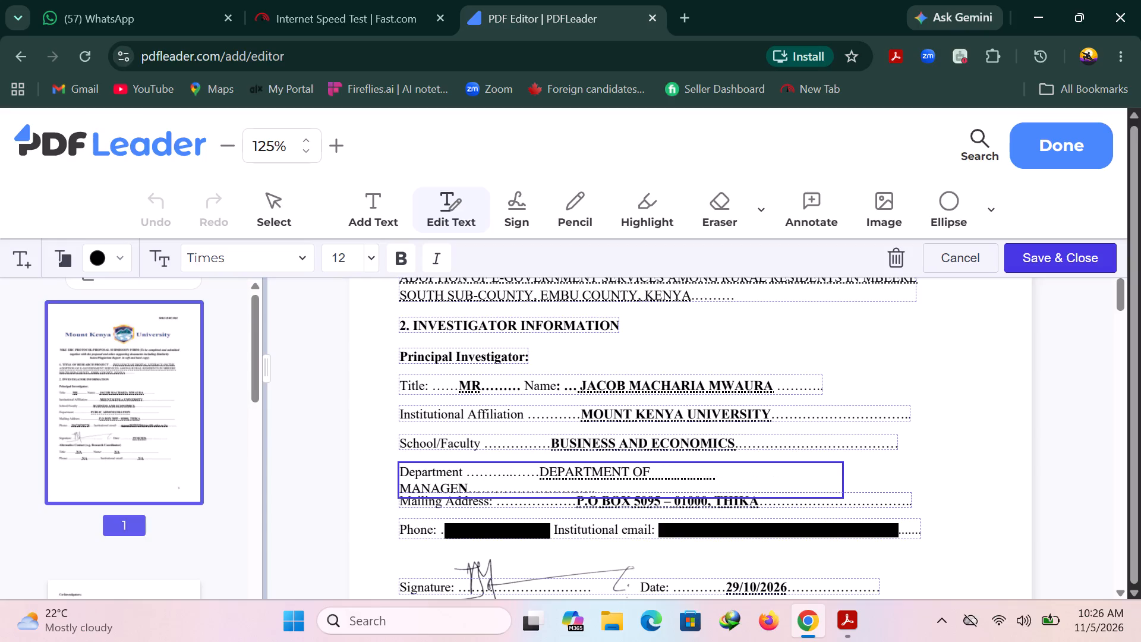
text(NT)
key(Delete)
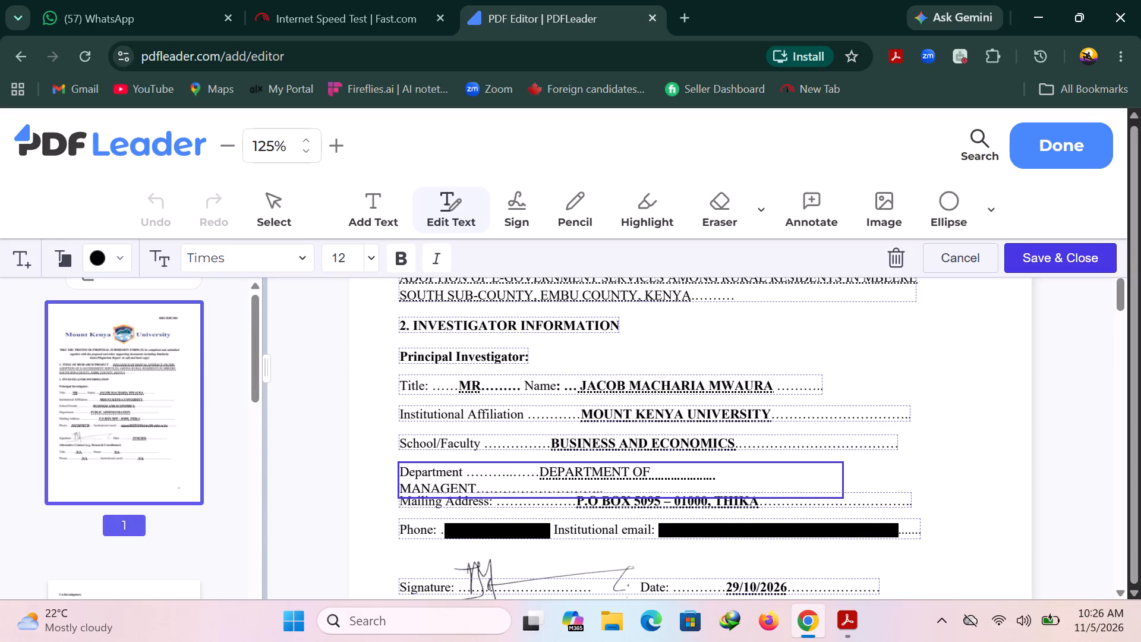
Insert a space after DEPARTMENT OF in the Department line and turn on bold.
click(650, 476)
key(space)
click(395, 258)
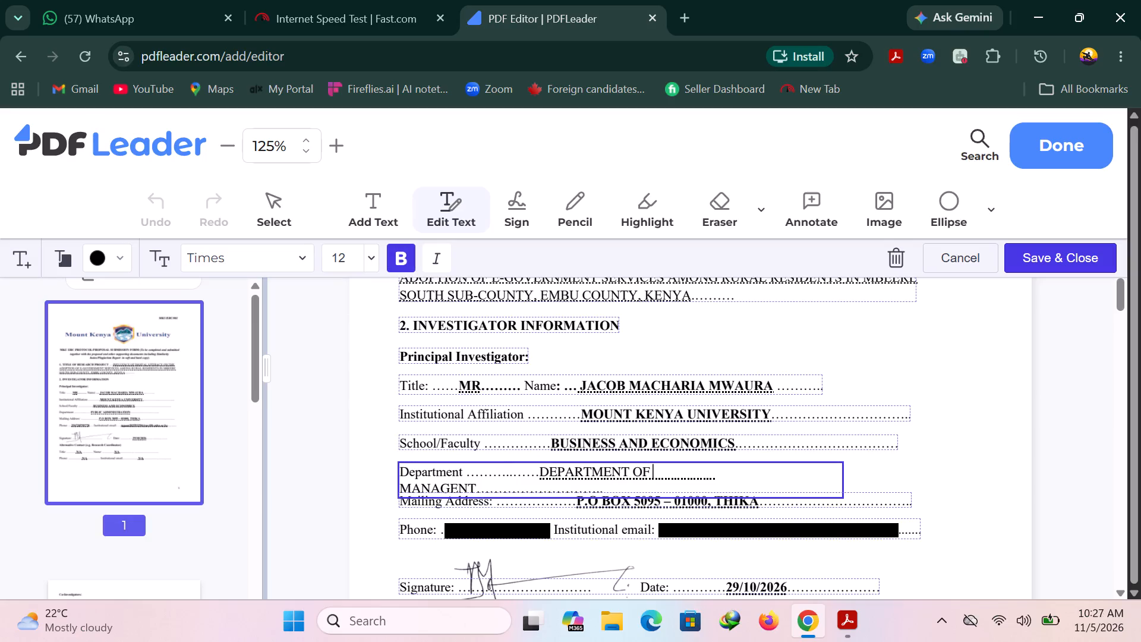
Replace the DEPARTMENT OF MANAGENT entry with a line break, undo once, and place the cursor in the Department line.
drag(477, 491, 544, 465)
key(Return)
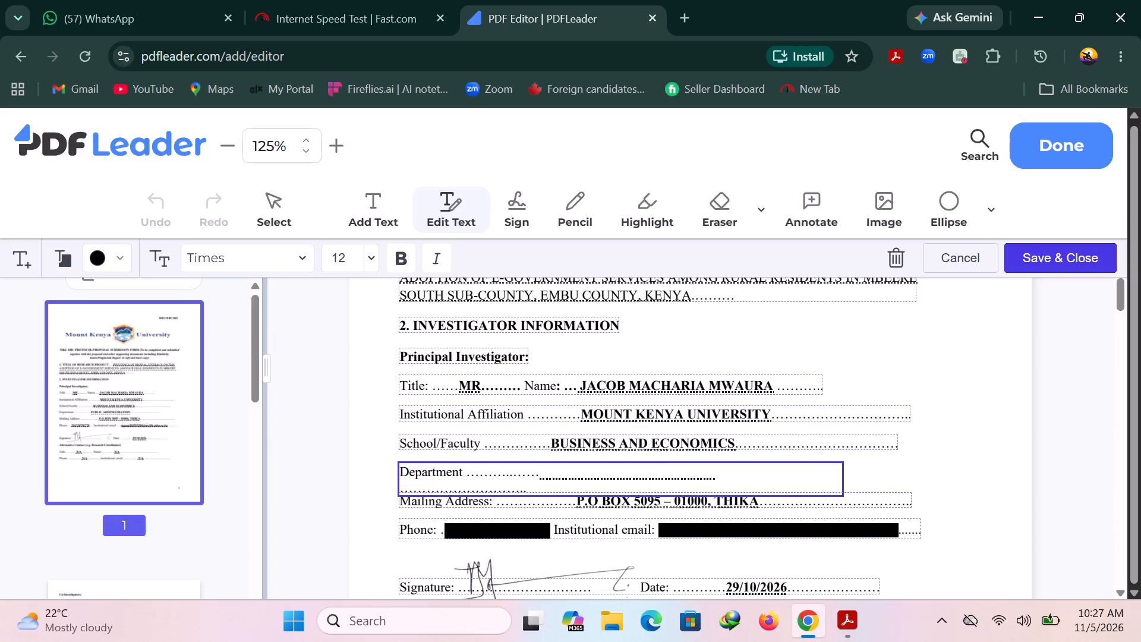
key(ctrl+z)
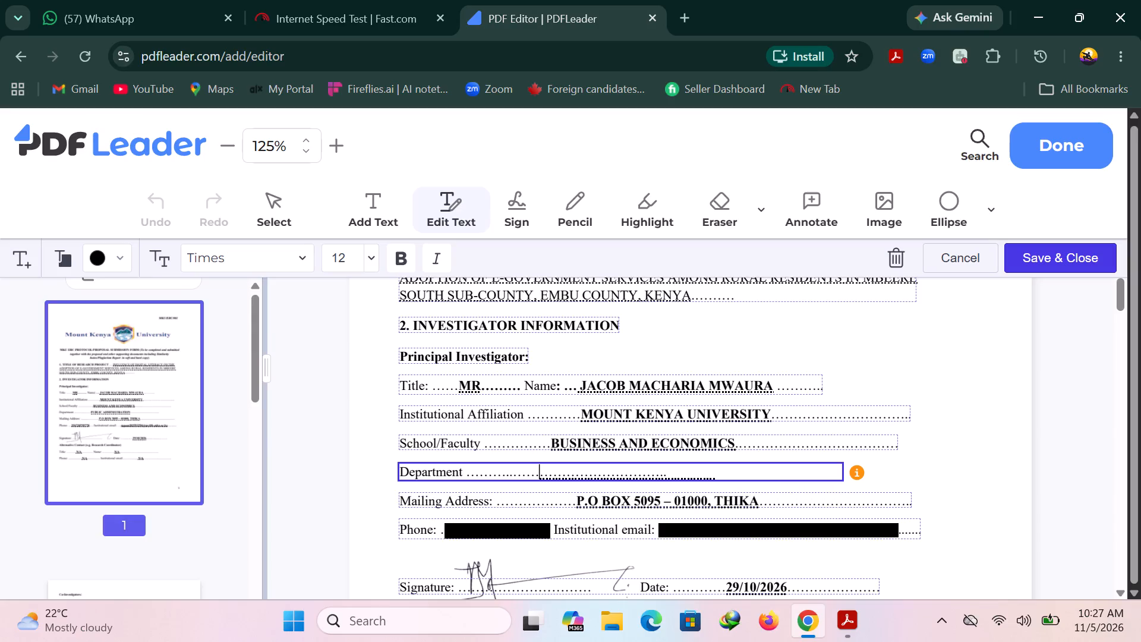
click(685, 469)
Undo all edits to the Department line until the entry PUBLIC ADMINISTRATION is restored.
key(ctrl+z)
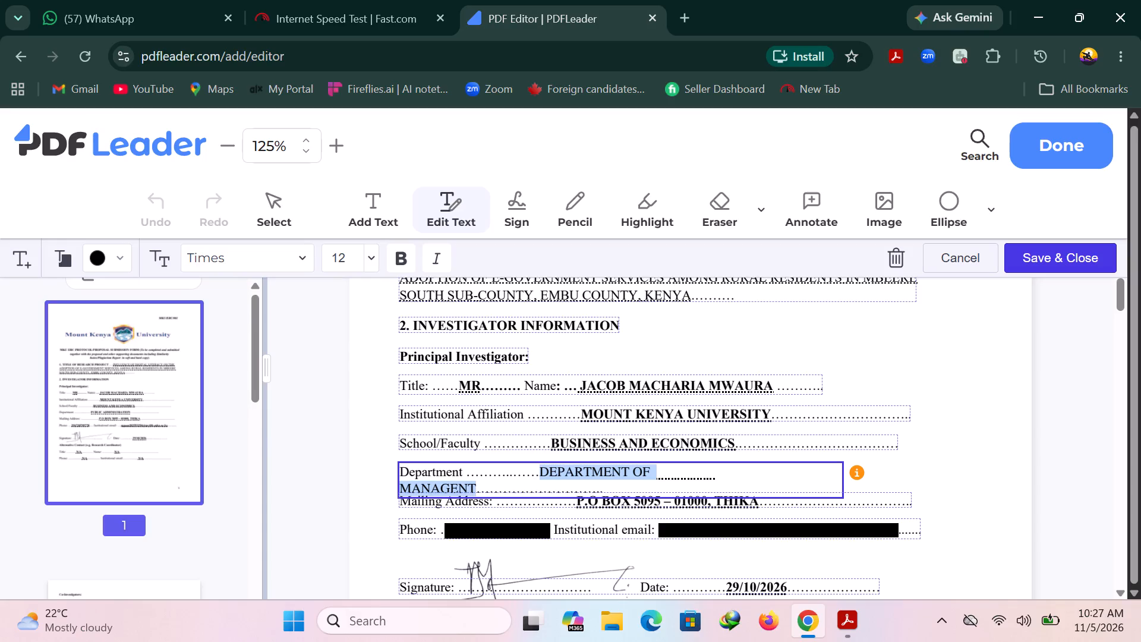
key(ctrl+z)
key(ctrl+z)
key(ctrl+z)
key(ctrl+z)
key(ctrl+z)
key(ctrl+z)
key(ctrl+z)
key(ctrl+z)
key(ctrl+z)
key(ctrl+z)
key(ctrl+z)
key(ctrl+z)
key(ctrl+z)
key(ctrl+z)
key(ctrl+z)
key(ctrl+z)
key(ctrl+z)
key(ctrl+z)
key(ctrl+z)
key(ctrl+z)
key(ctrl+z)
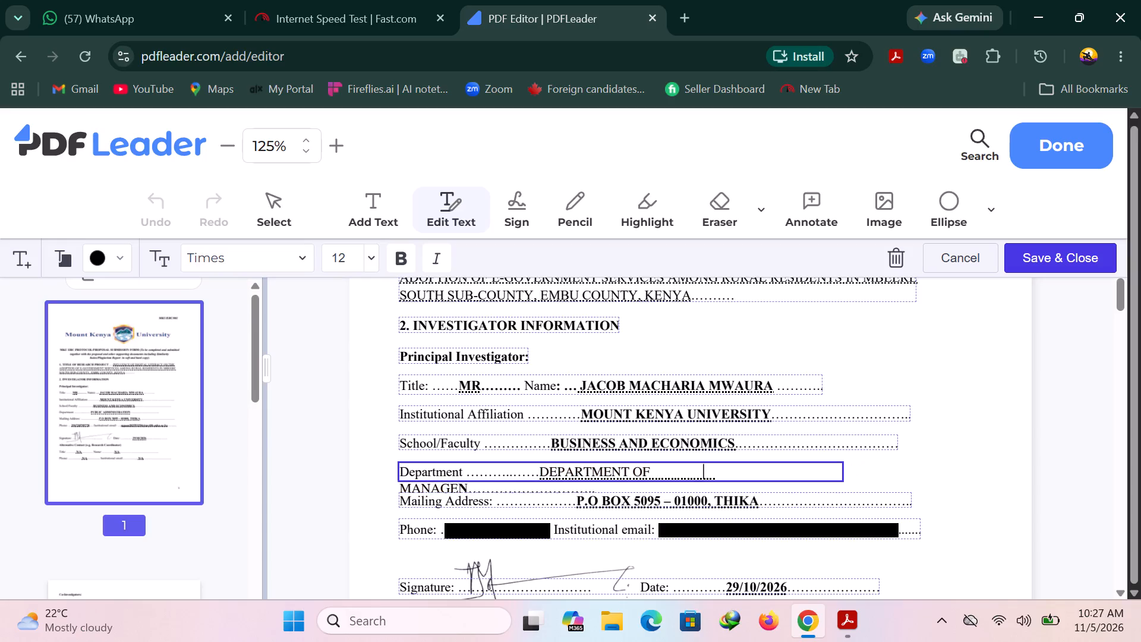
key(ctrl+z)
key(ctrl+z)
key(ctrl+z)
key(ctrl+z)
key(ctrl+z)
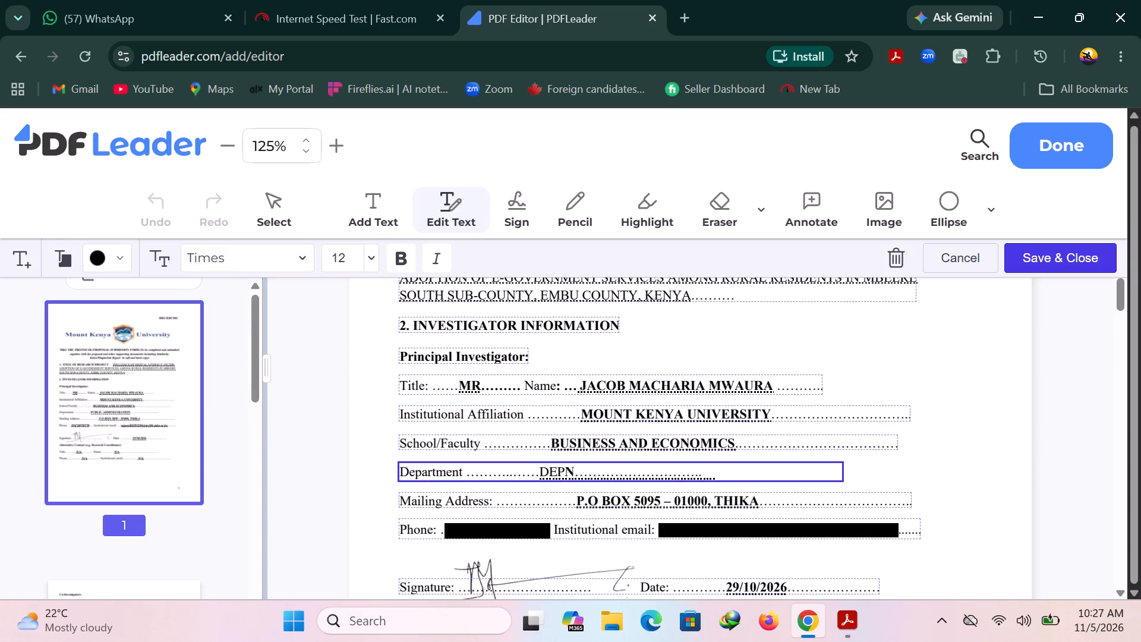
key(ctrl+z)
key(ctrl+z)
key(ctrl+z)
key(ctrl+z)
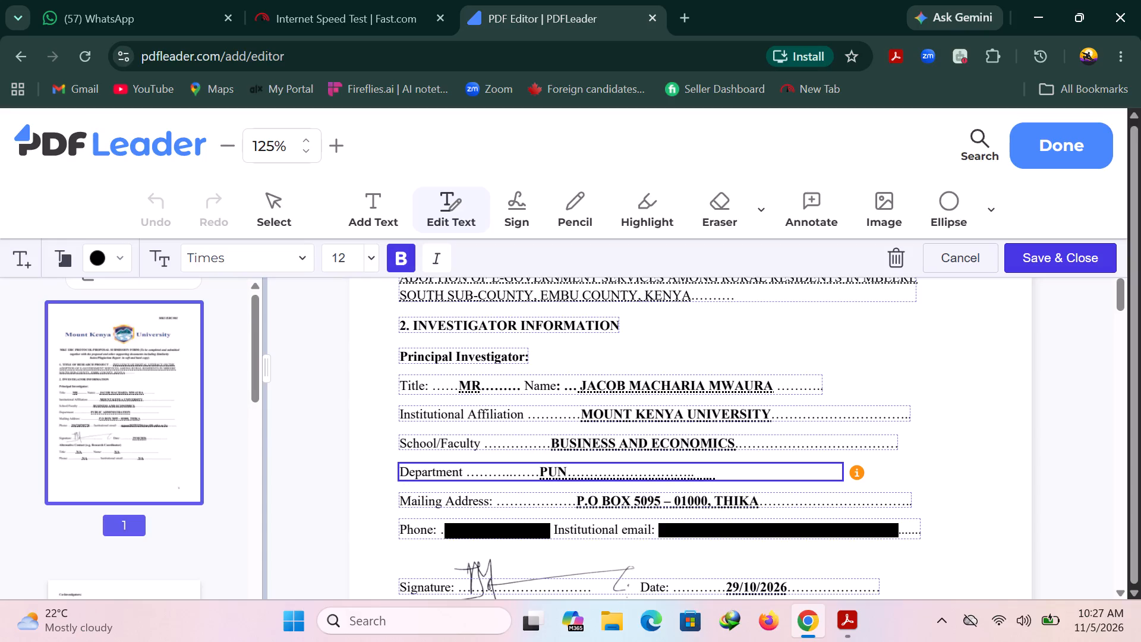
key(ctrl+z)
key(ctrl+z)
key(ctrl+z)
key(ctrl+z)
key(ctrl+z)
key(ctrl+z)
key(ctrl+z)
key(ctrl+z)
key(ctrl+z)
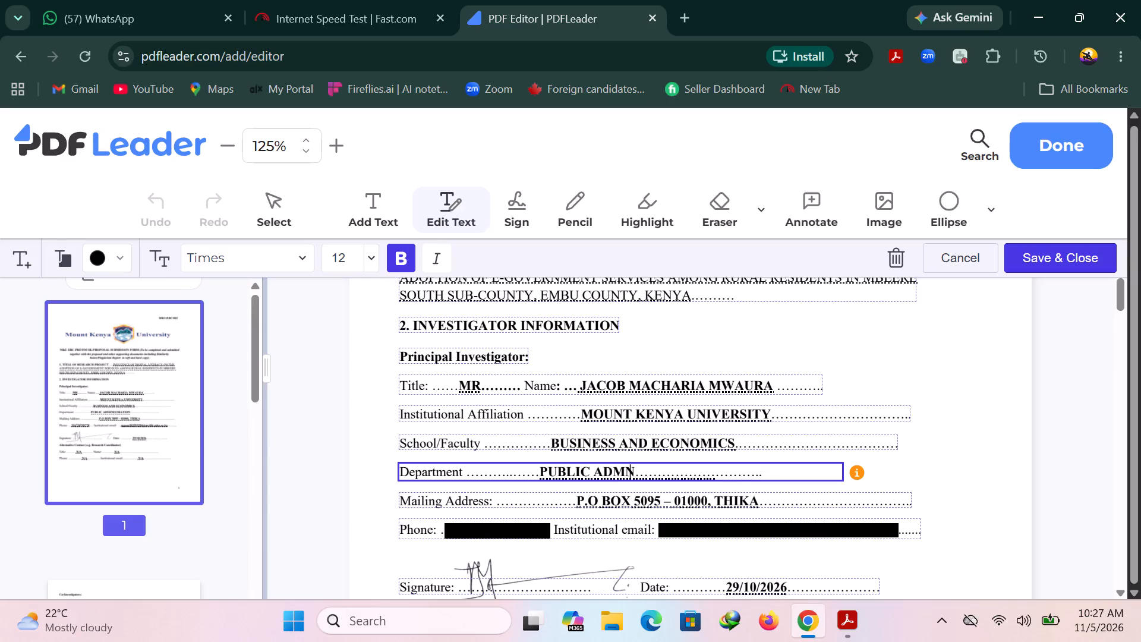
key(ctrl+z)
key(ctrl+z)
key(ctrl+z)
key(ctrl+z)
key(ctrl+z)
key(ctrl+z)
key(ctrl+z)
key(ctrl+z)
key(ctrl+z)
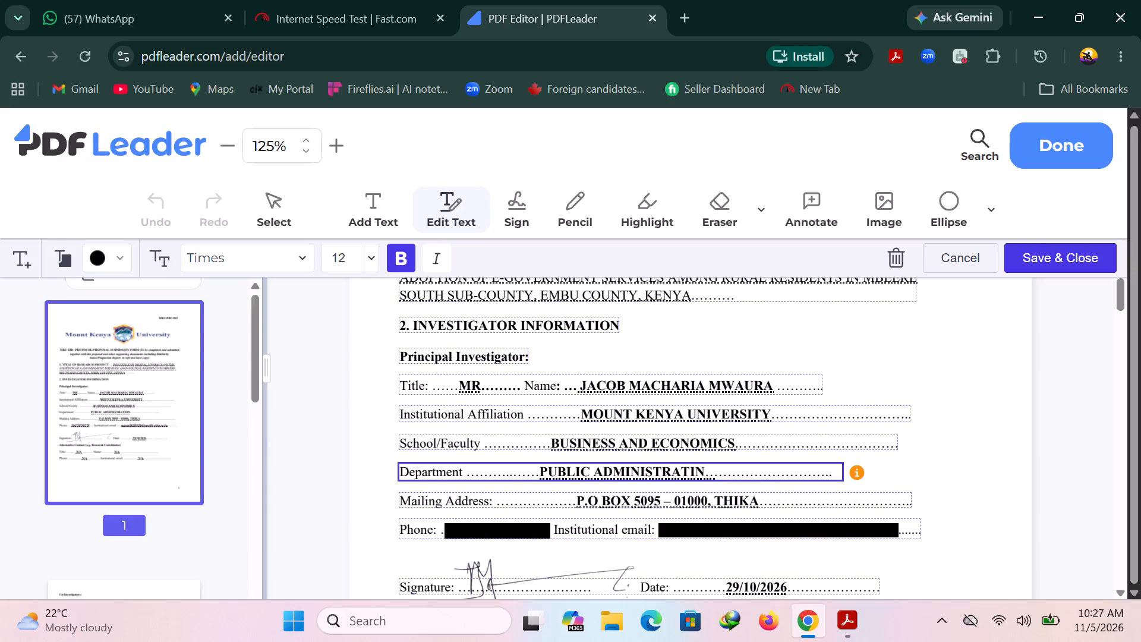
key(ctrl+z)
key(ctrl+z)
key(ctrl+z)
key(ctrl+z)
key(ctrl+z)
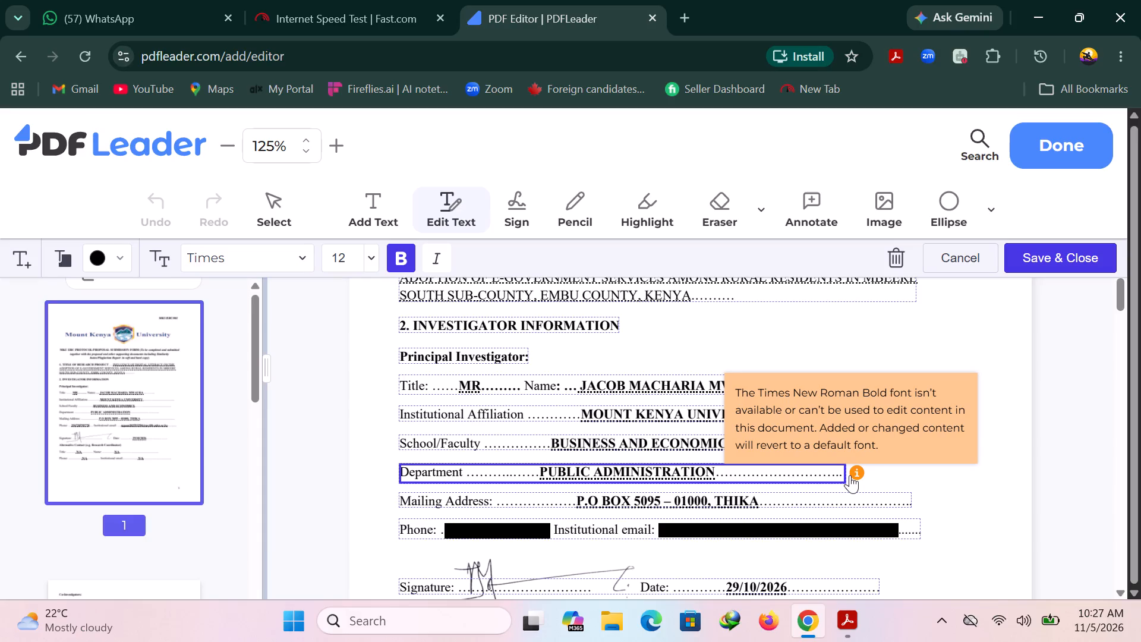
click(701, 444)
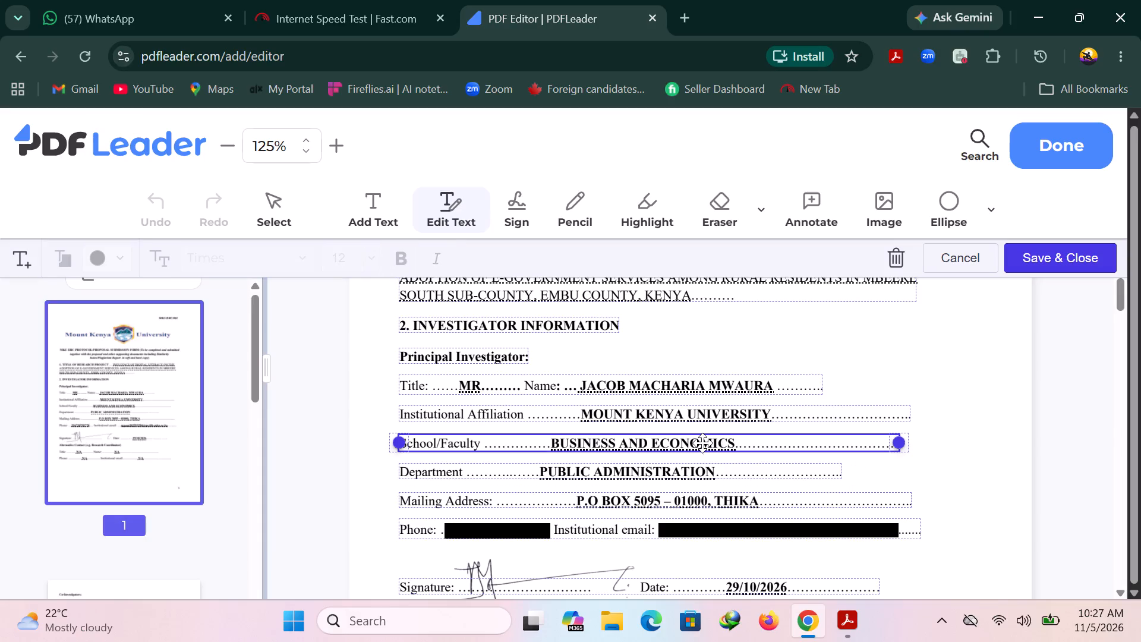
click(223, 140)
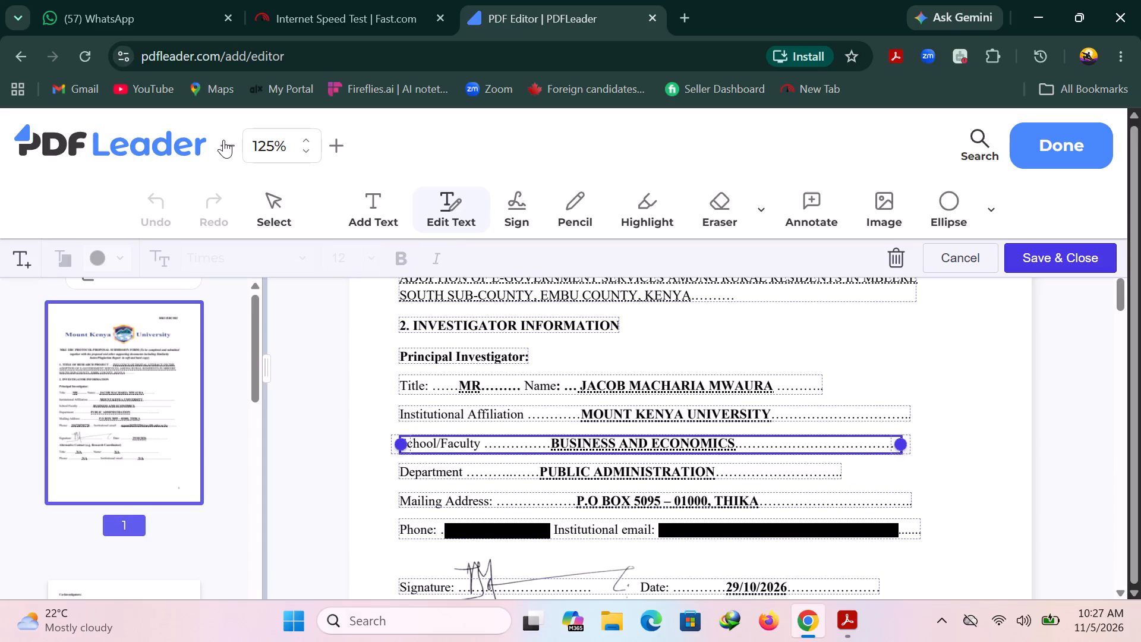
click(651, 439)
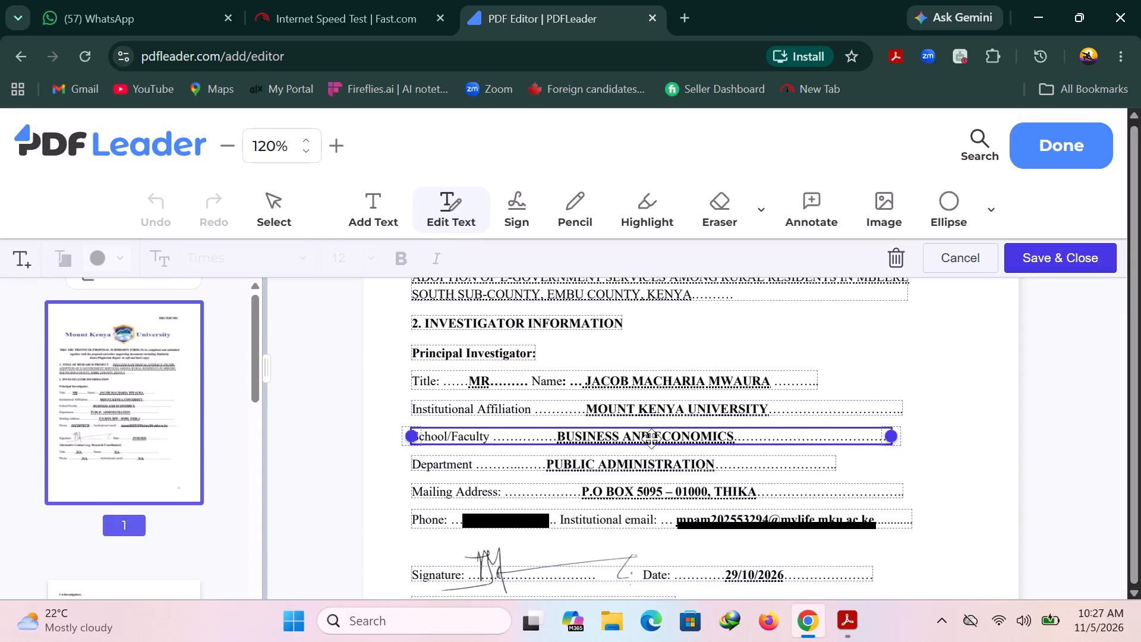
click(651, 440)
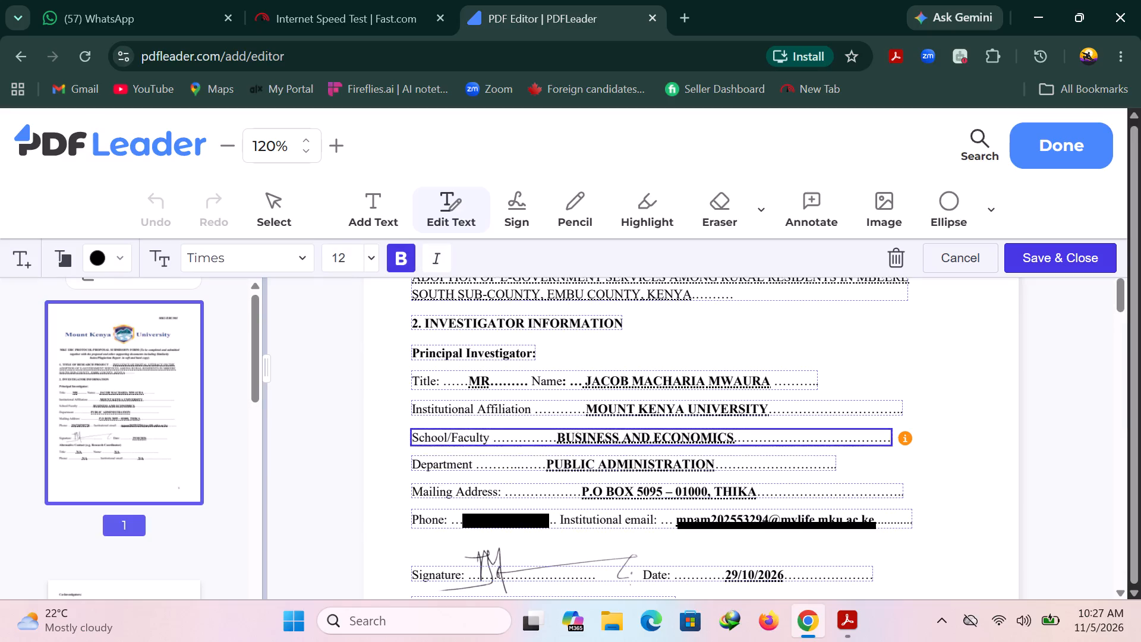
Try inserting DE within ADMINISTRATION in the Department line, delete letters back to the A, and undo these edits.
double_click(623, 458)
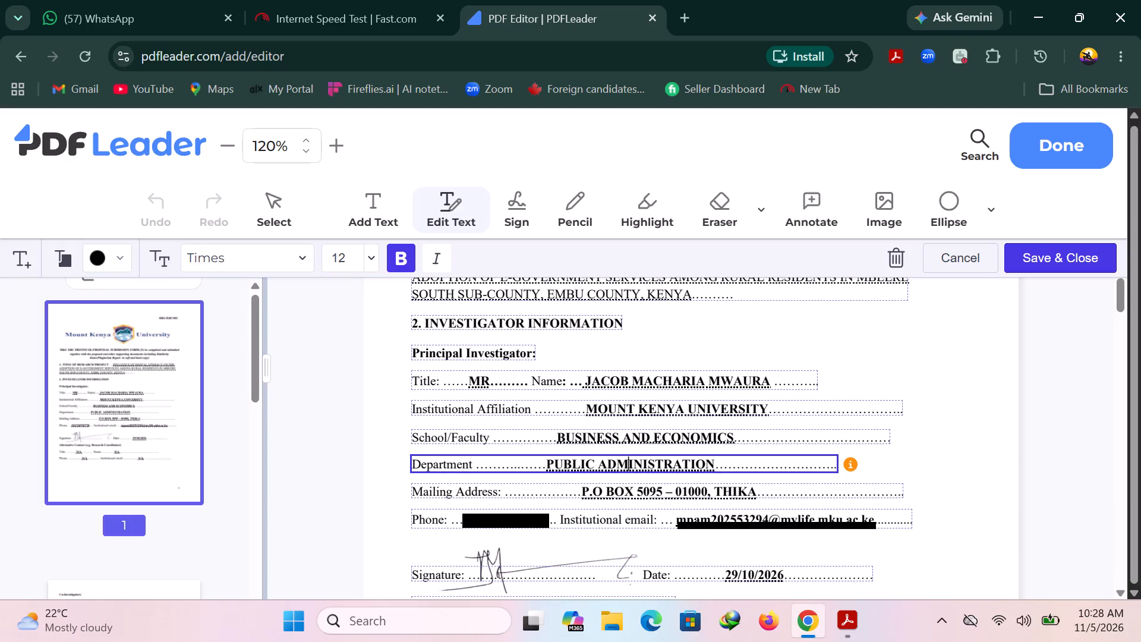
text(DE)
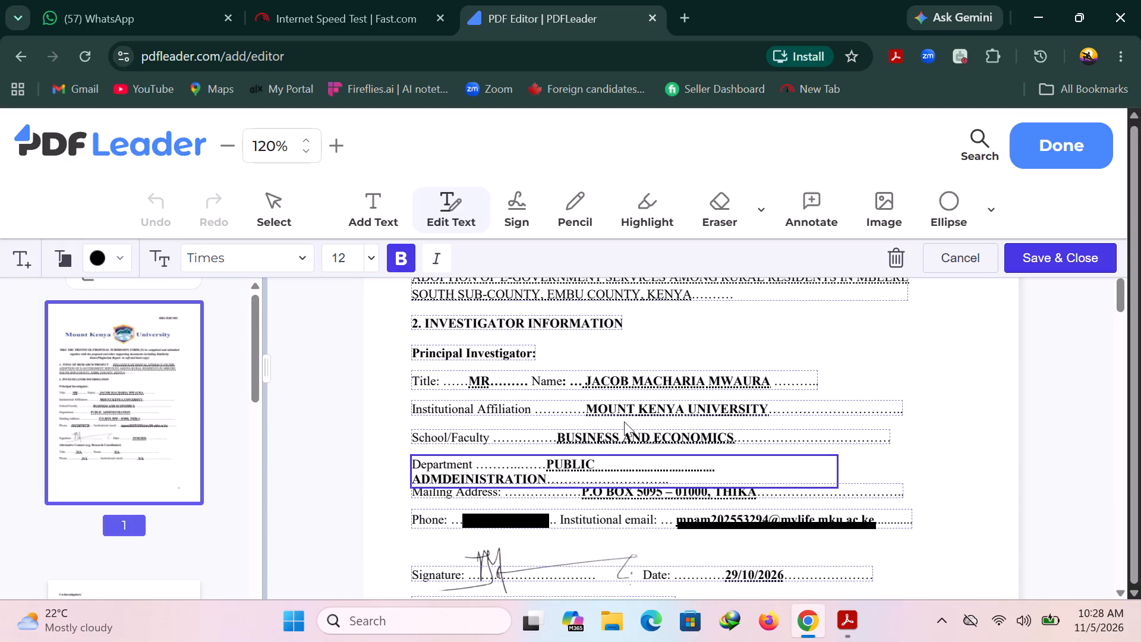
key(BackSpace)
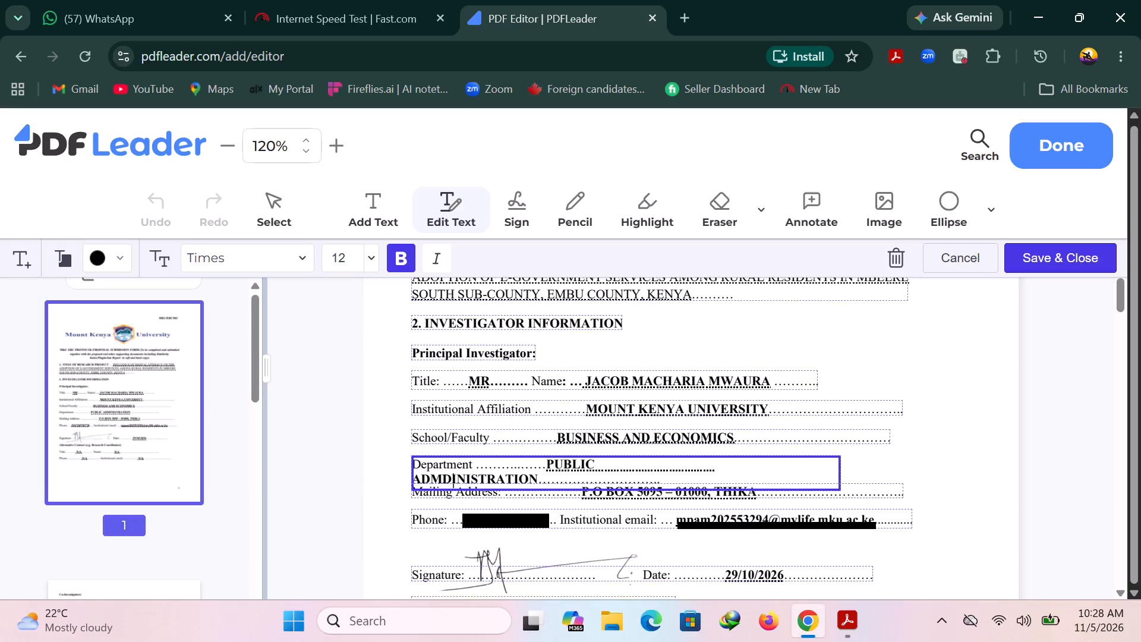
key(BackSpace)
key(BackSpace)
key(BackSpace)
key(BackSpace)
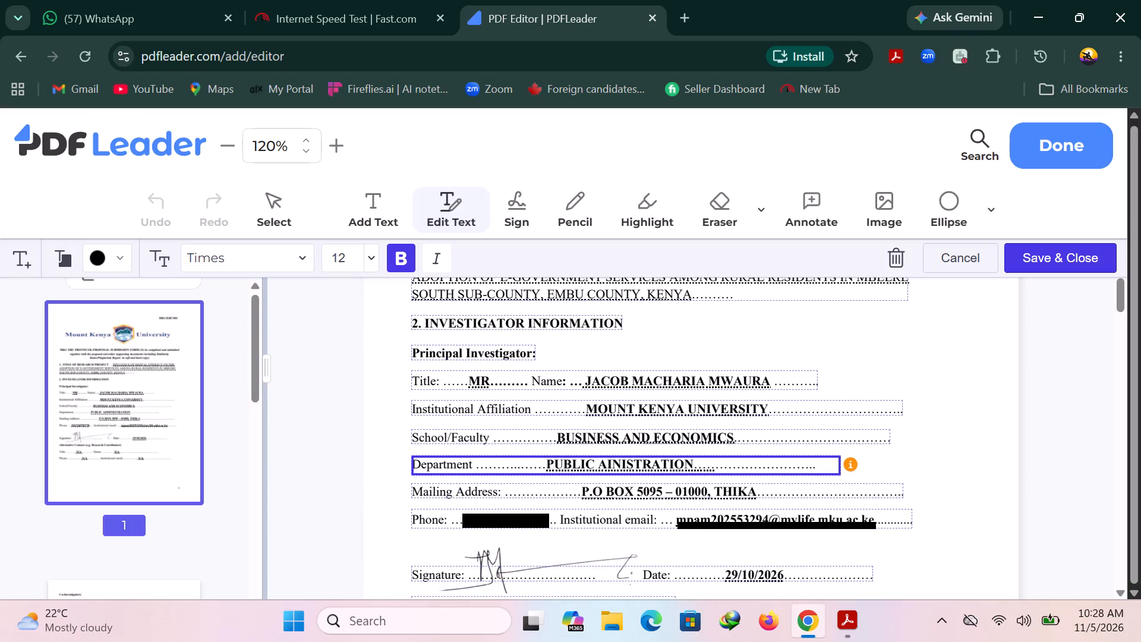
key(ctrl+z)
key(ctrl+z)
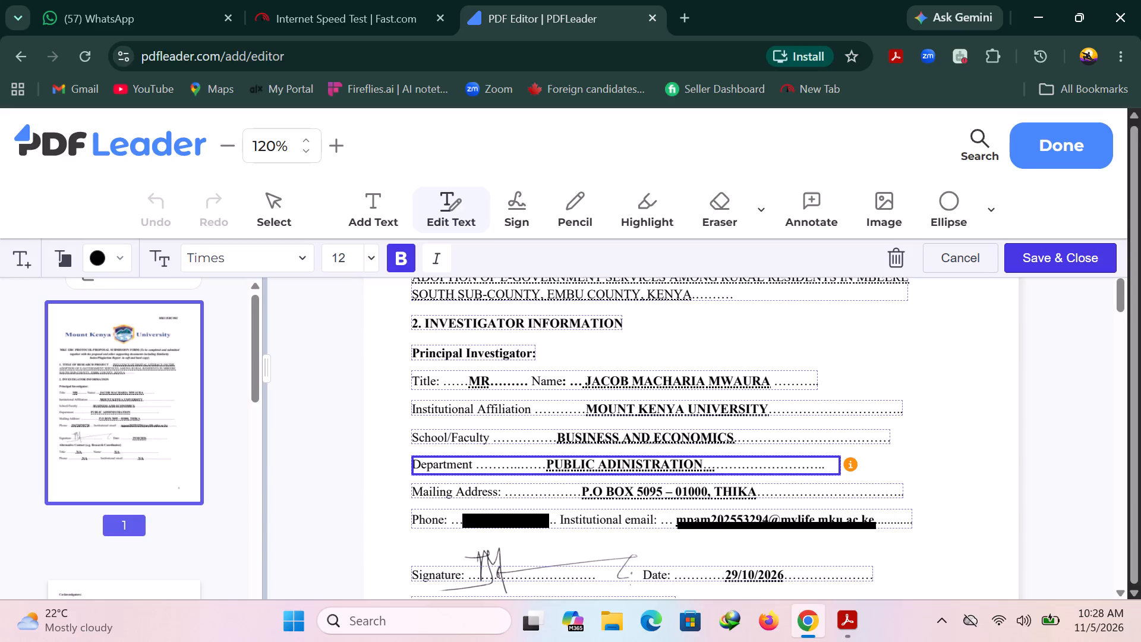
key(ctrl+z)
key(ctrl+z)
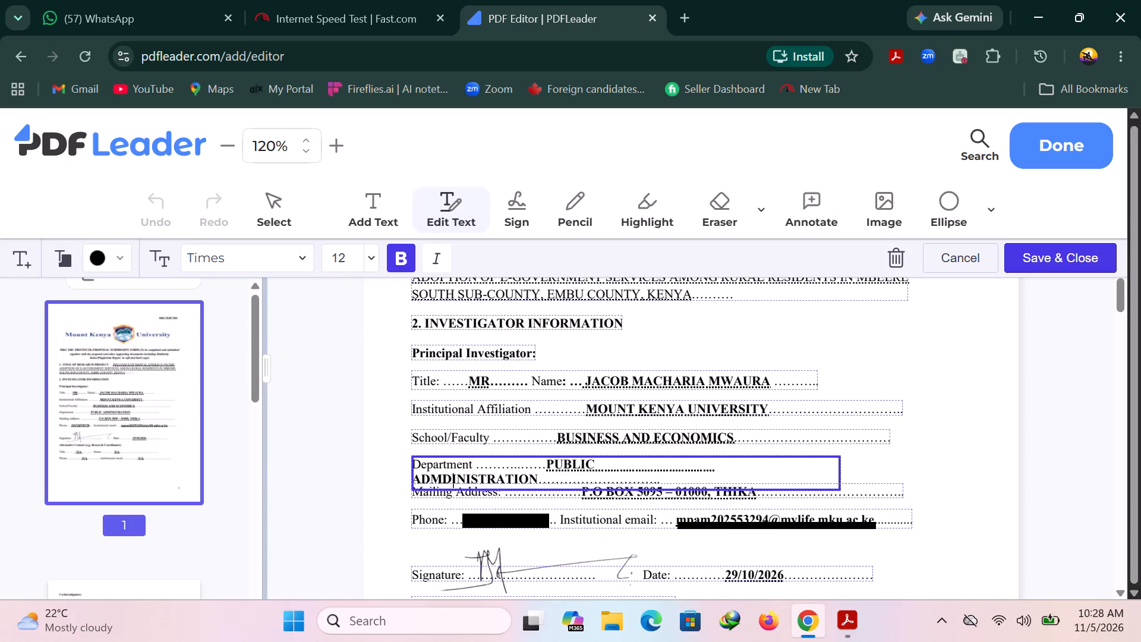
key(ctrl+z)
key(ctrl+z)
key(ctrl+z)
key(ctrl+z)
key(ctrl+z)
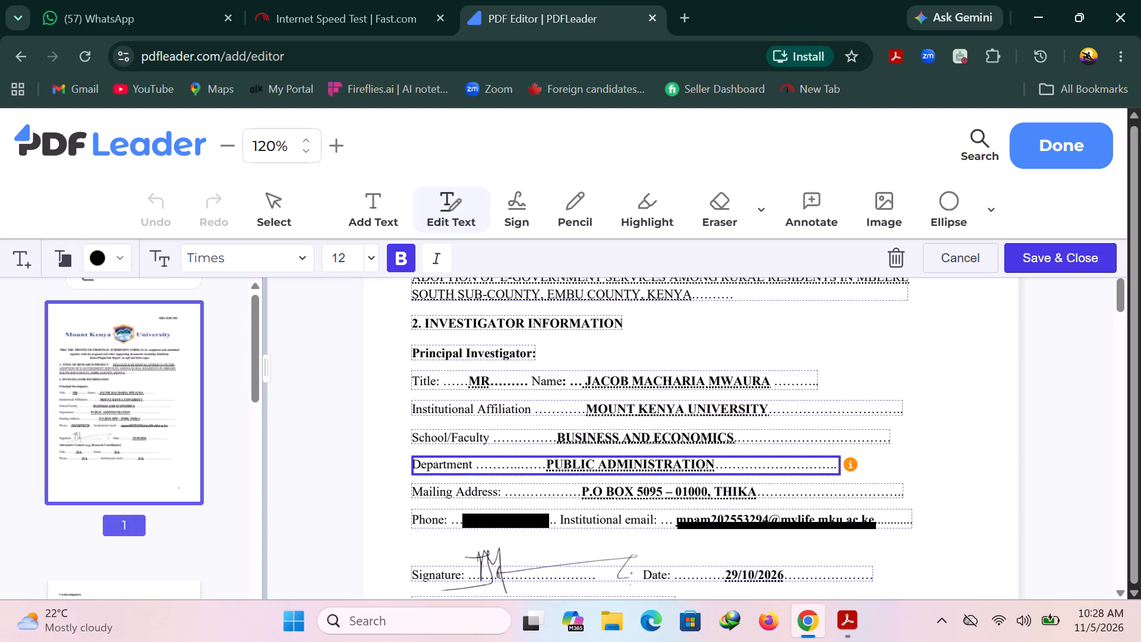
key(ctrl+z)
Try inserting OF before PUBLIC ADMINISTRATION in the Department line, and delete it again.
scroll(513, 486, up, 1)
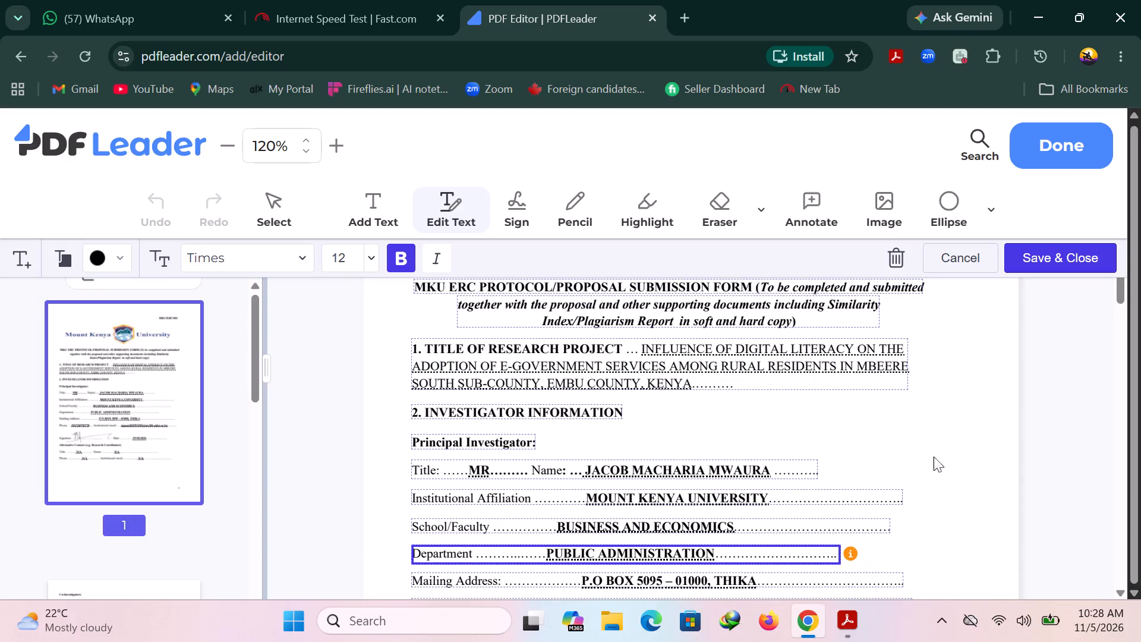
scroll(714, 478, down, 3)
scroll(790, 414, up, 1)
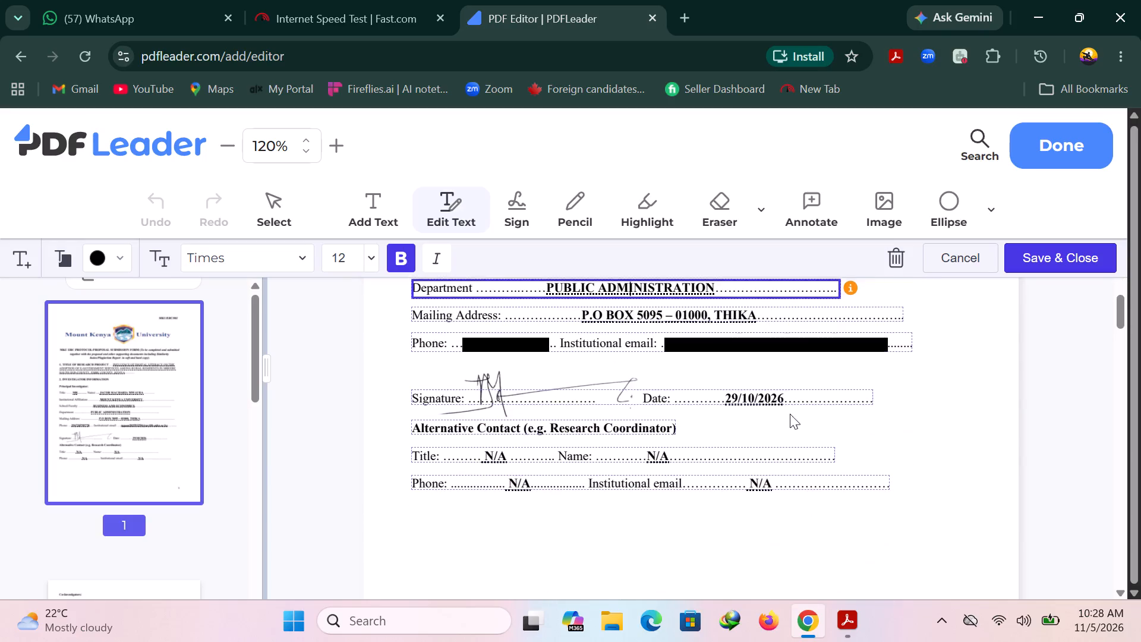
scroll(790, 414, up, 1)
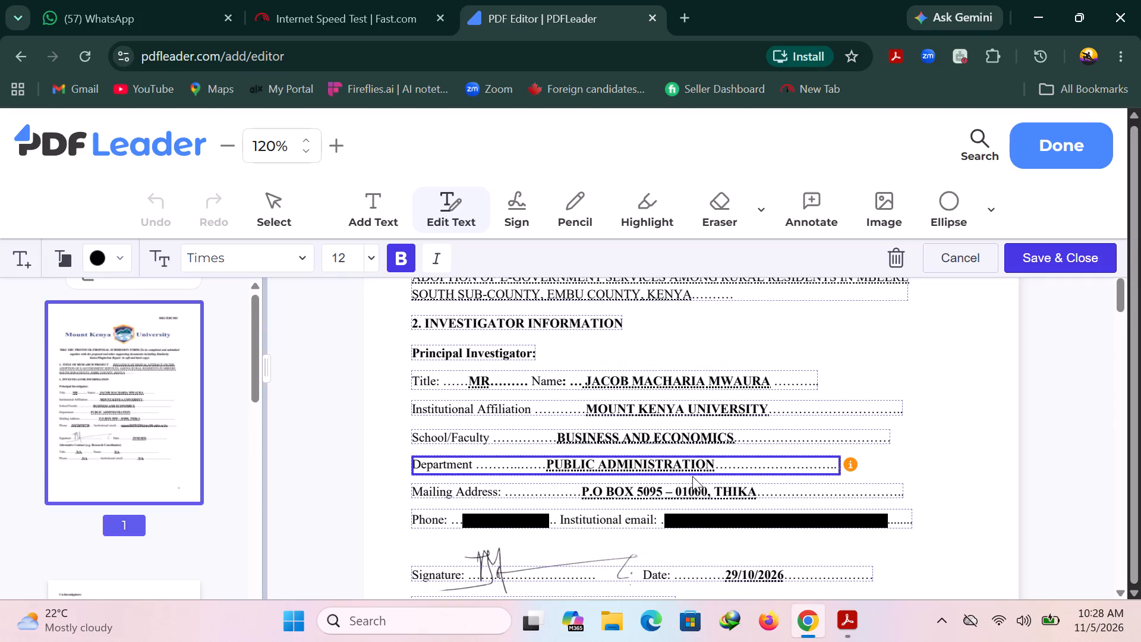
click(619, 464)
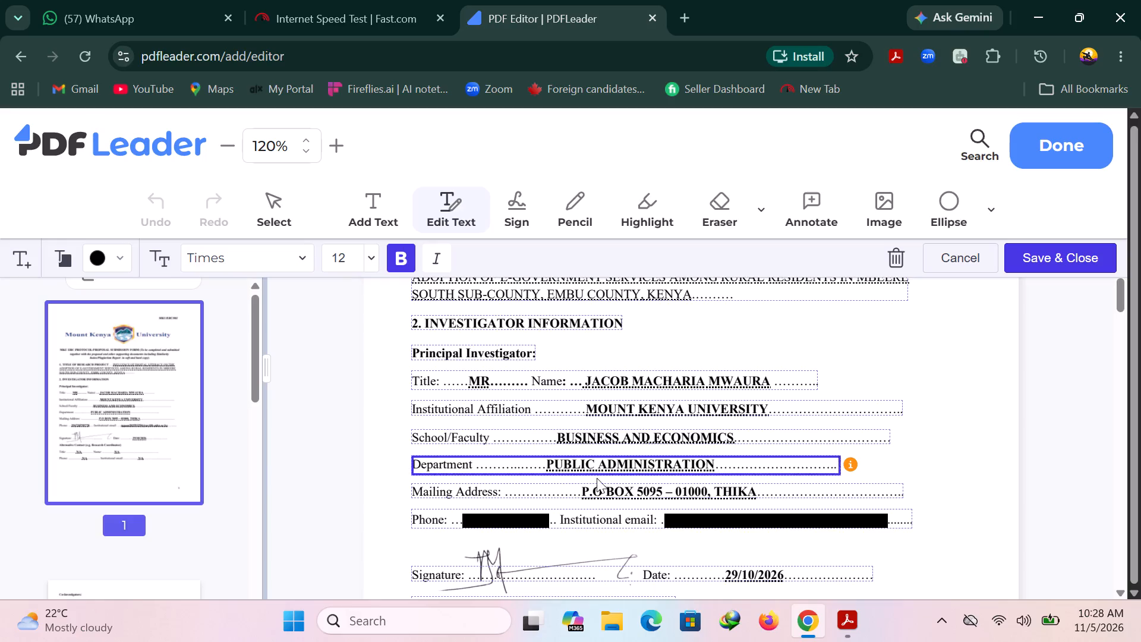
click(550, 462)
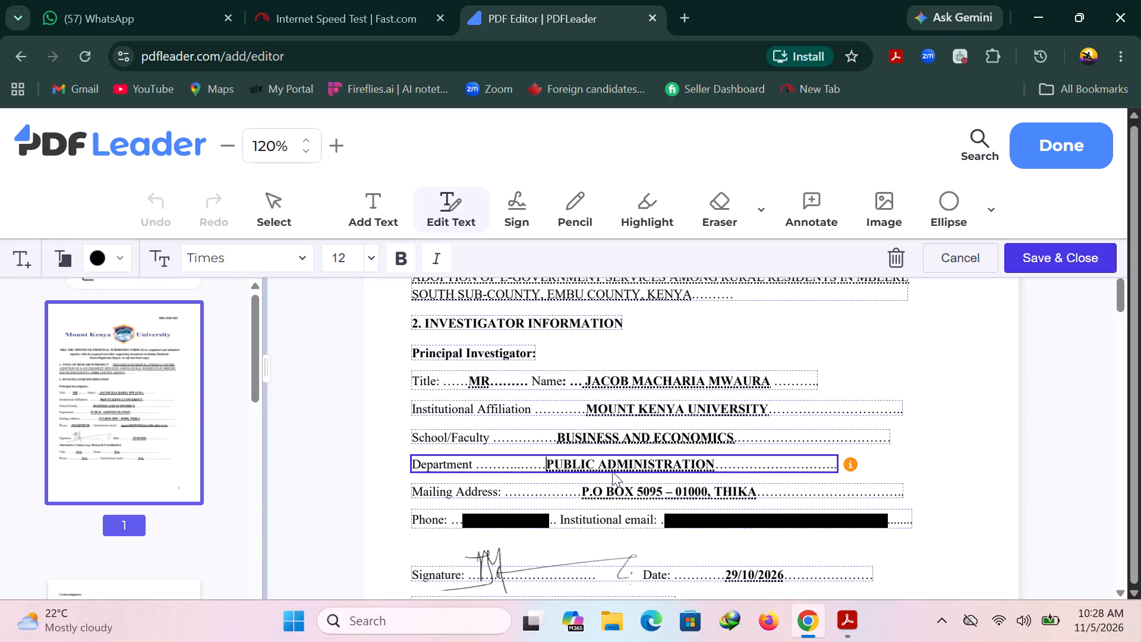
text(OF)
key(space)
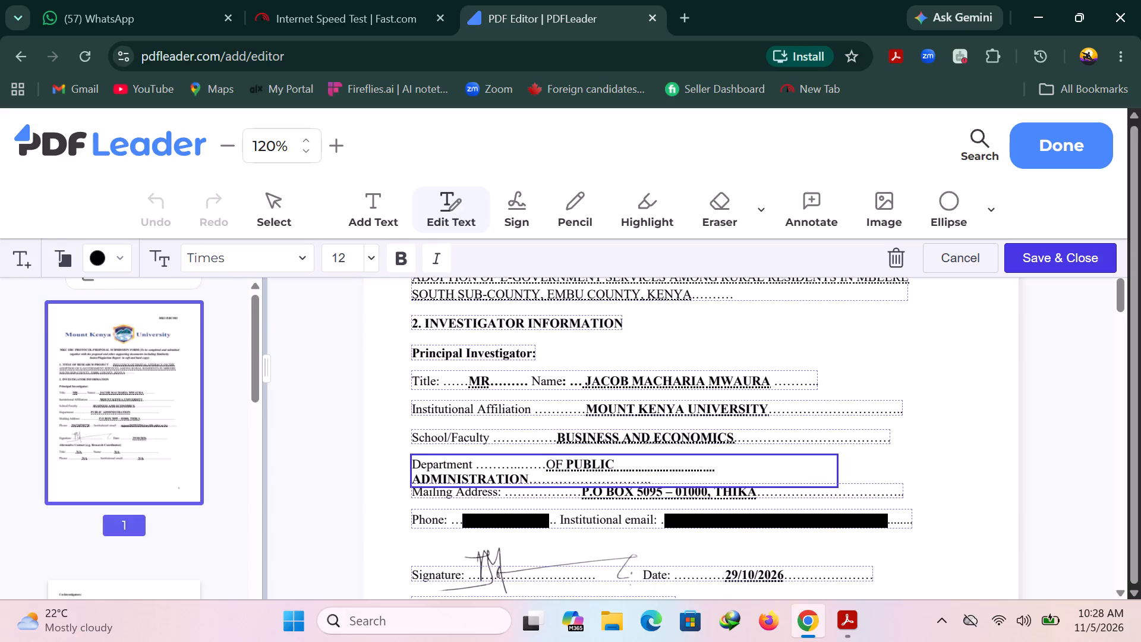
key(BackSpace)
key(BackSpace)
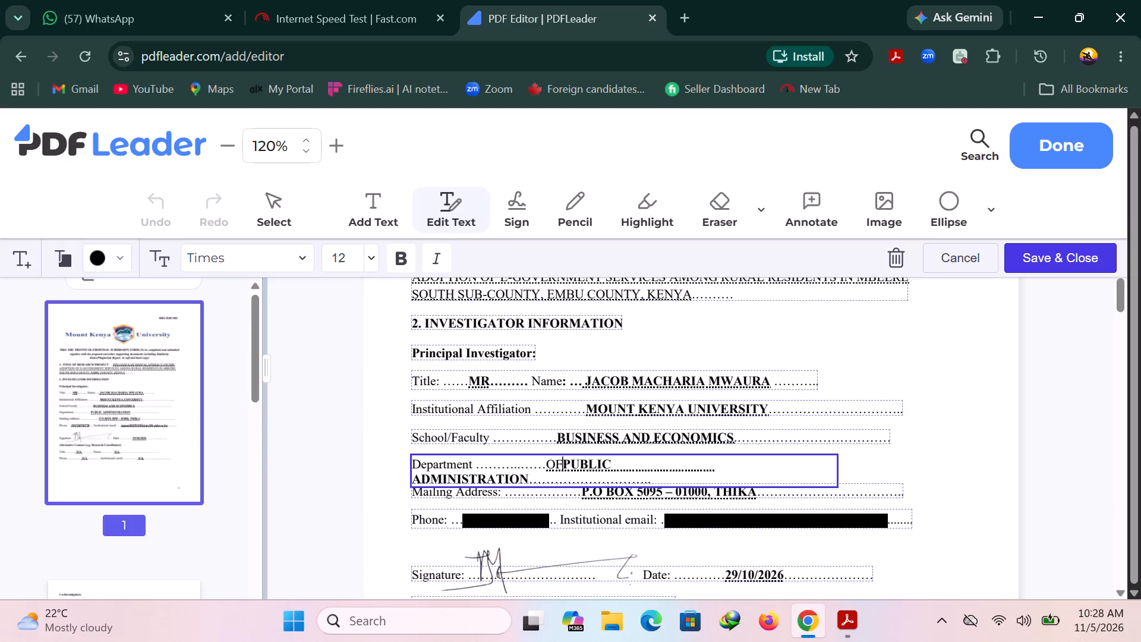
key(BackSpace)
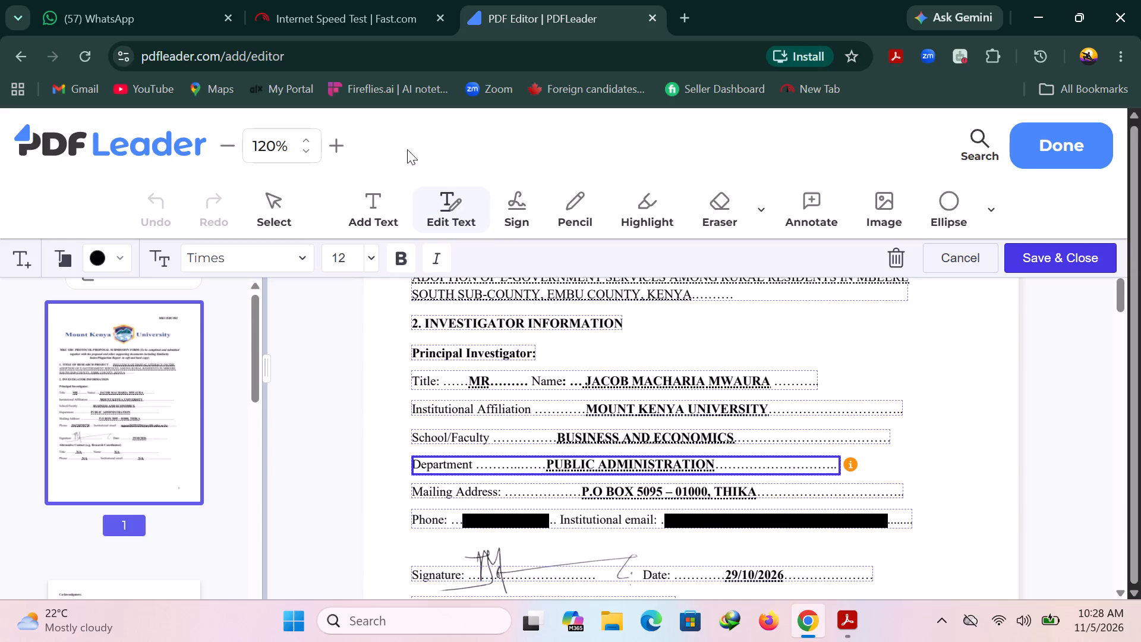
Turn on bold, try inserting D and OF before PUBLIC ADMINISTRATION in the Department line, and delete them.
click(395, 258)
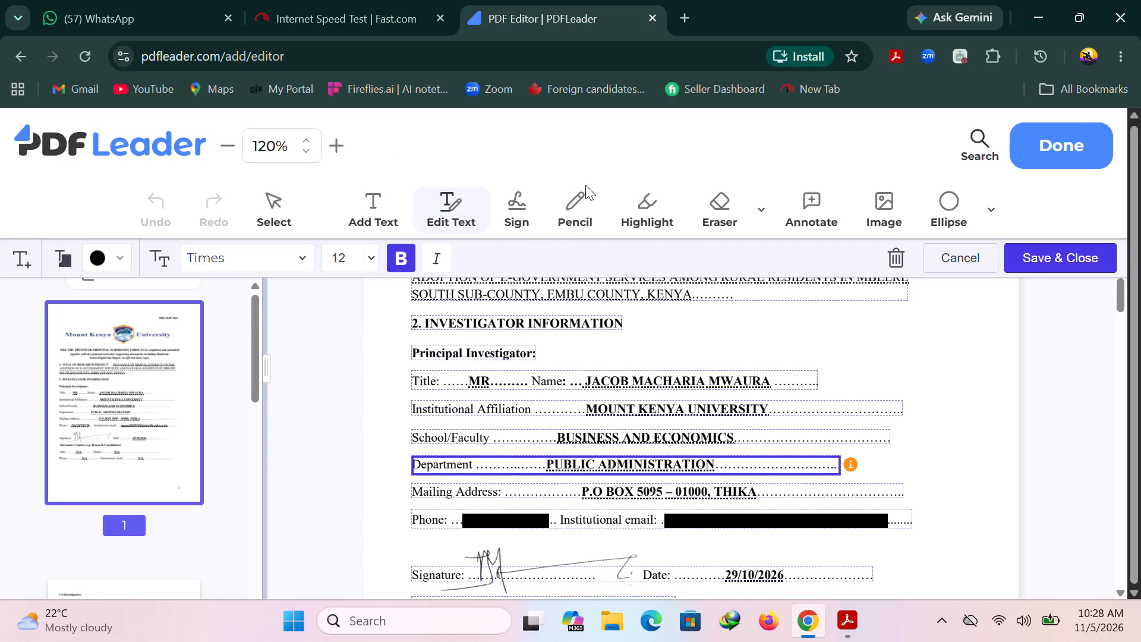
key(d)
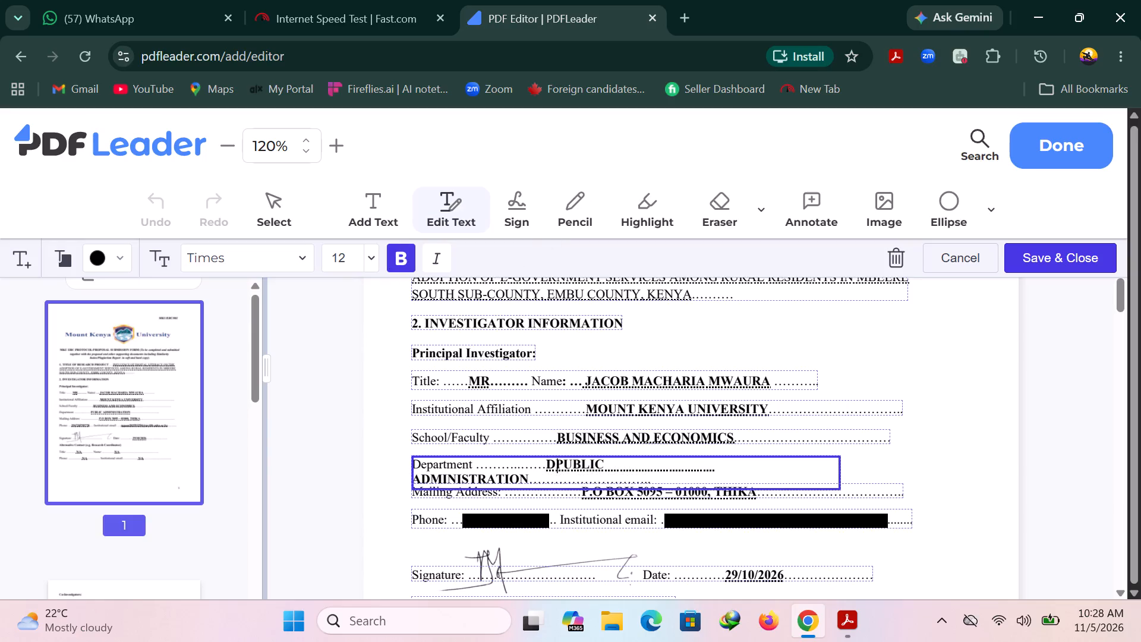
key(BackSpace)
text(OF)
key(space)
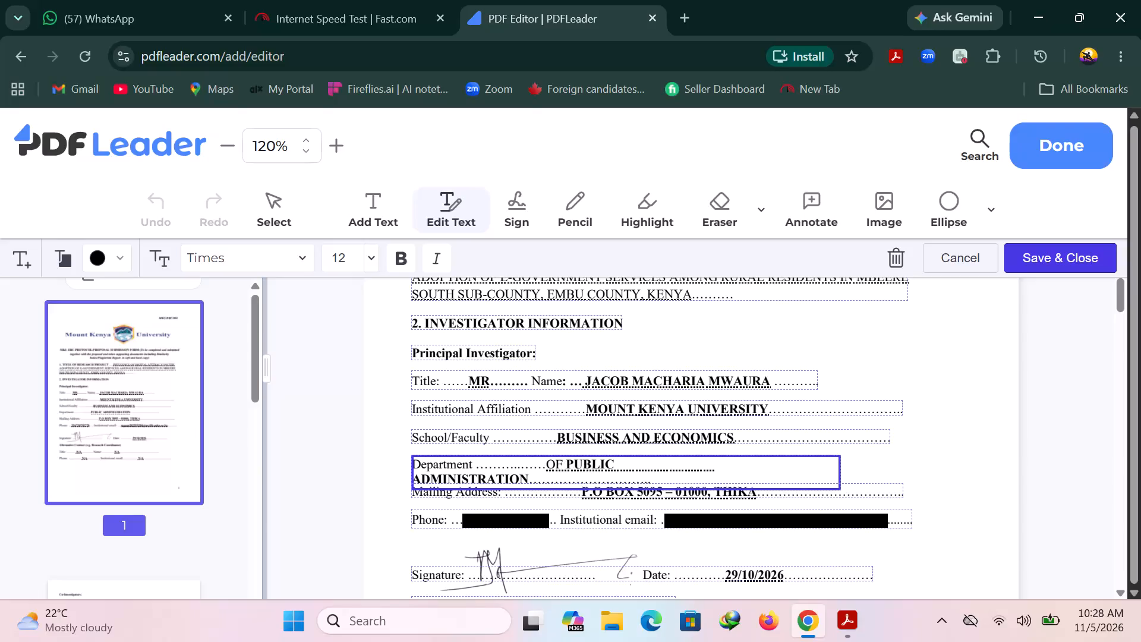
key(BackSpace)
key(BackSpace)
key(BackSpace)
Turn on bold and insert OF MANAGEMENT before PUBLIC ADMINISTRATION in the Principal Investigator's Department line.
scroll(600, 182, up, 1)
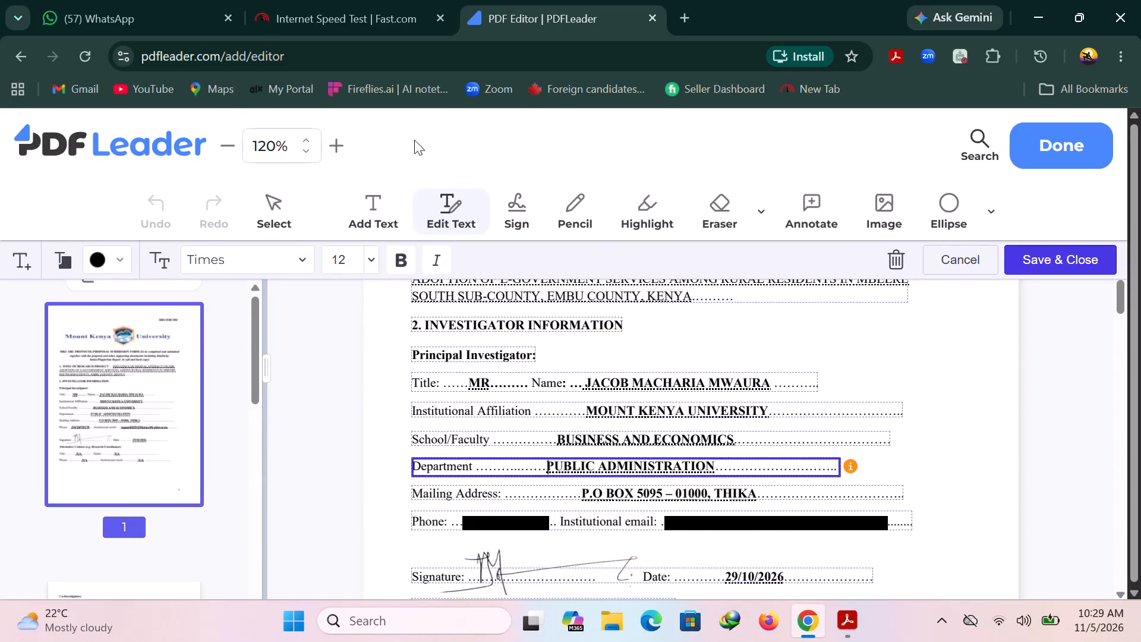
click(393, 256)
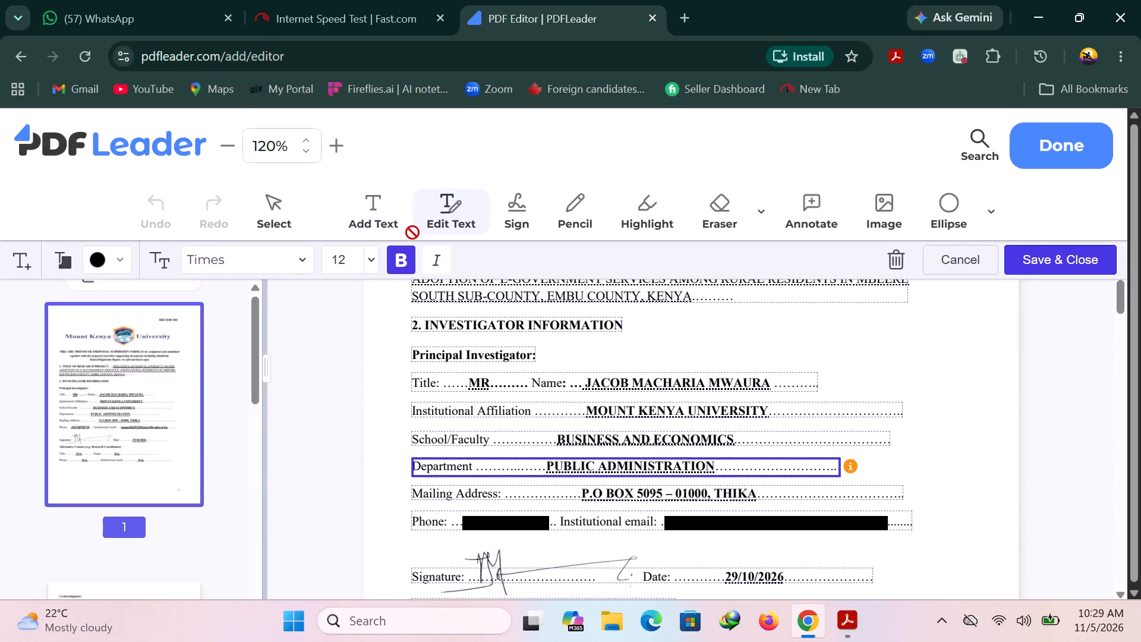
key(o)
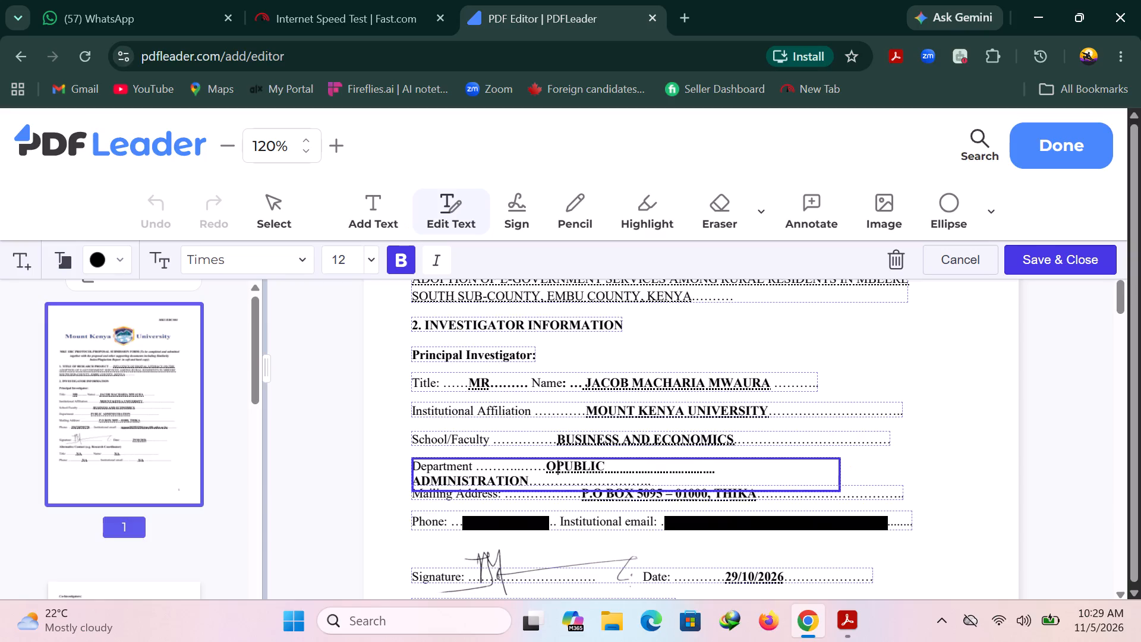
key(f)
key(space)
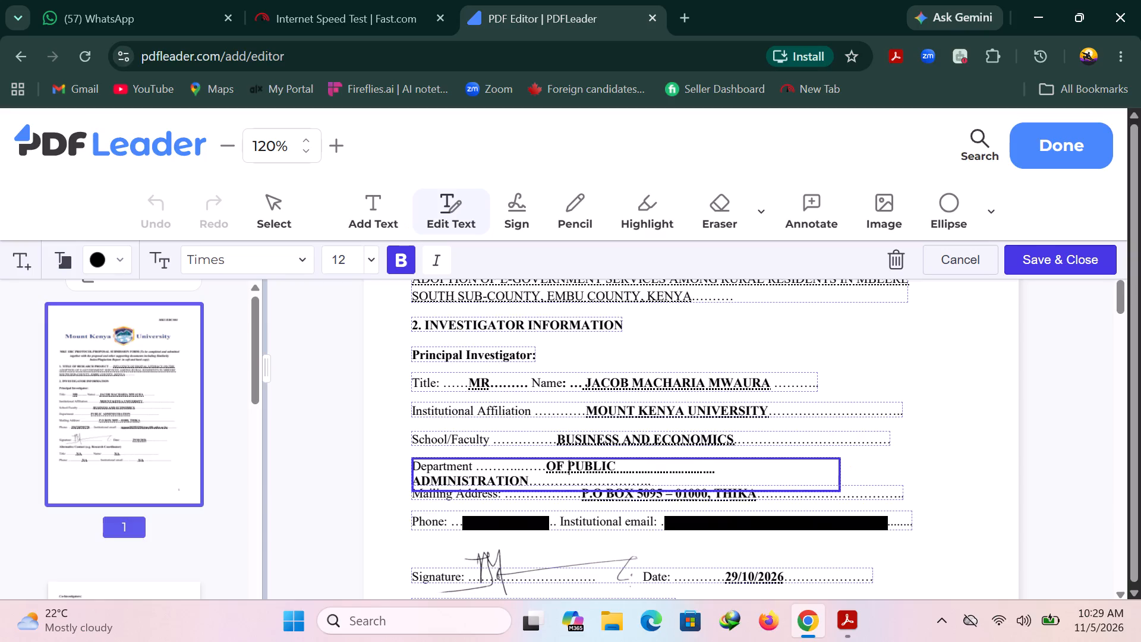
key(m)
text(ANAGE)
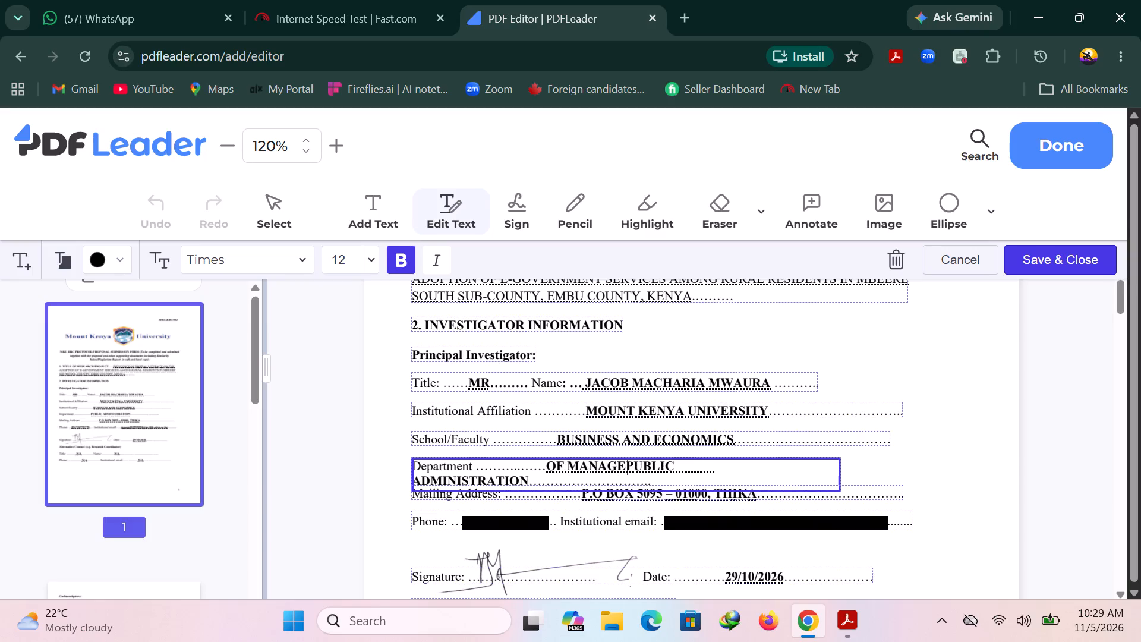
key(m)
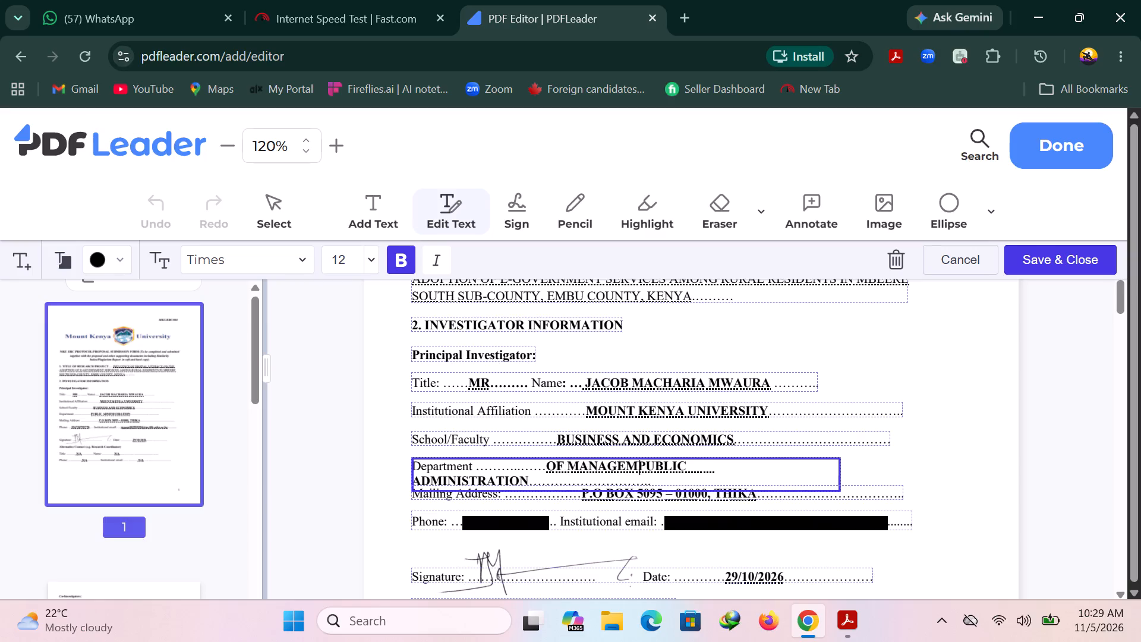
text(ENT)
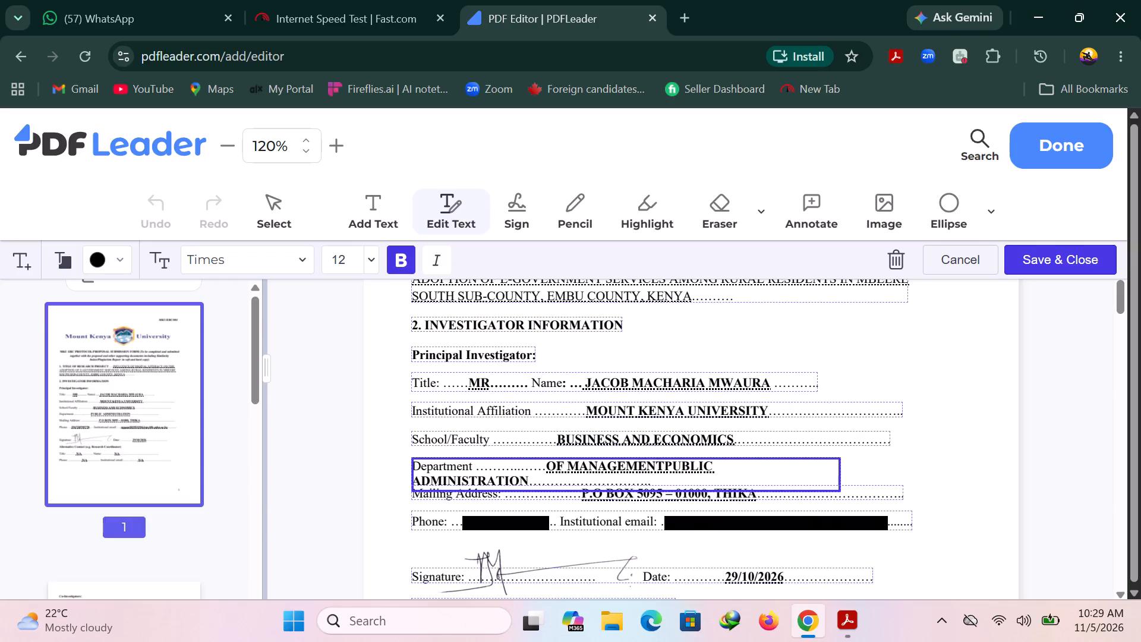
Delete PUBLIC ADMINISTRATION after OF MANAGEMENT in the Department line, keeping the dotted line that follows.
key(Delete)
key(Delete)
key(Delete)
key(Delete)
key(Delete)
key(Delete)
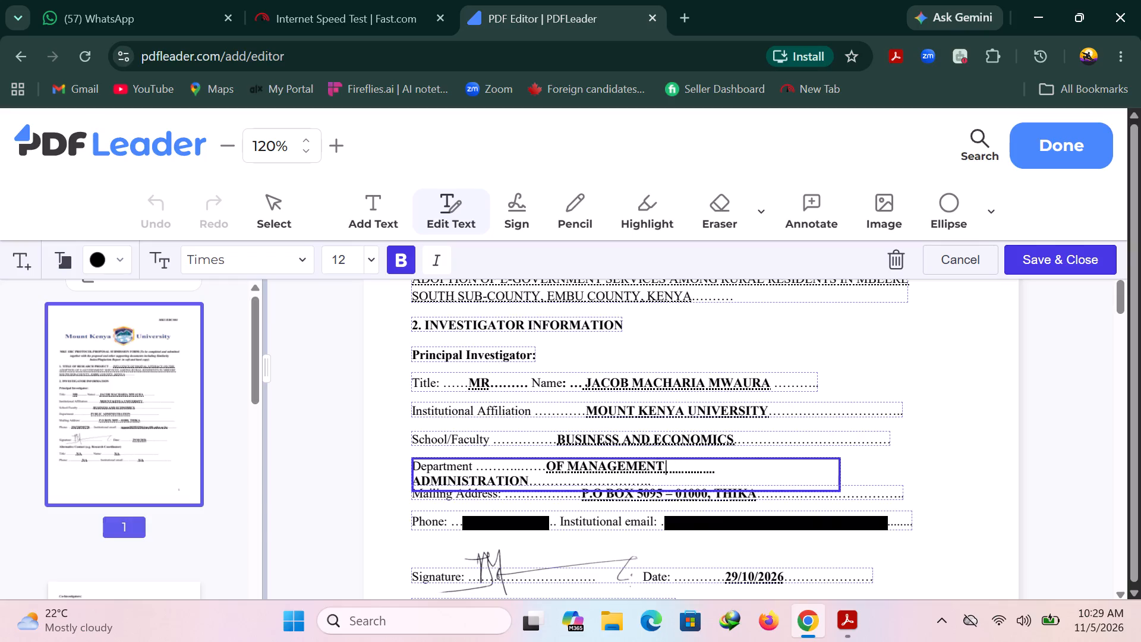
key(Delete)
key(Delete)
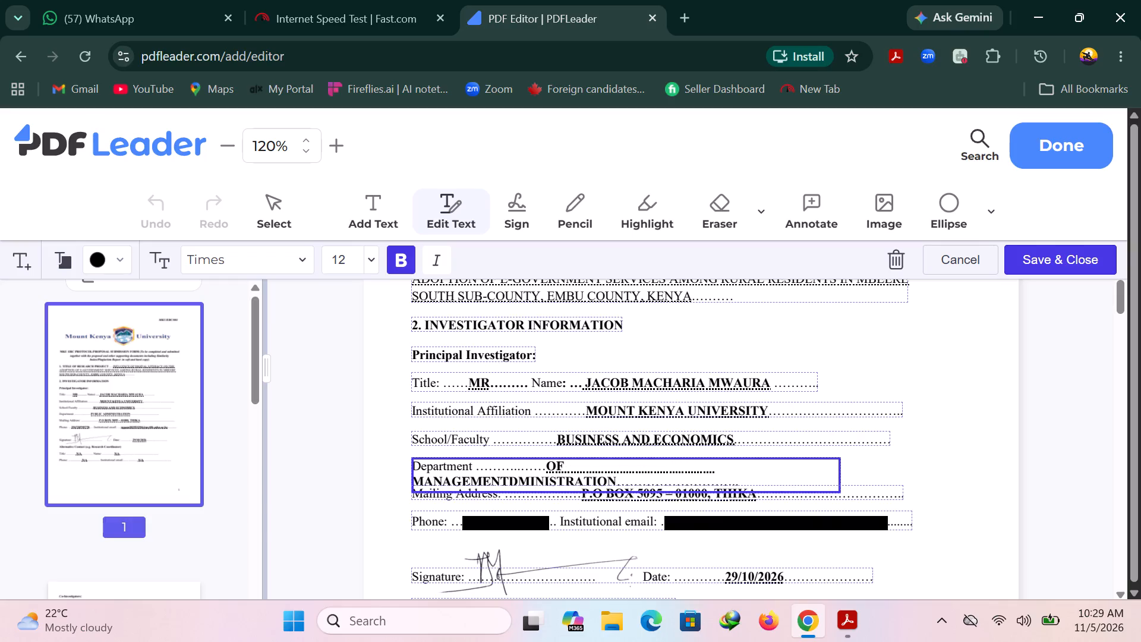
key(Delete)
key(Delete)
key(Delete)
key(Delete)
key(Delete)
key(Delete)
key(Delete)
key(Delete)
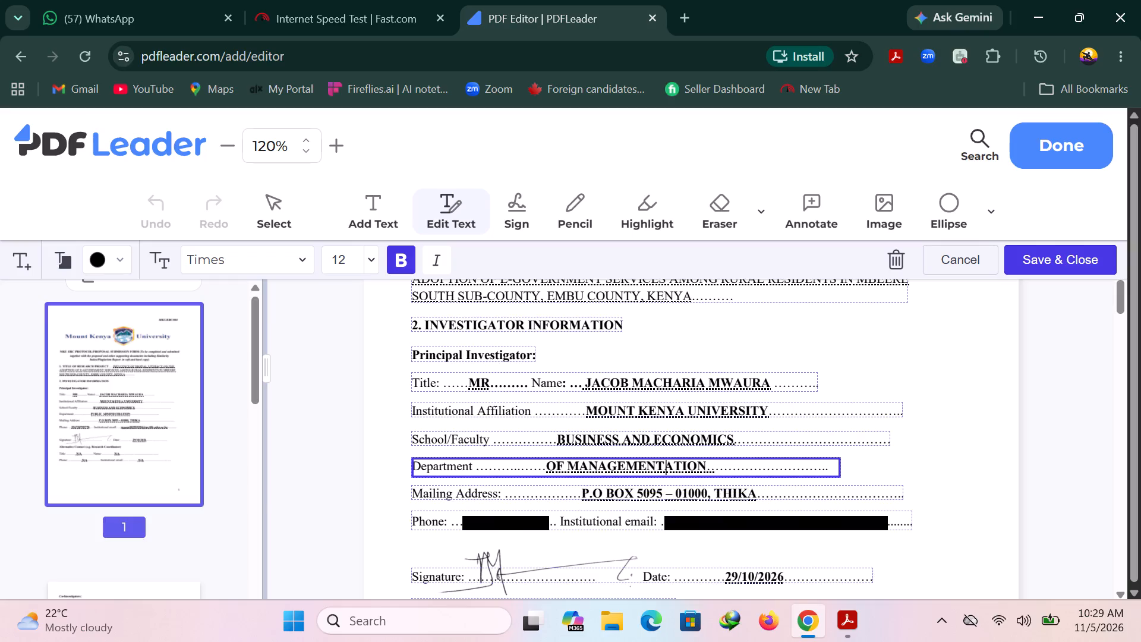
key(Delete)
key(Delete)
key(Delete)
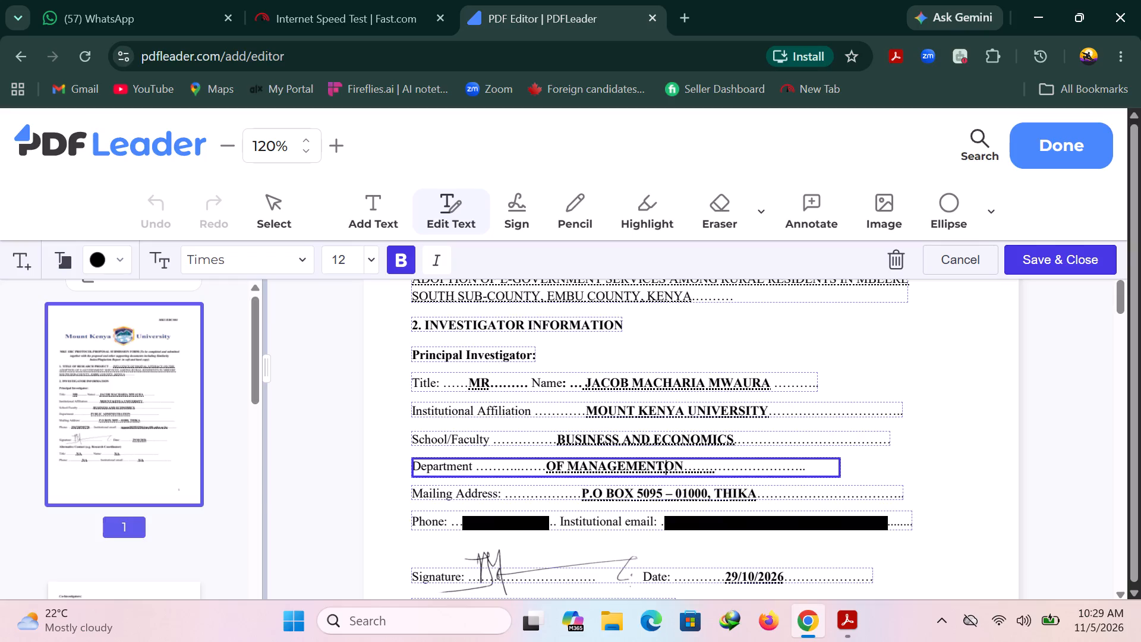
key(Delete)
key(Delete)
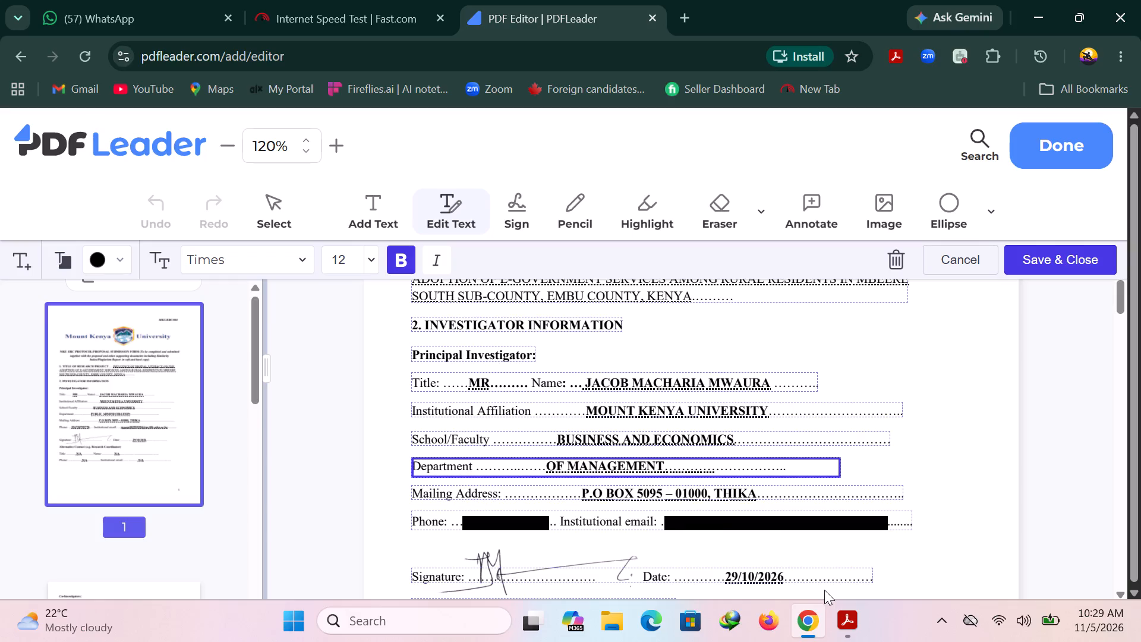
Look through all pages of the submission form and check the edited Department line on page 1.
scroll(857, 539, down, 2)
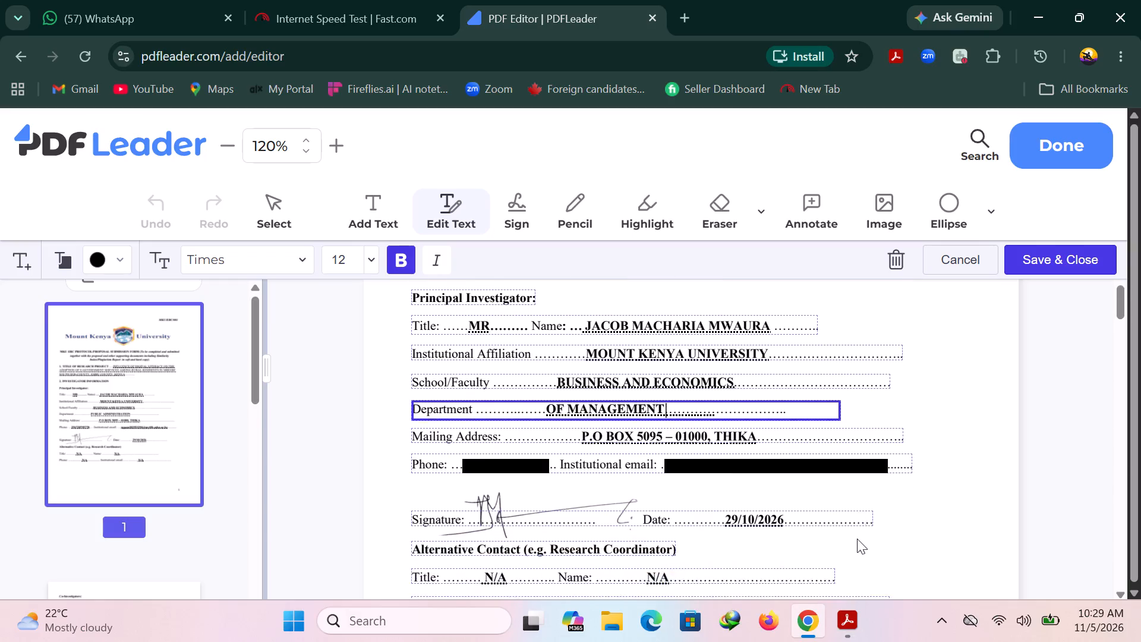
scroll(857, 539, down, 6)
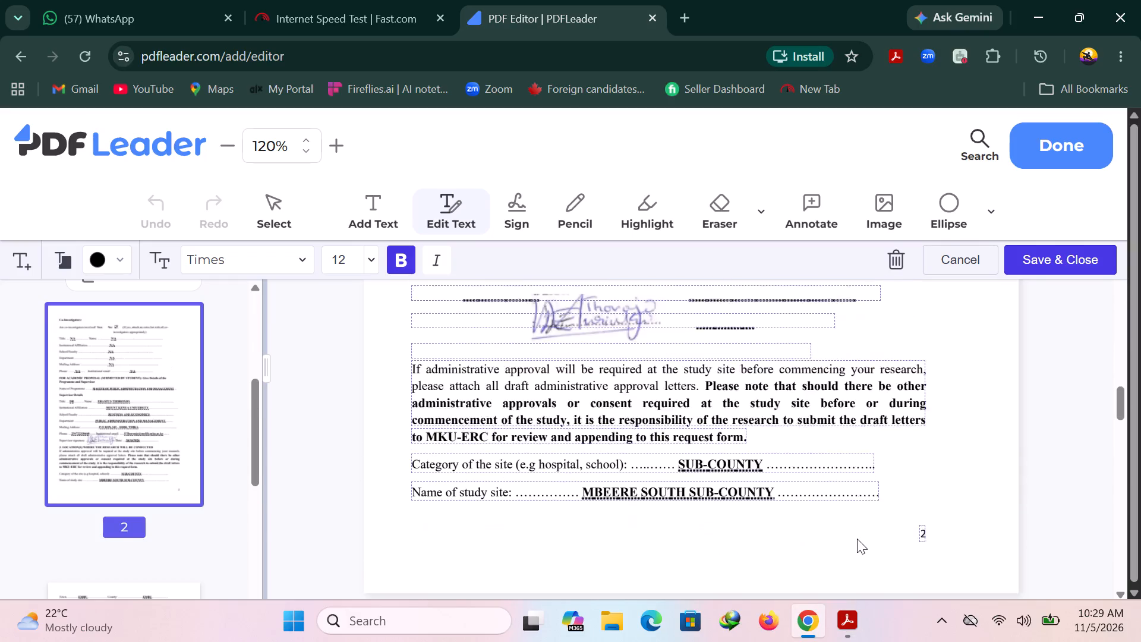
scroll(857, 539, down, 6)
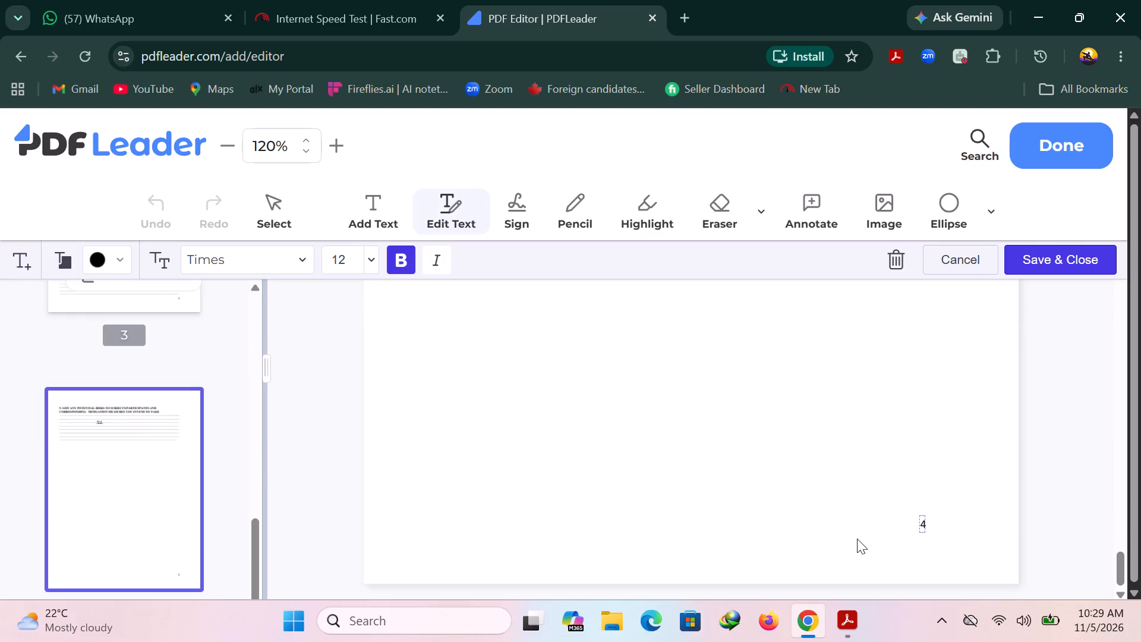
scroll(857, 539, up, 12)
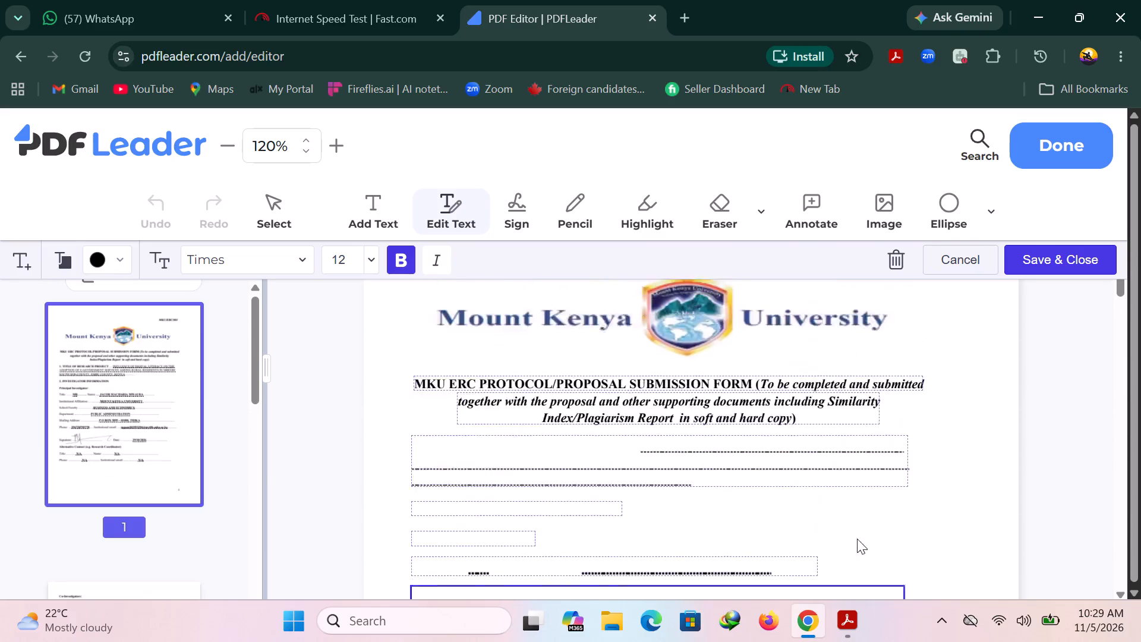
scroll(857, 539, up, 1)
scroll(857, 539, down, 3)
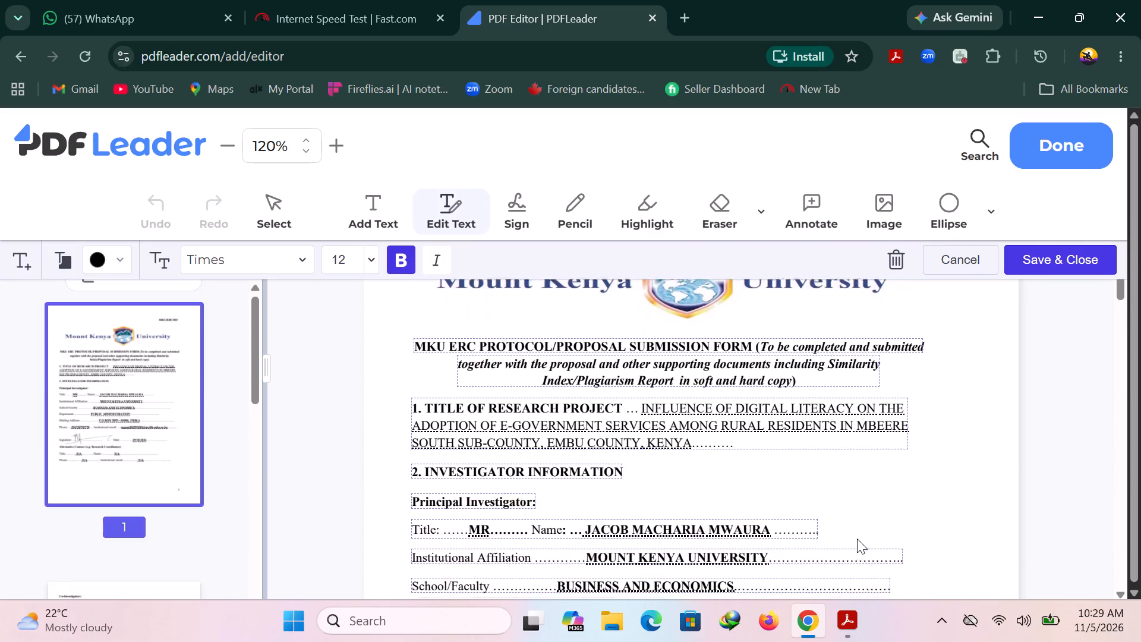
scroll(857, 539, down, 2)
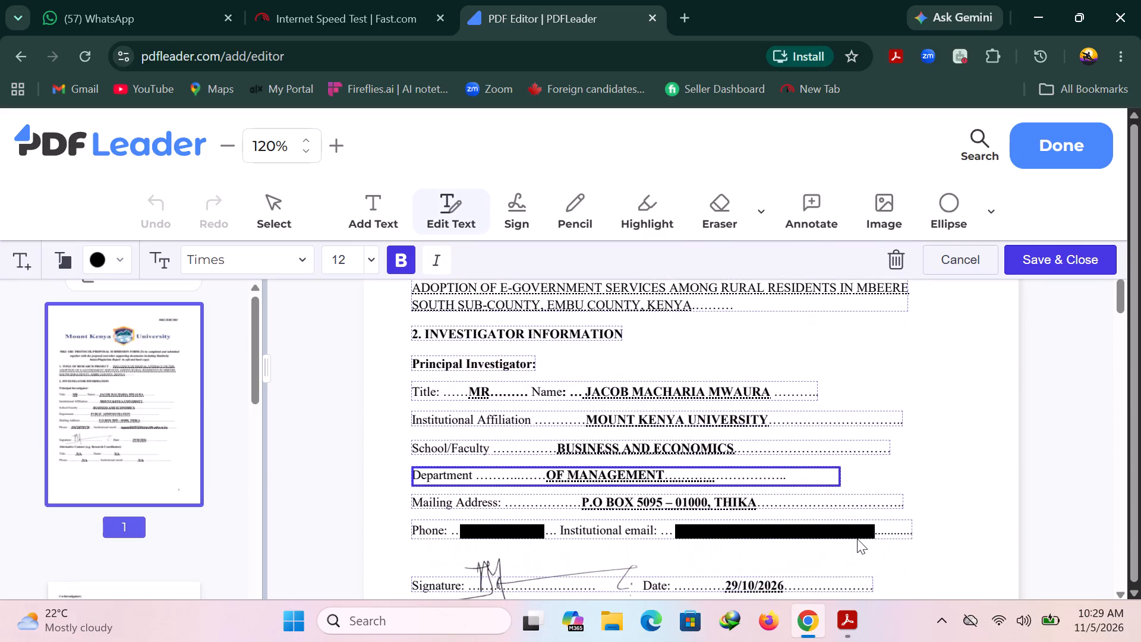
scroll(857, 539, down, 1)
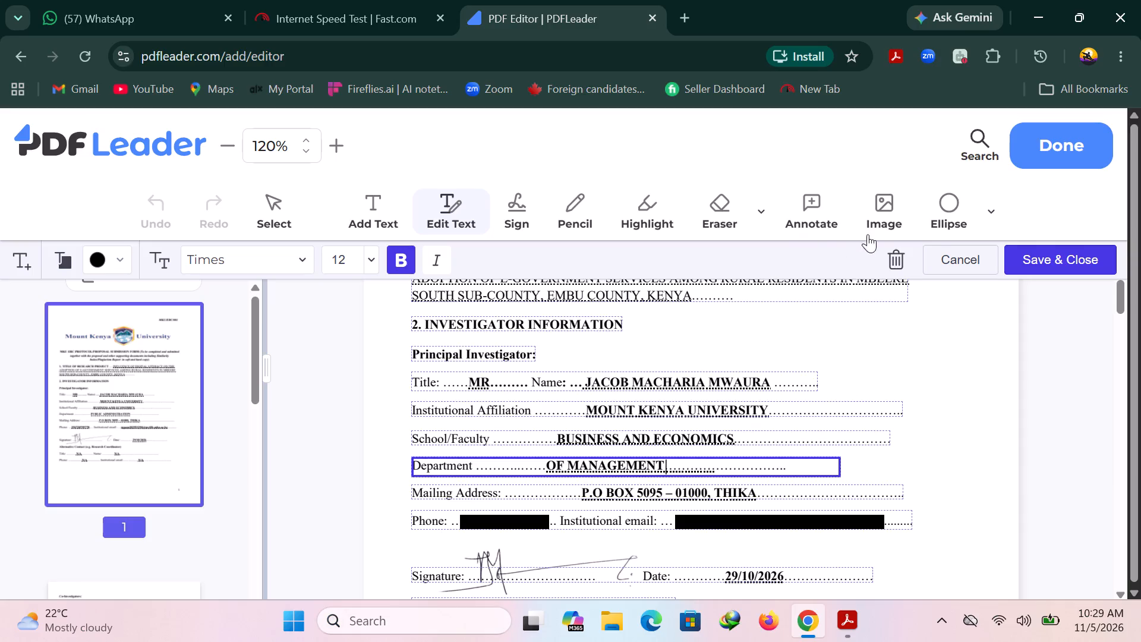
Save the text edits and close text editing.
click(1077, 258)
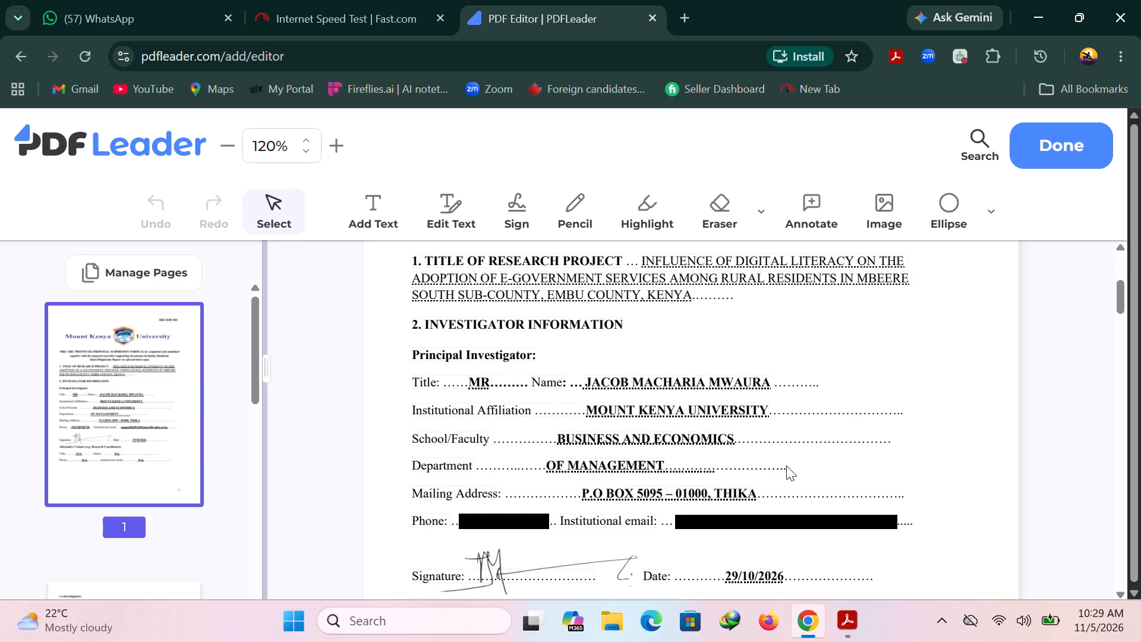
click(753, 467)
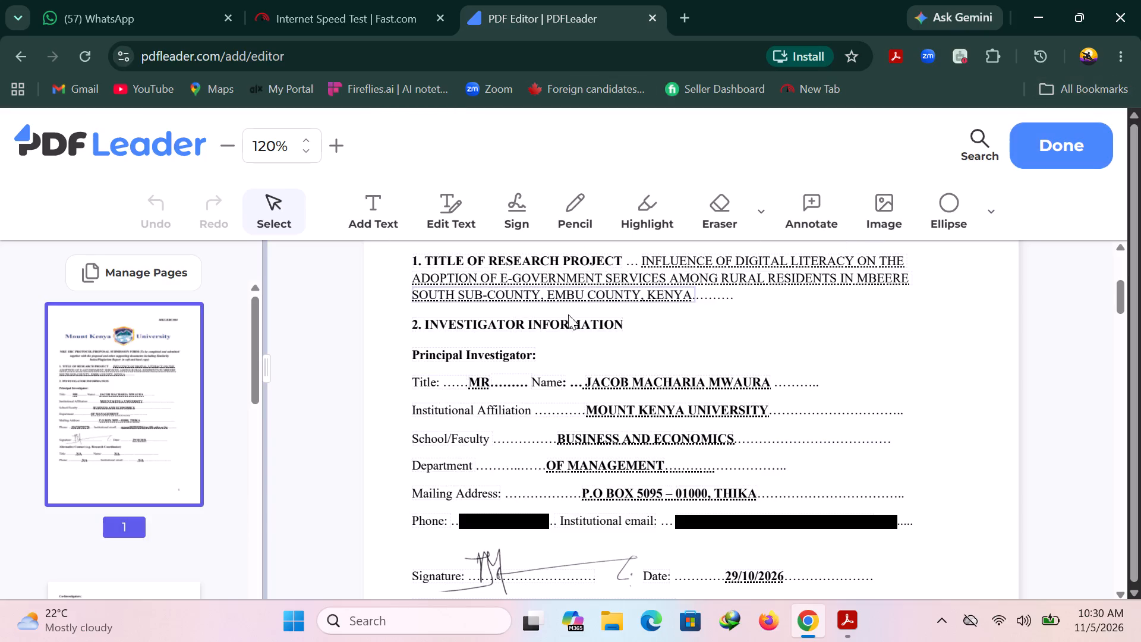
Review the saved form's first two pages, including the investigator and supervisor details.
scroll(568, 315, down, 12)
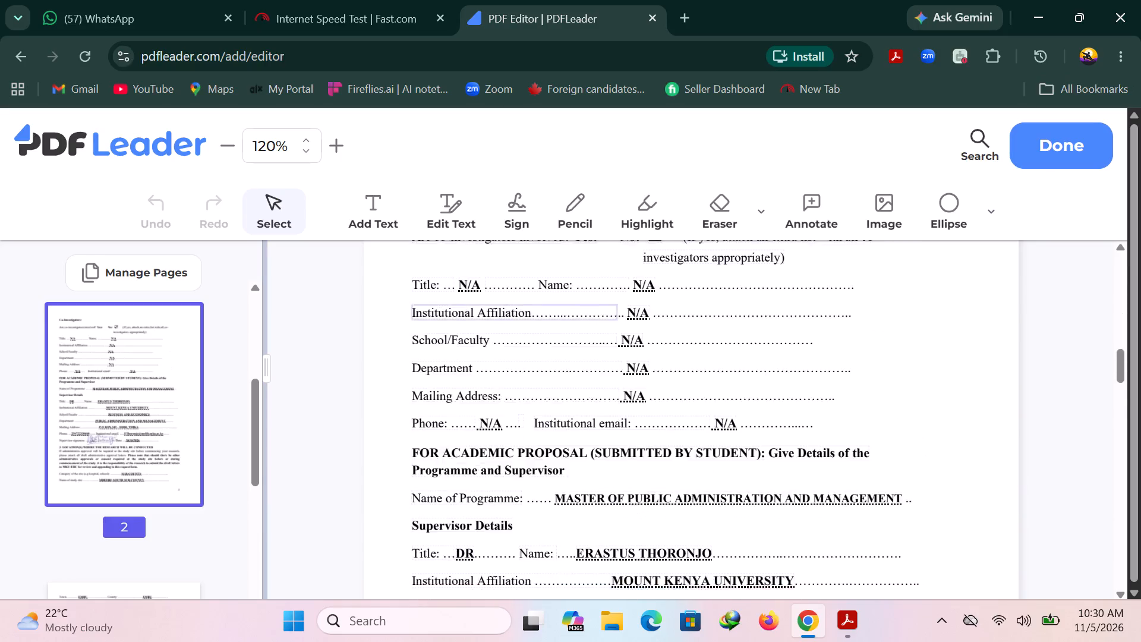
scroll(565, 317, down, 13)
scroll(565, 318, up, 14)
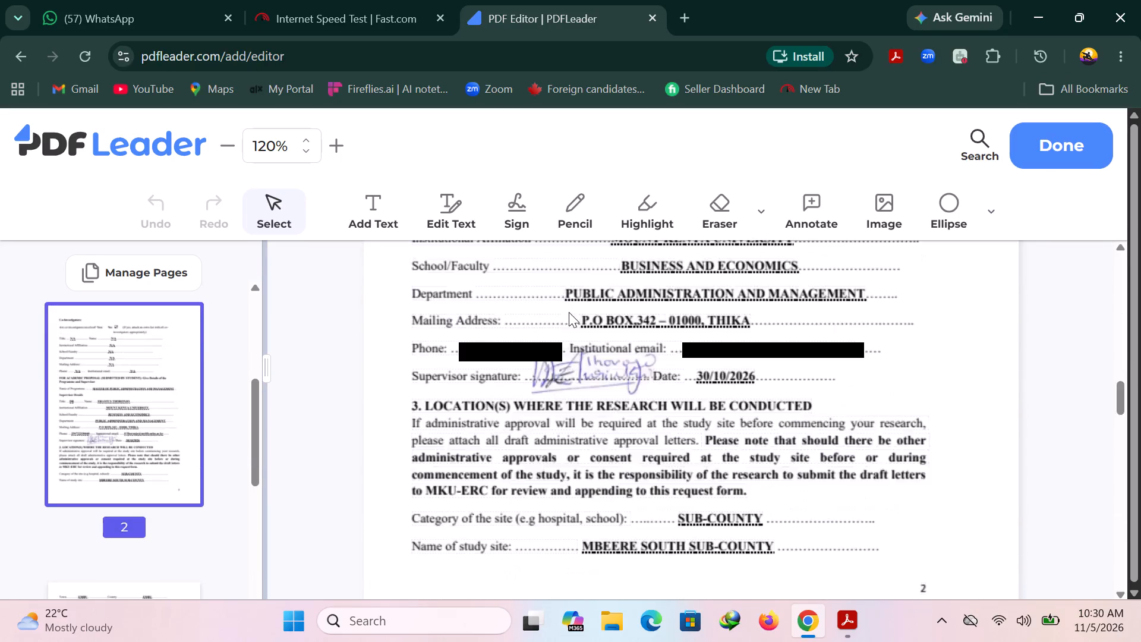
scroll(569, 312, up, 11)
scroll(568, 261, up, 4)
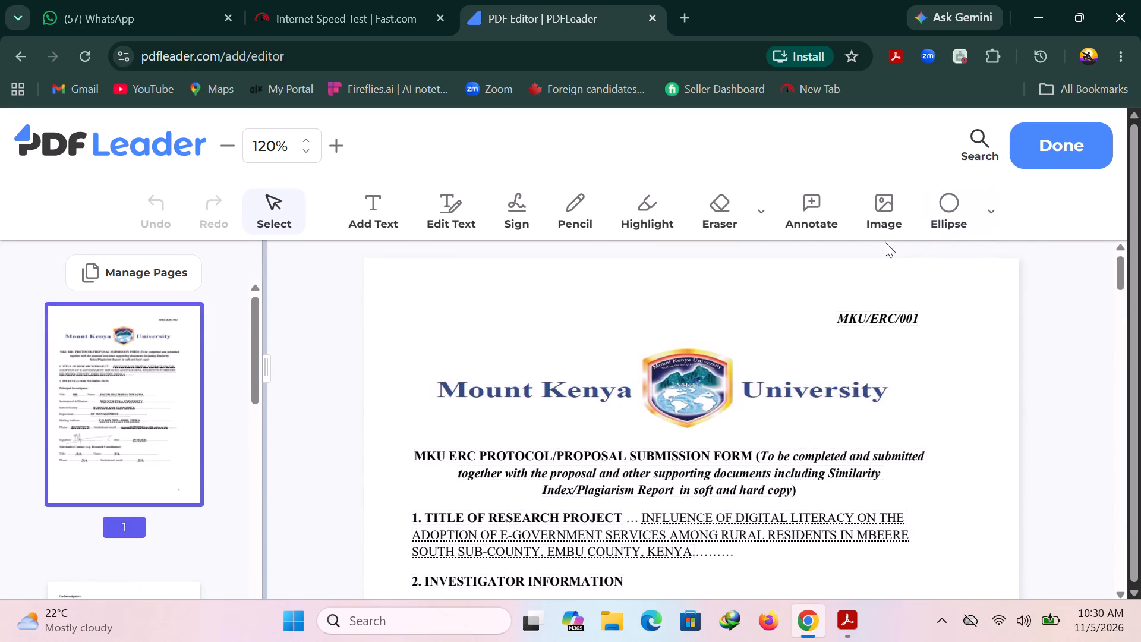
Export the edited form in PDF format, fill in the saved email address, and request the file download.
click(1040, 152)
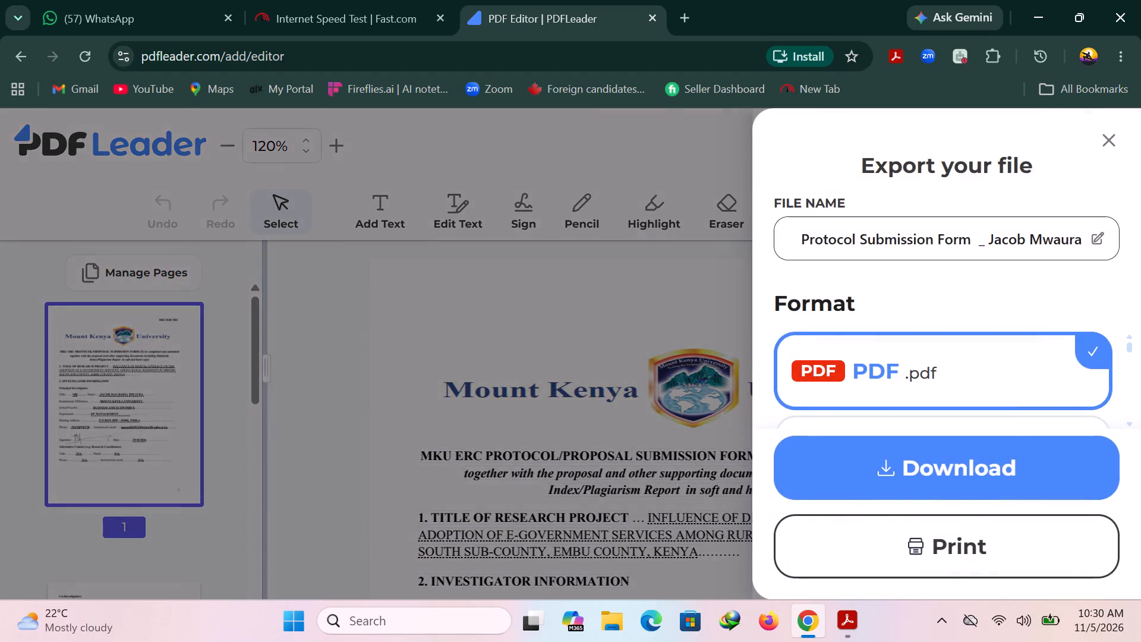
click(969, 454)
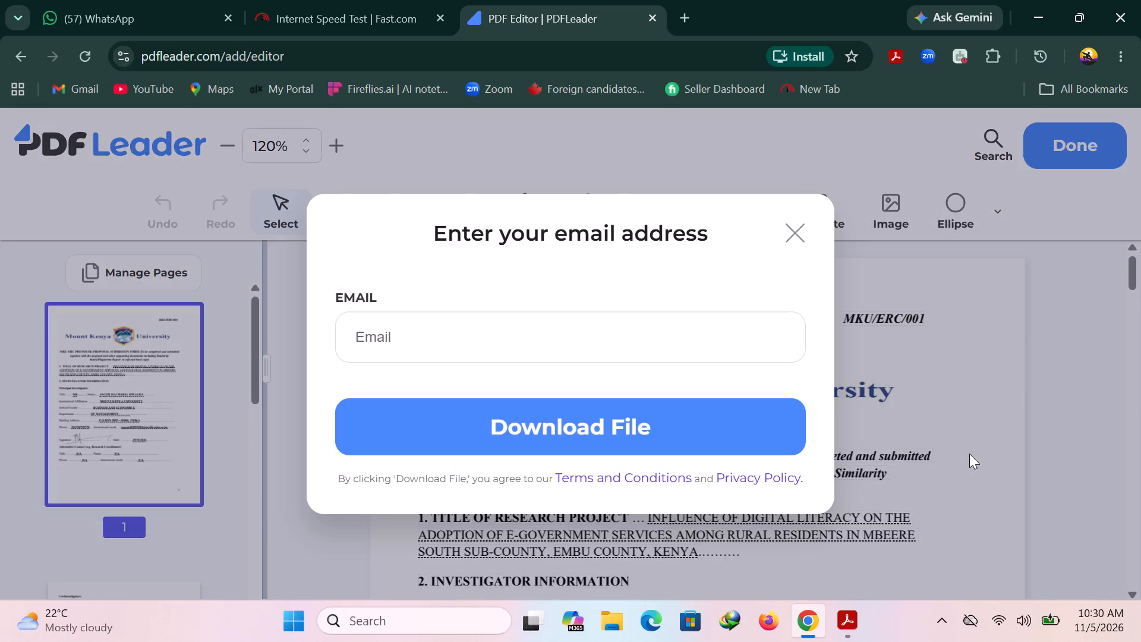
click(680, 339)
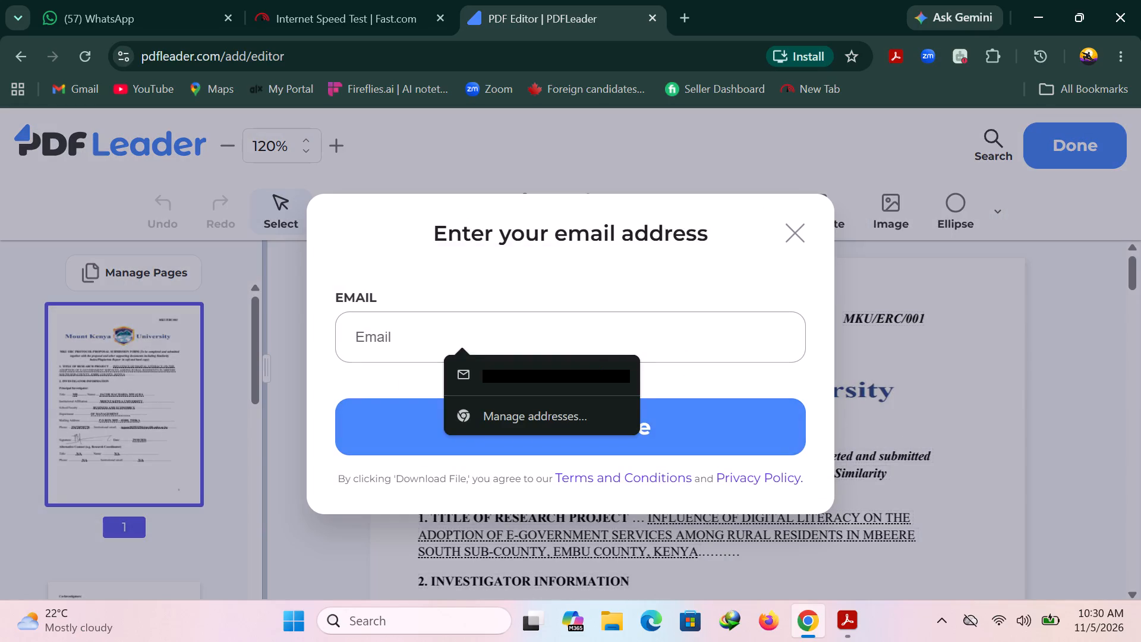
click(586, 382)
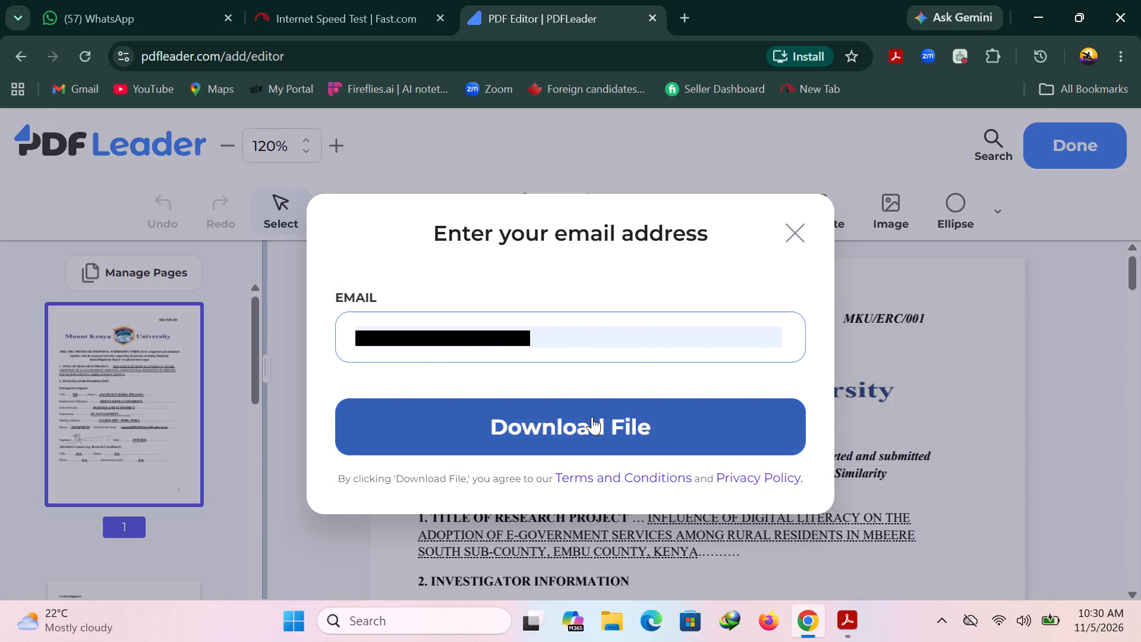
click(592, 417)
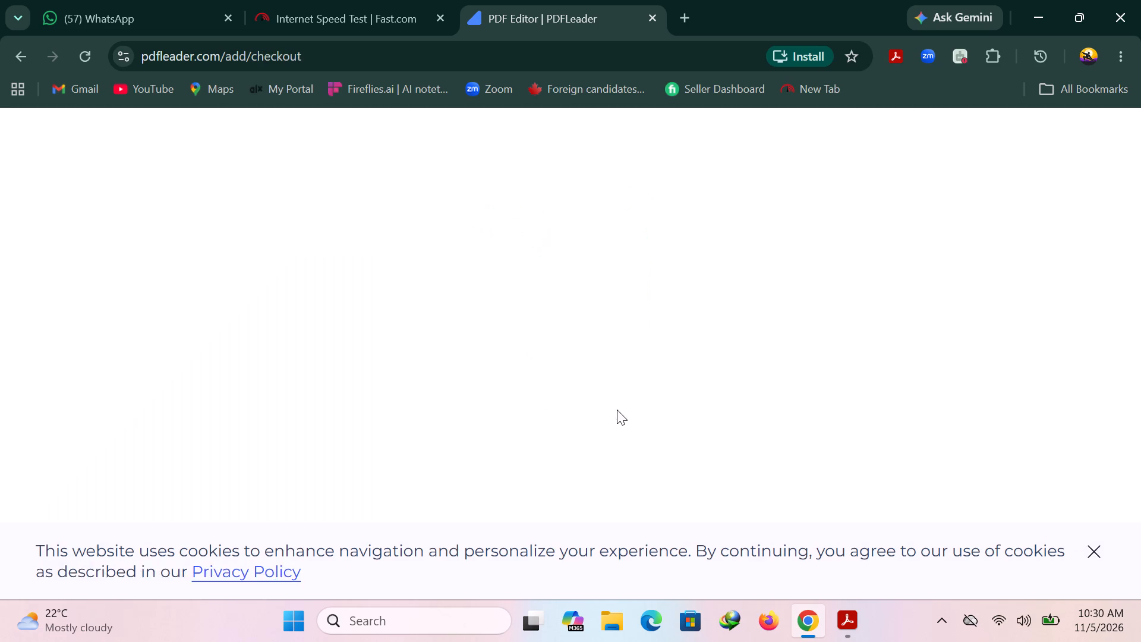
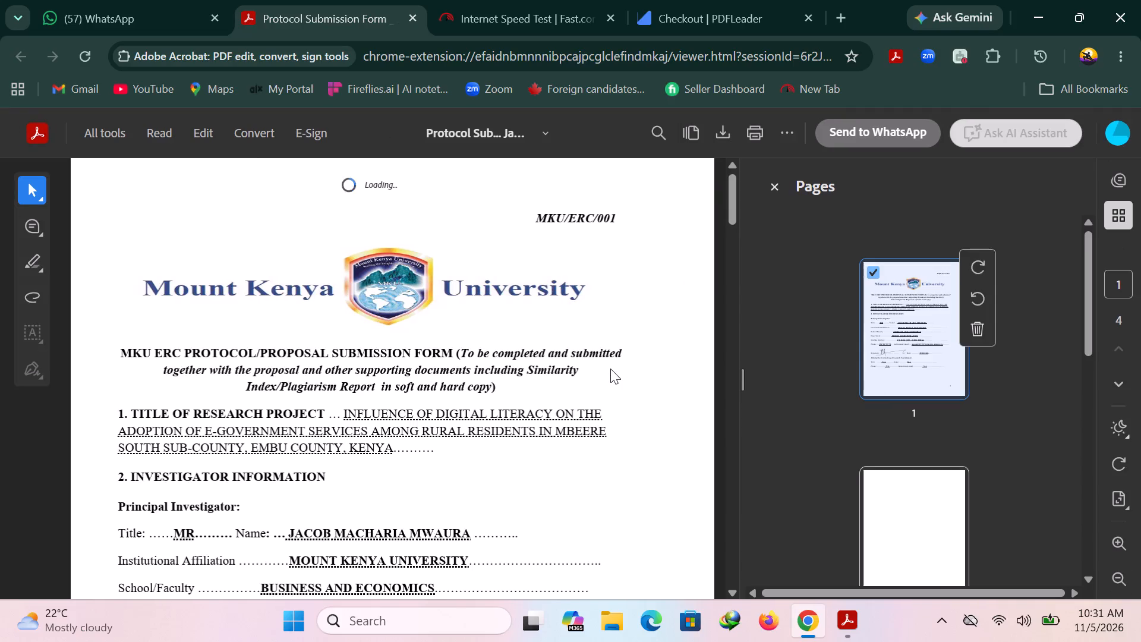
Start editing the text of the submission form's first page at the Department line under Principal Investigator.
scroll(653, 391, down, 2)
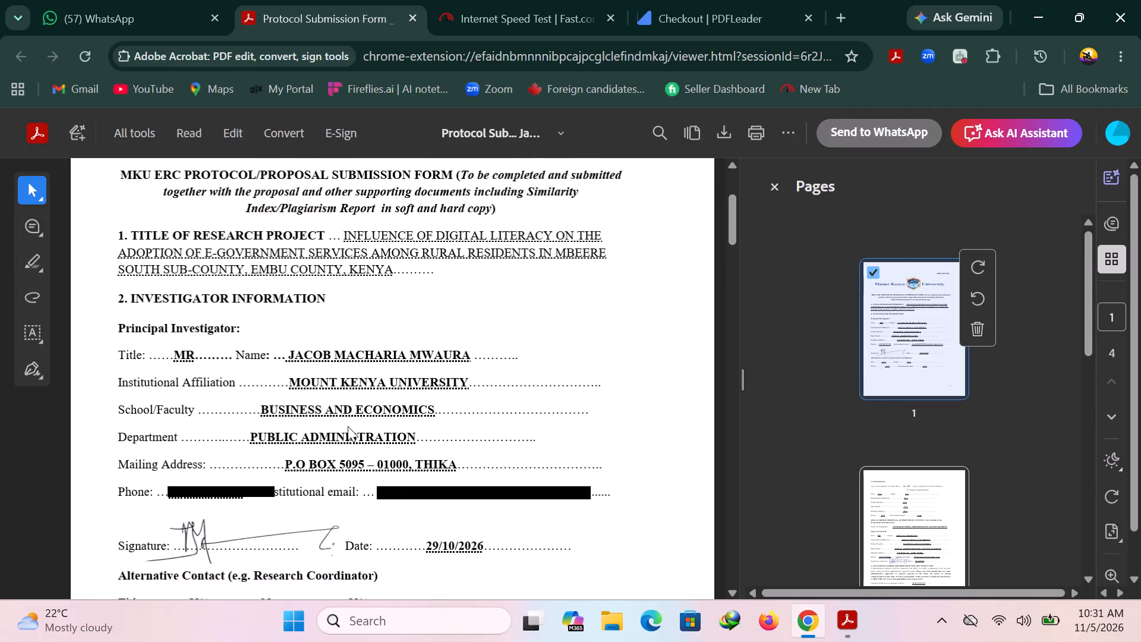
click(348, 434)
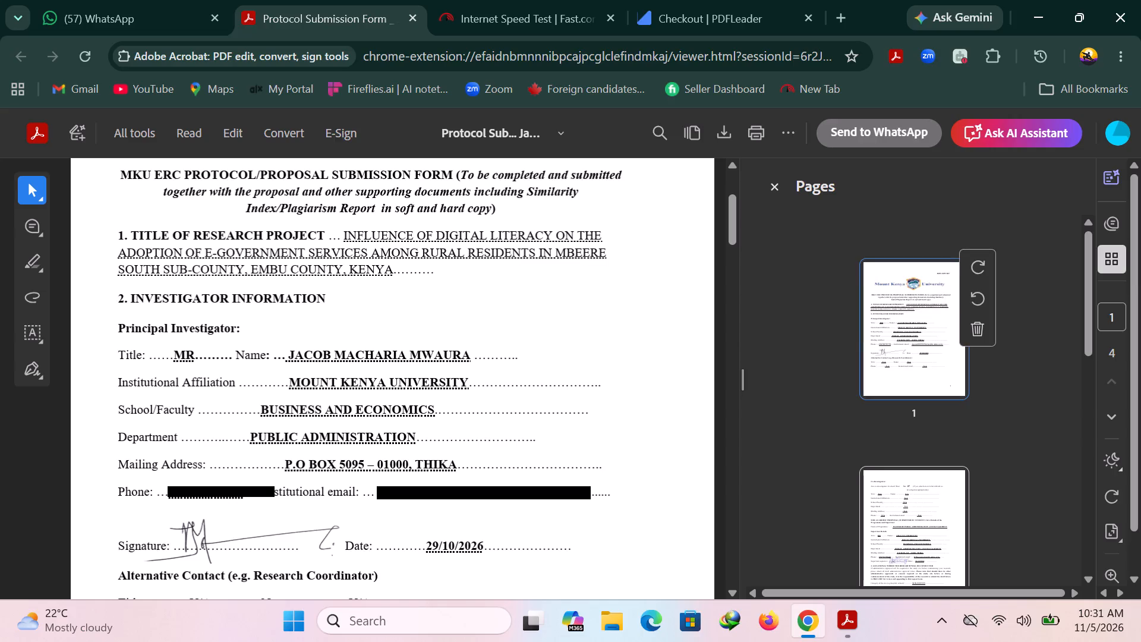
key(BackSpace)
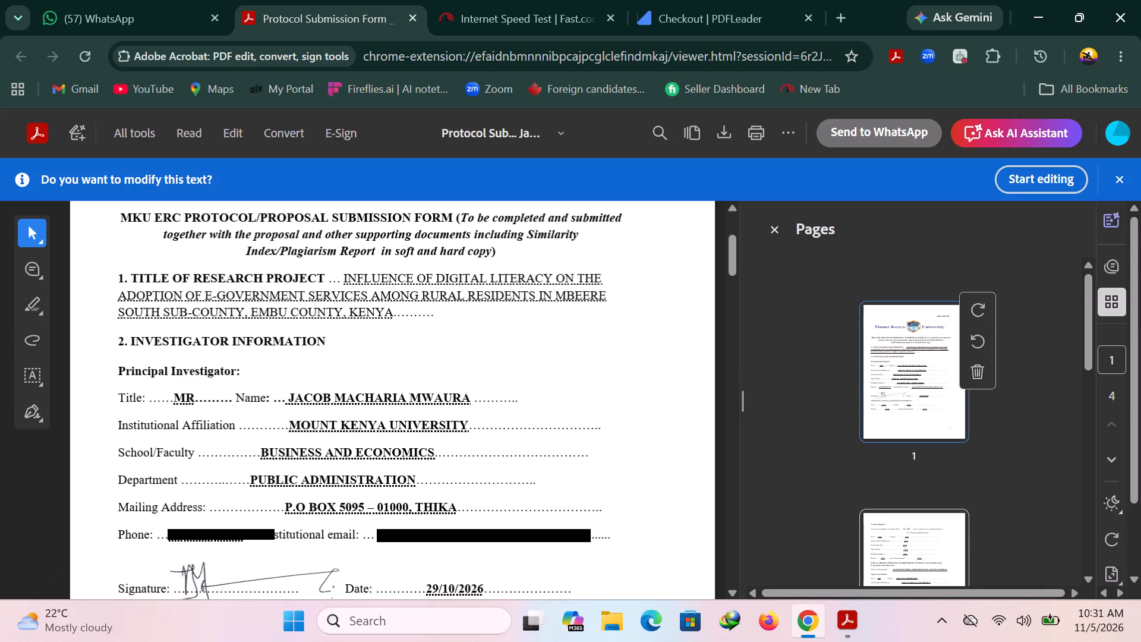
key(BackSpace)
click(1037, 175)
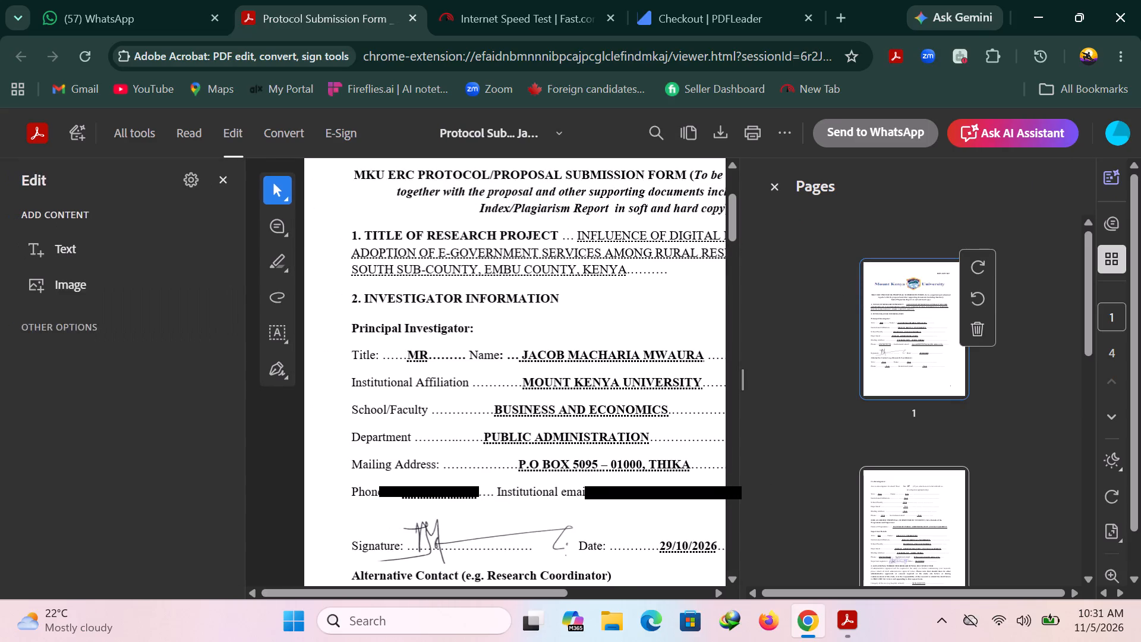
Activate the Department line's text and allow Adobe Acrobat to use the fonts on the computer.
click(571, 436)
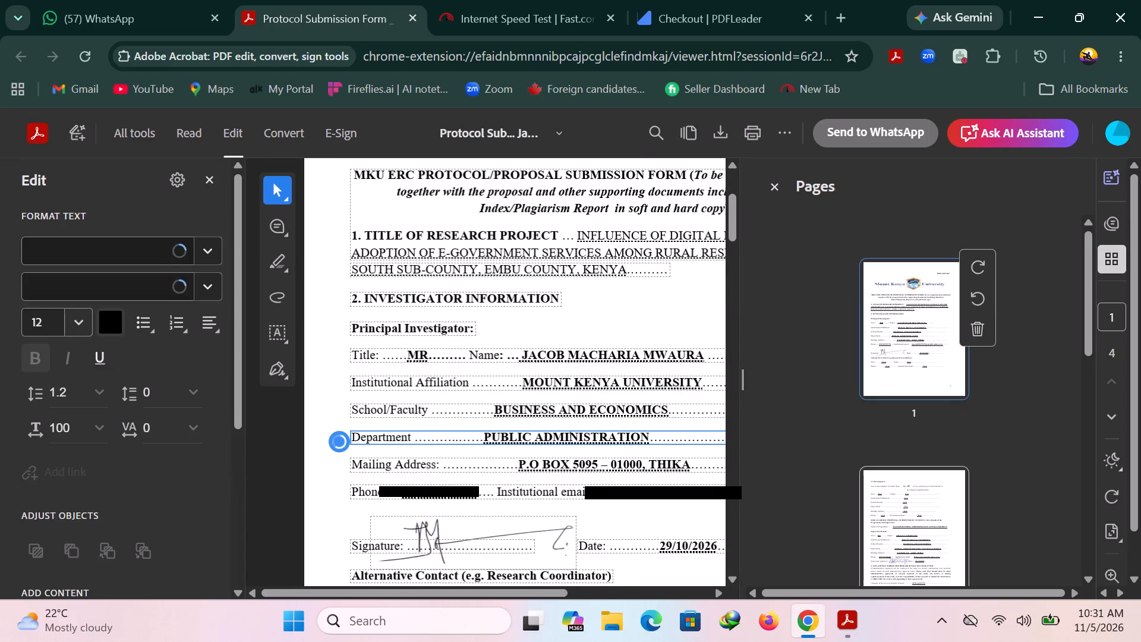
click(529, 436)
click(529, 436)
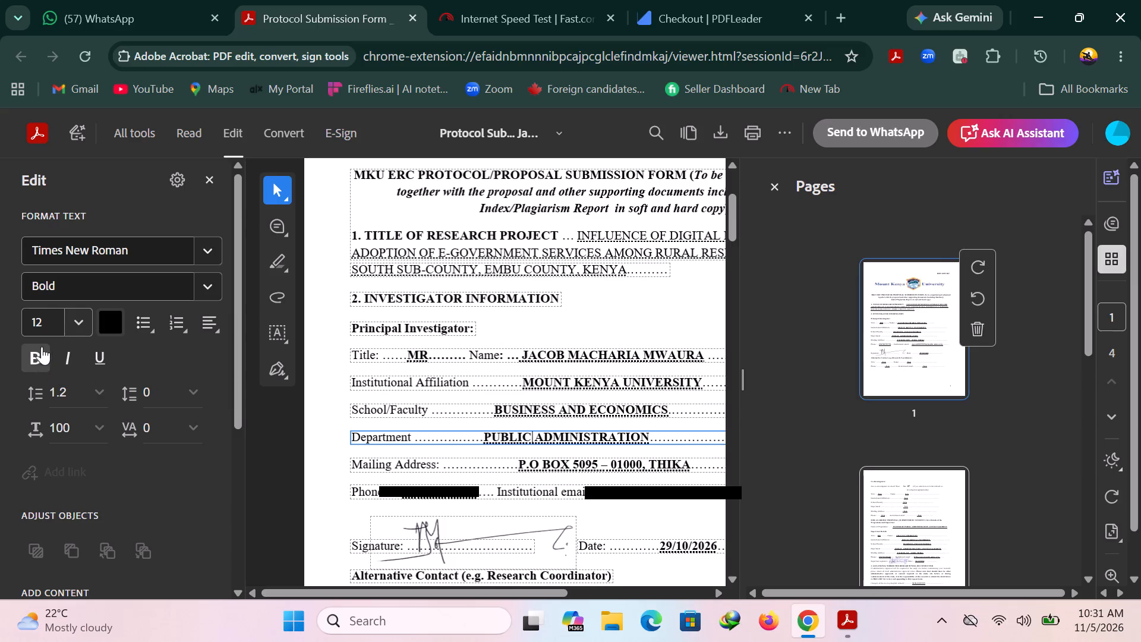
click(540, 414)
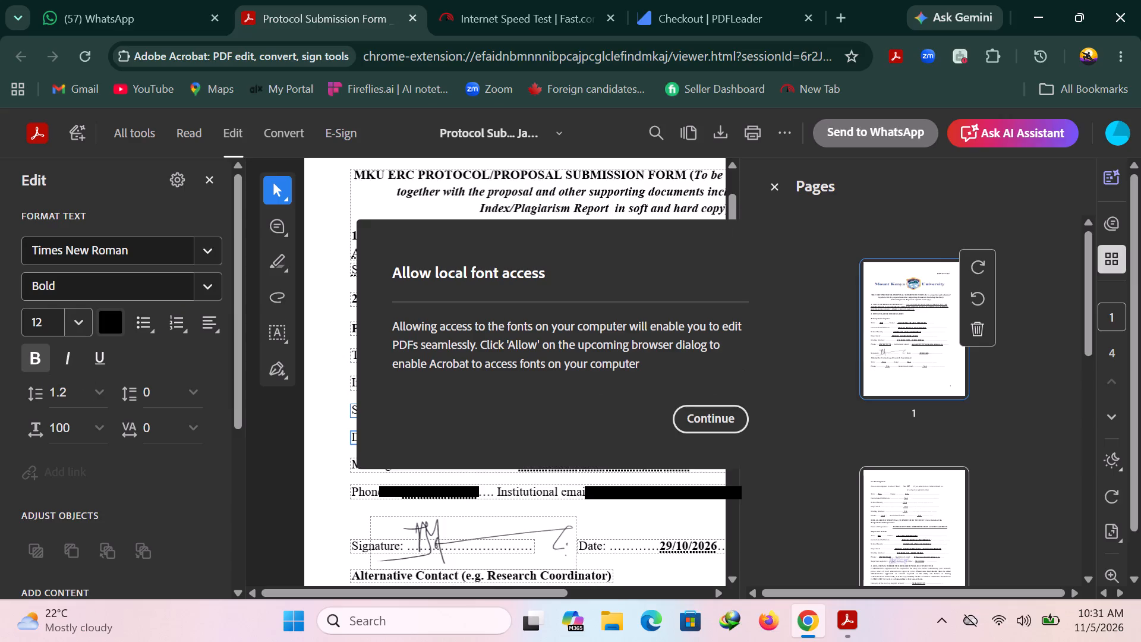
click(708, 423)
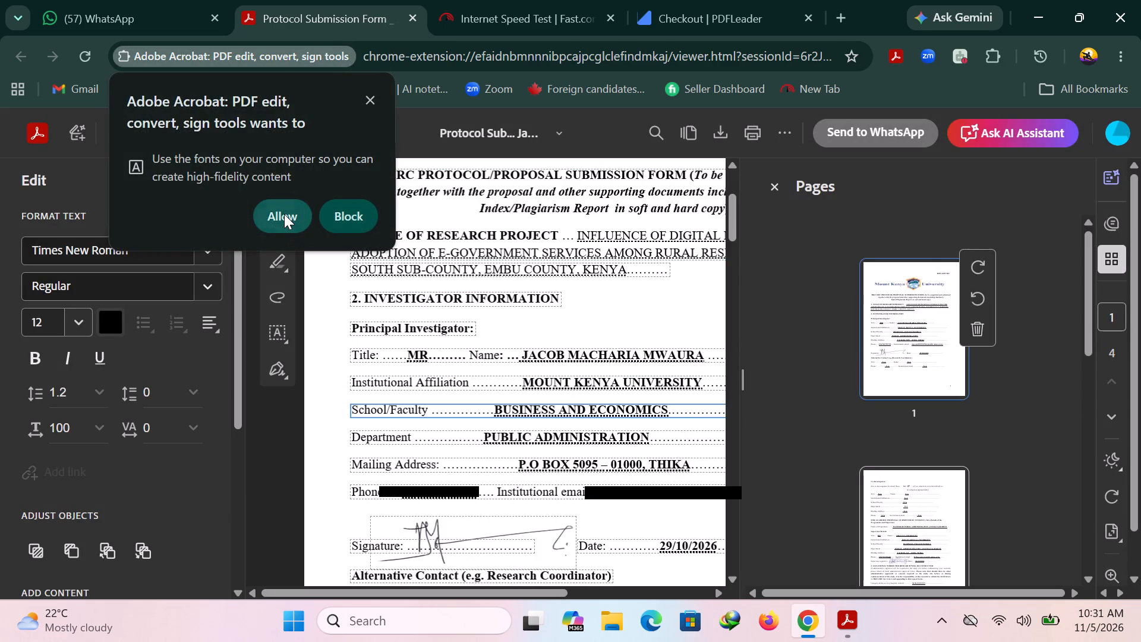
click(284, 214)
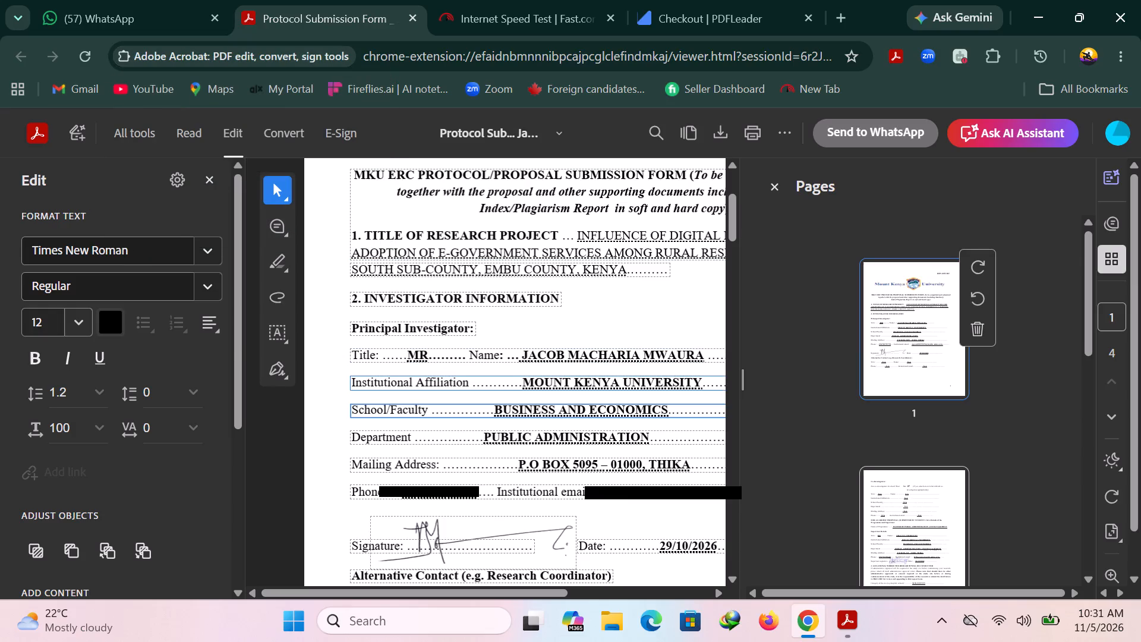
Activate the Institutional Affiliation line's text and allow Adobe Acrobat to see the clipboard contents.
click(556, 382)
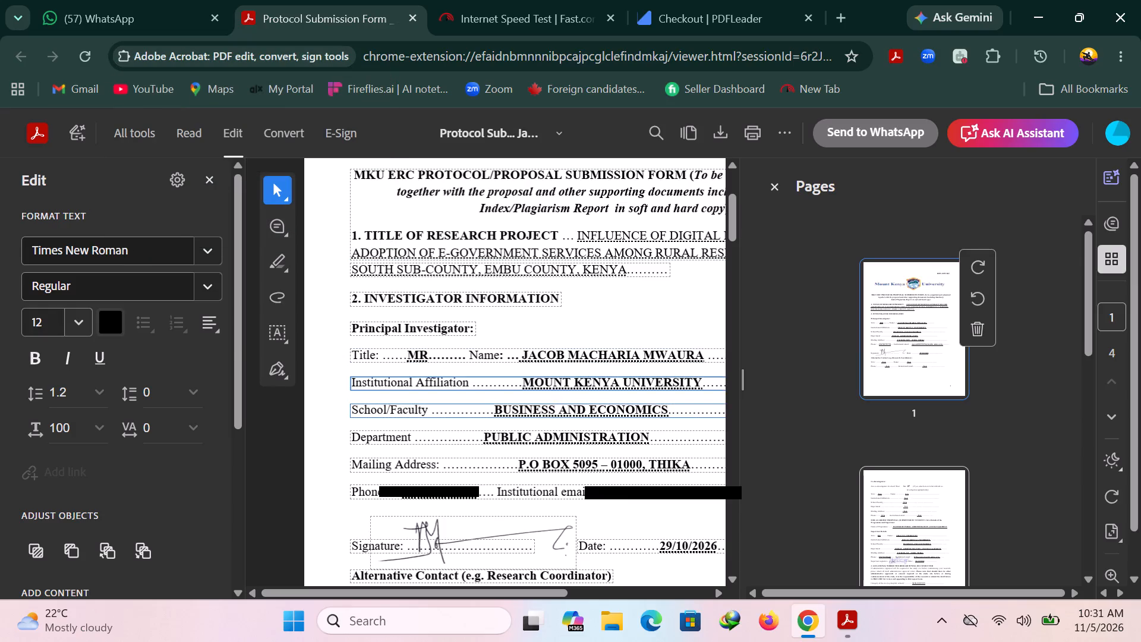
click(556, 407)
click(556, 407)
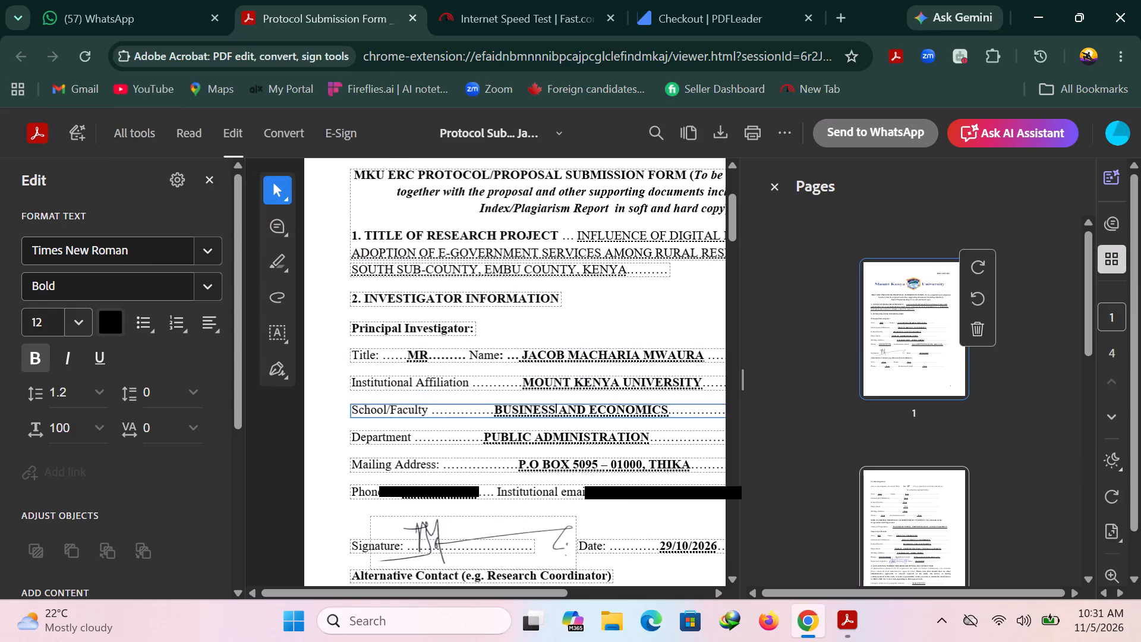
click(569, 377)
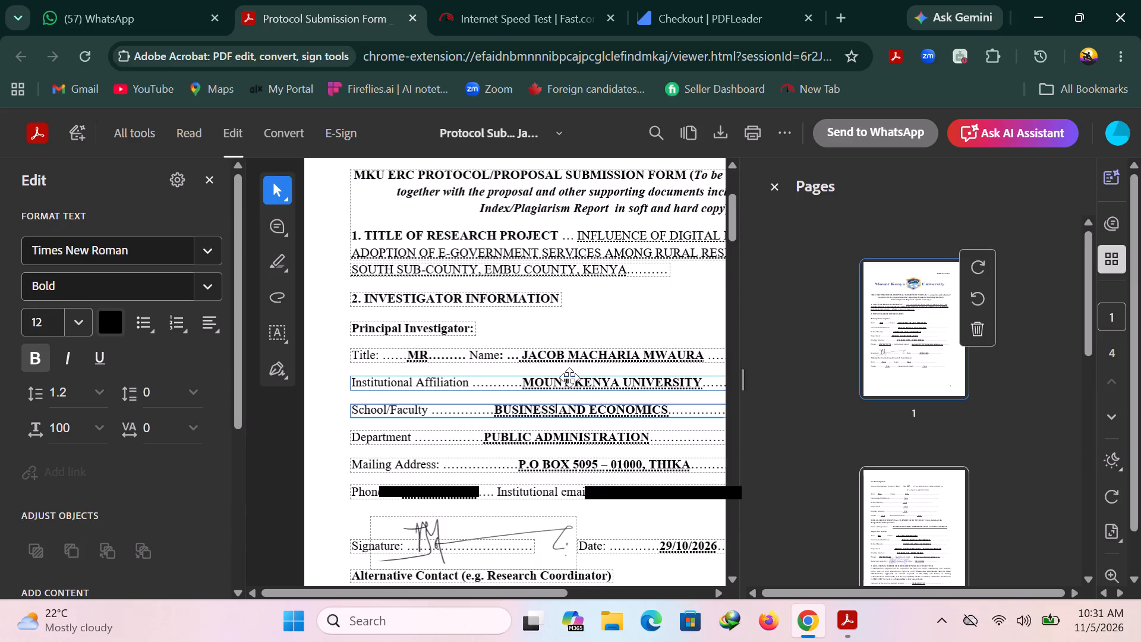
double_click(565, 385)
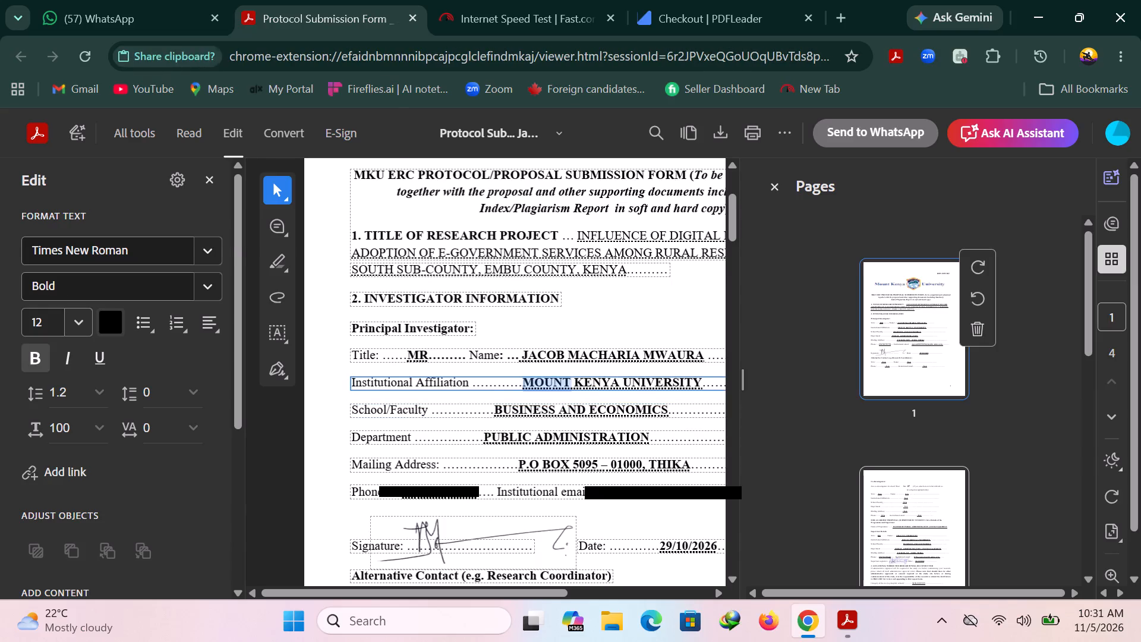
click(565, 385)
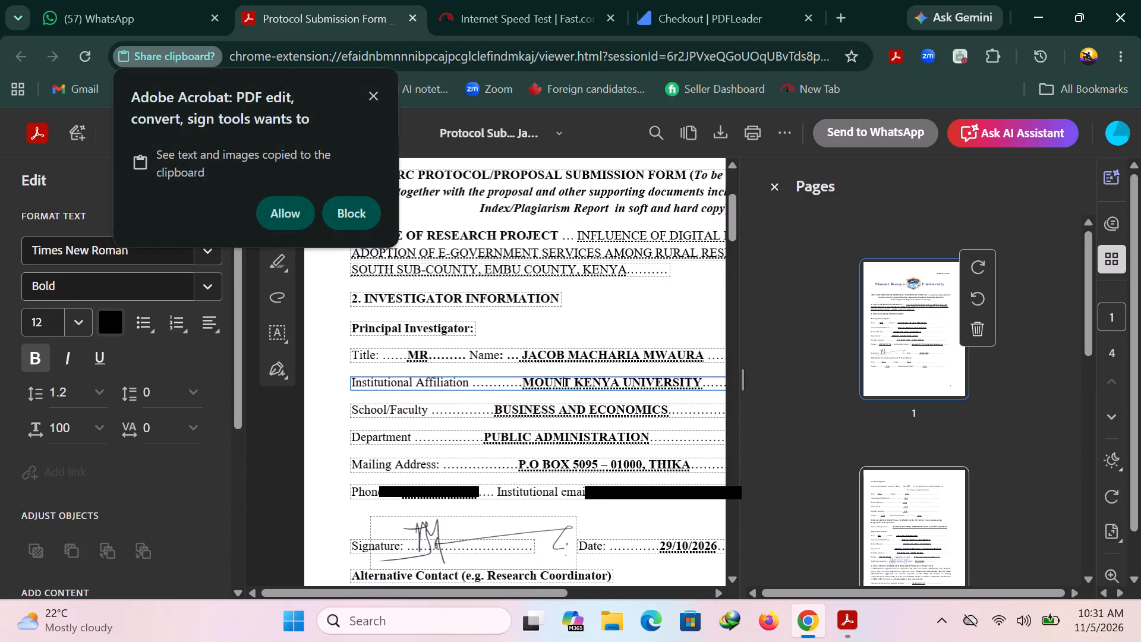
click(282, 210)
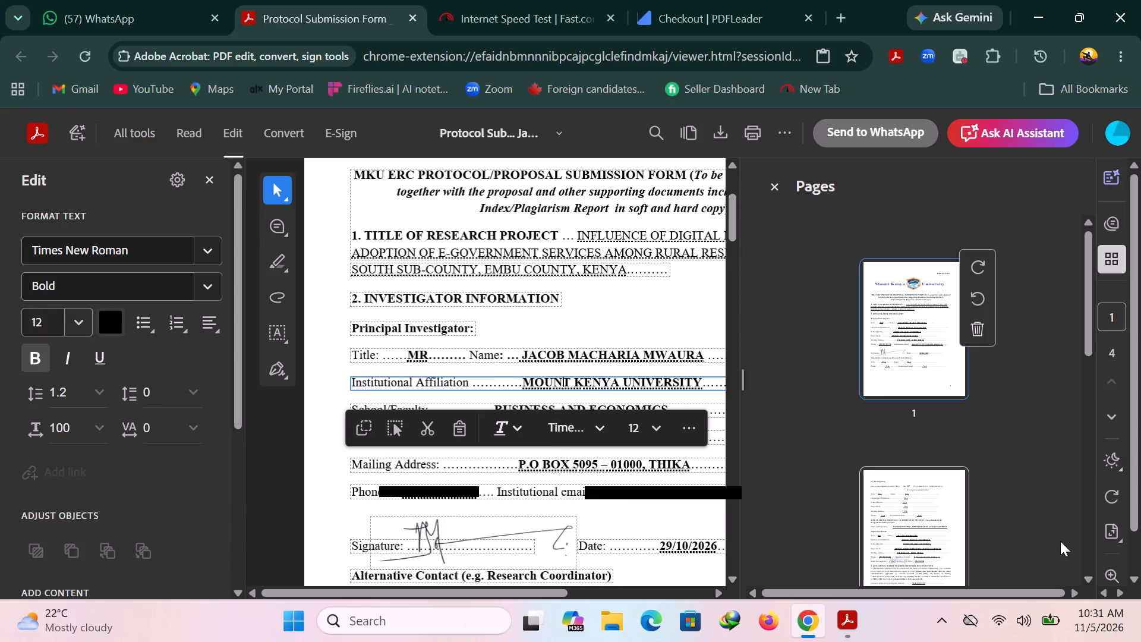
Close the page thumbnails view to give the form more room.
click(774, 188)
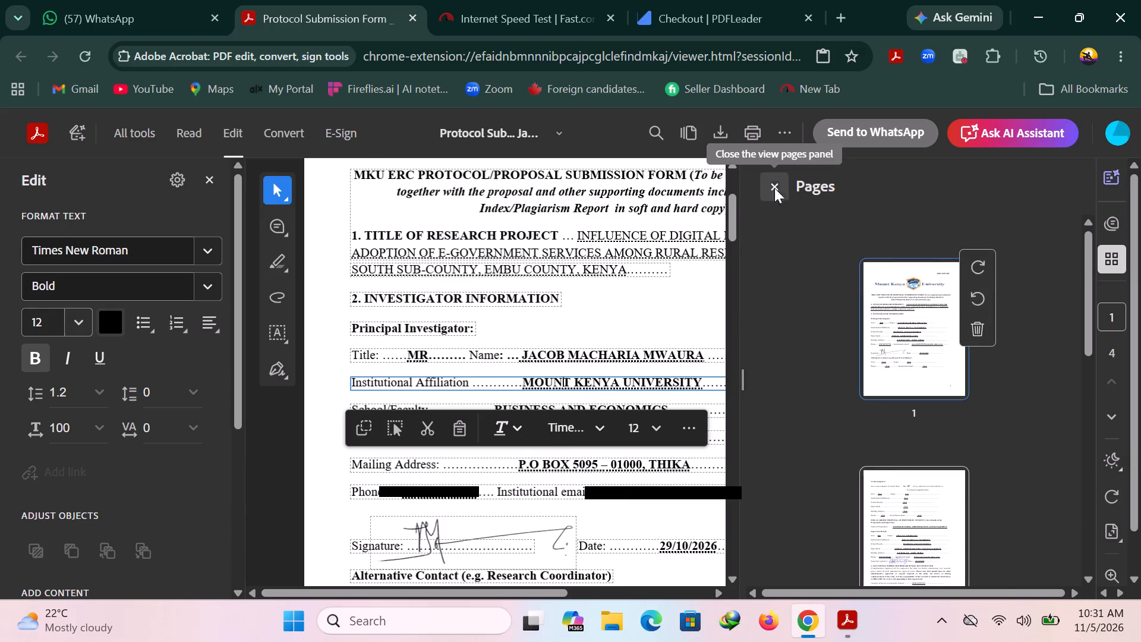
click(687, 381)
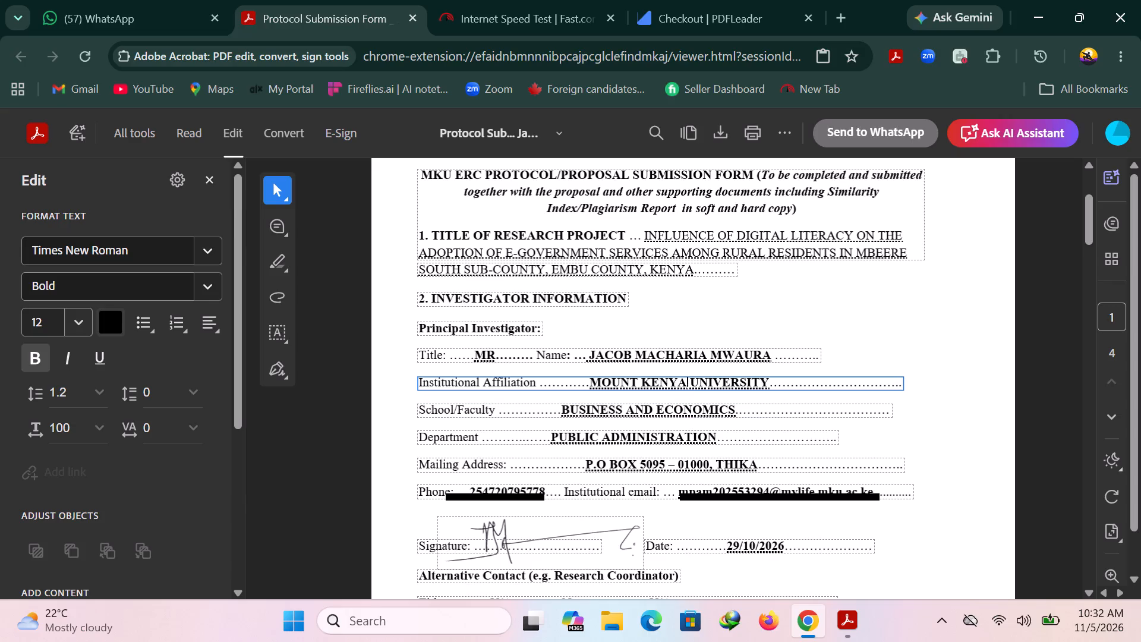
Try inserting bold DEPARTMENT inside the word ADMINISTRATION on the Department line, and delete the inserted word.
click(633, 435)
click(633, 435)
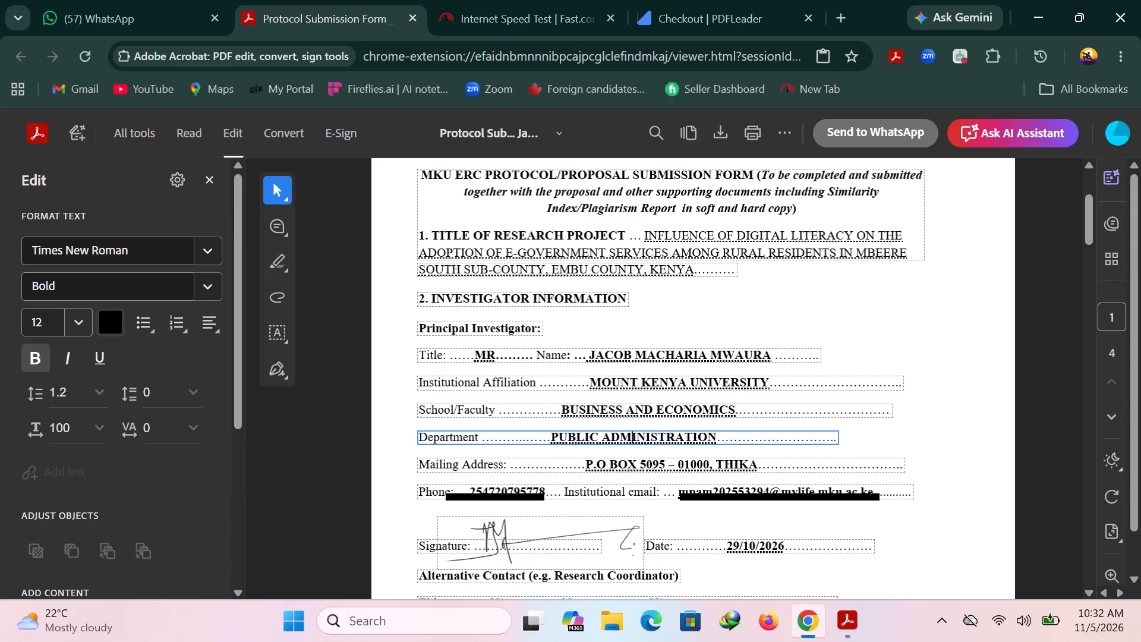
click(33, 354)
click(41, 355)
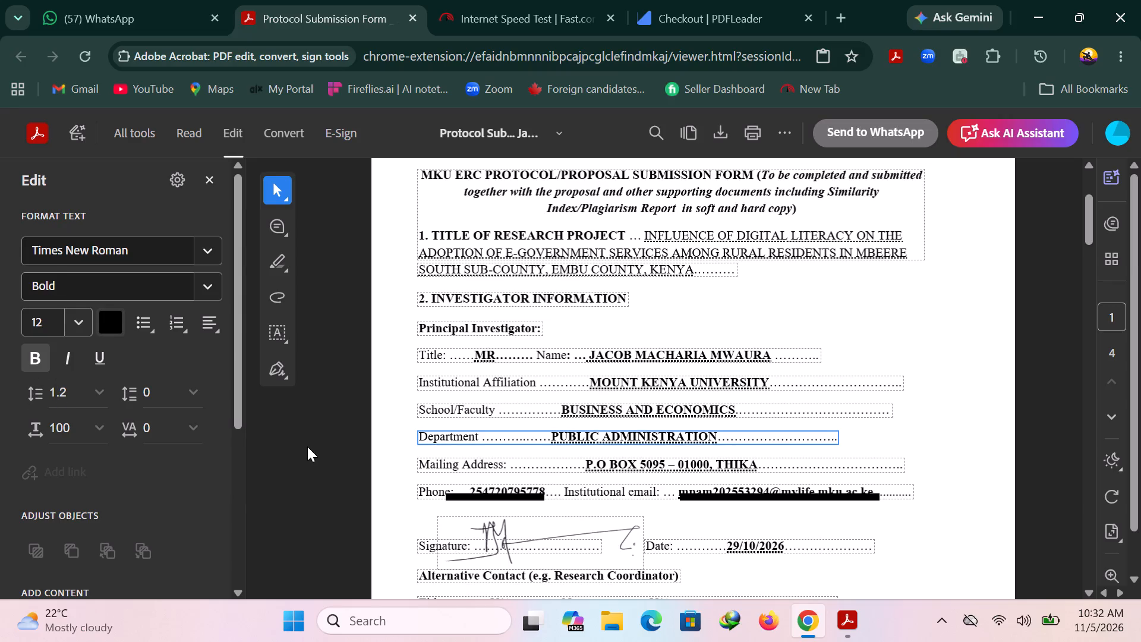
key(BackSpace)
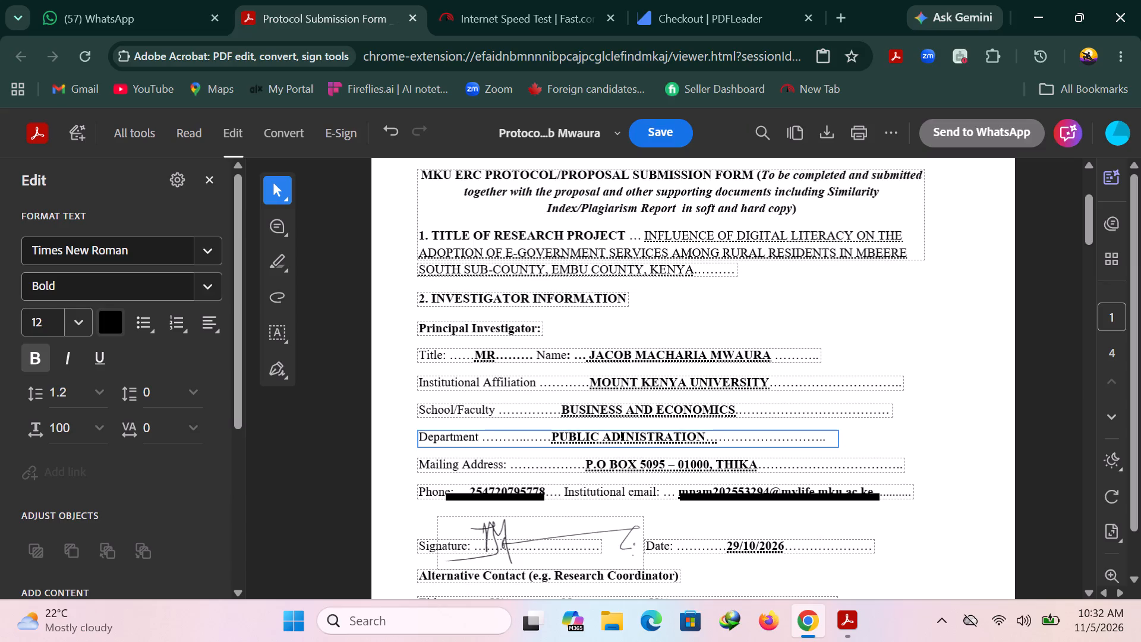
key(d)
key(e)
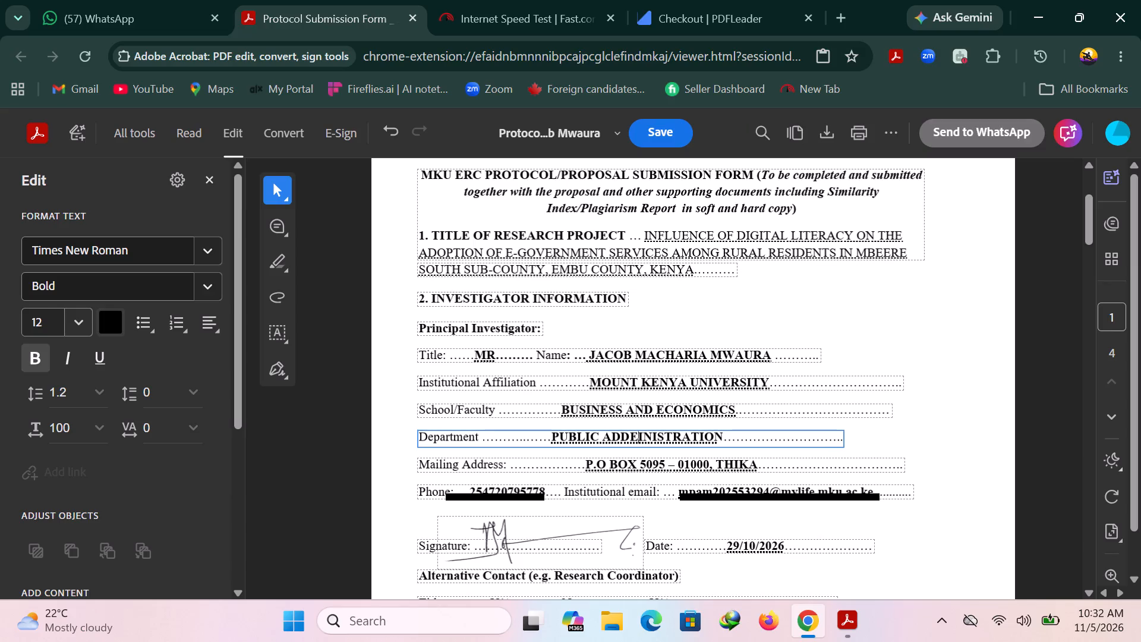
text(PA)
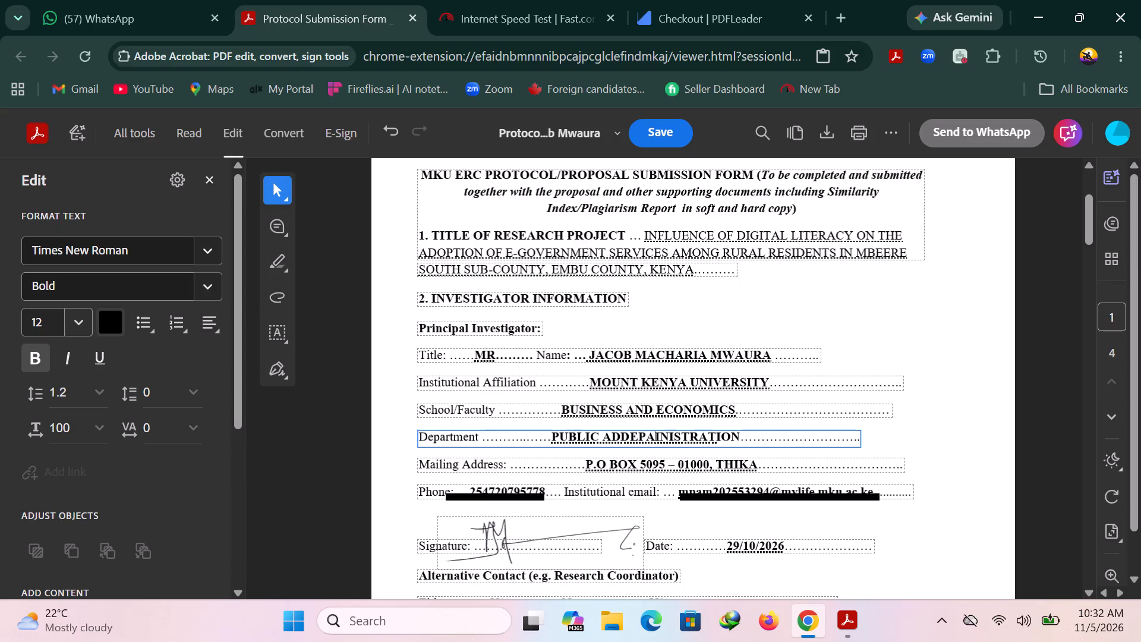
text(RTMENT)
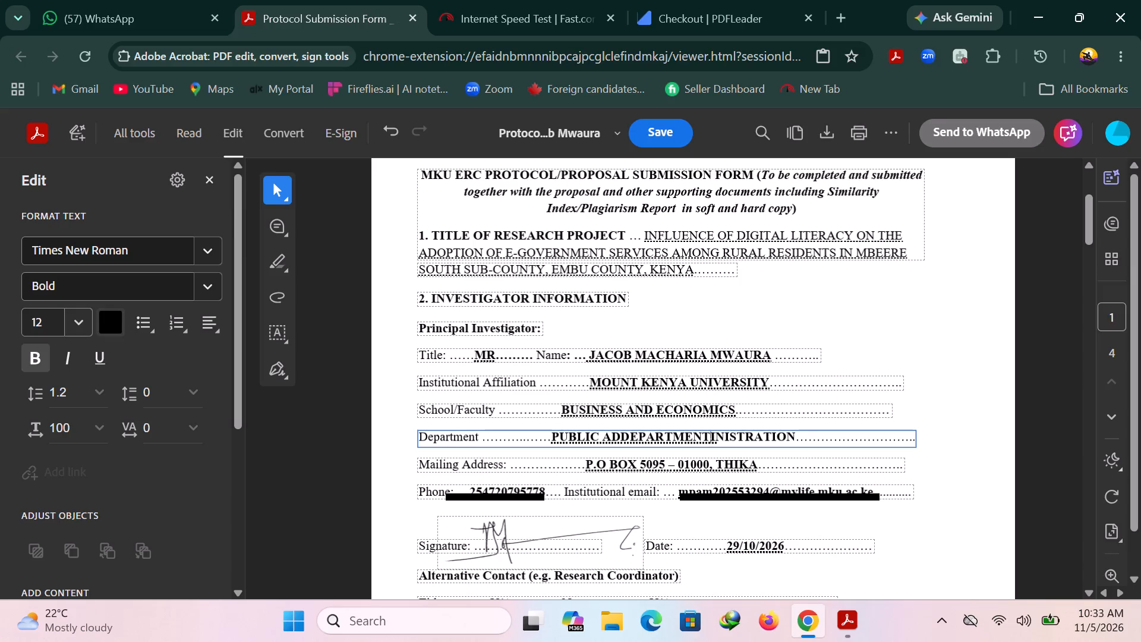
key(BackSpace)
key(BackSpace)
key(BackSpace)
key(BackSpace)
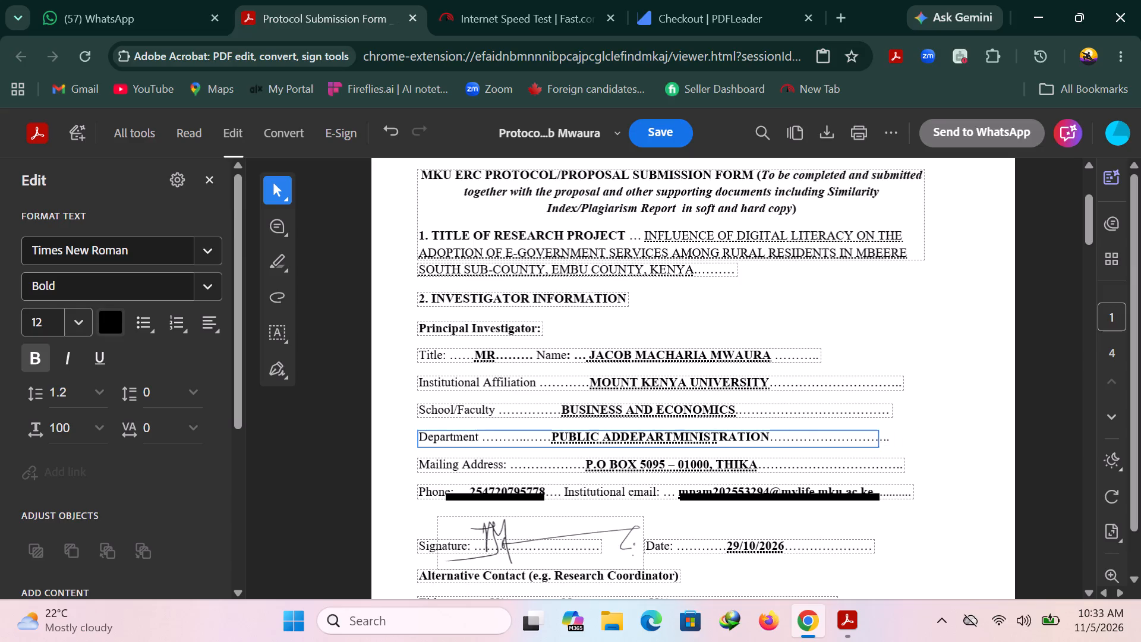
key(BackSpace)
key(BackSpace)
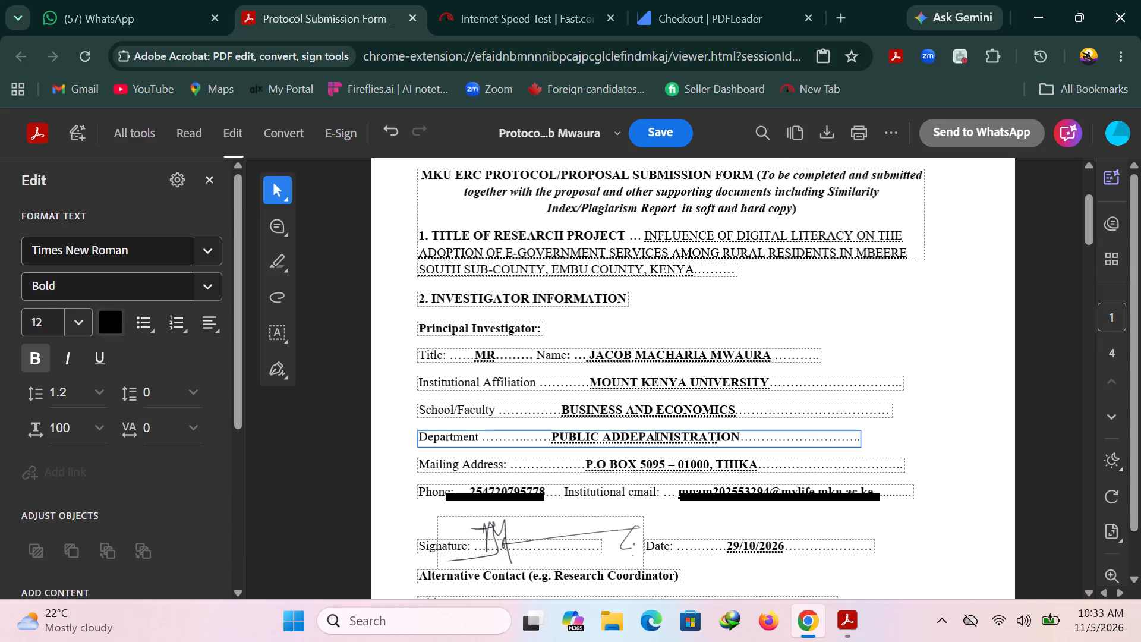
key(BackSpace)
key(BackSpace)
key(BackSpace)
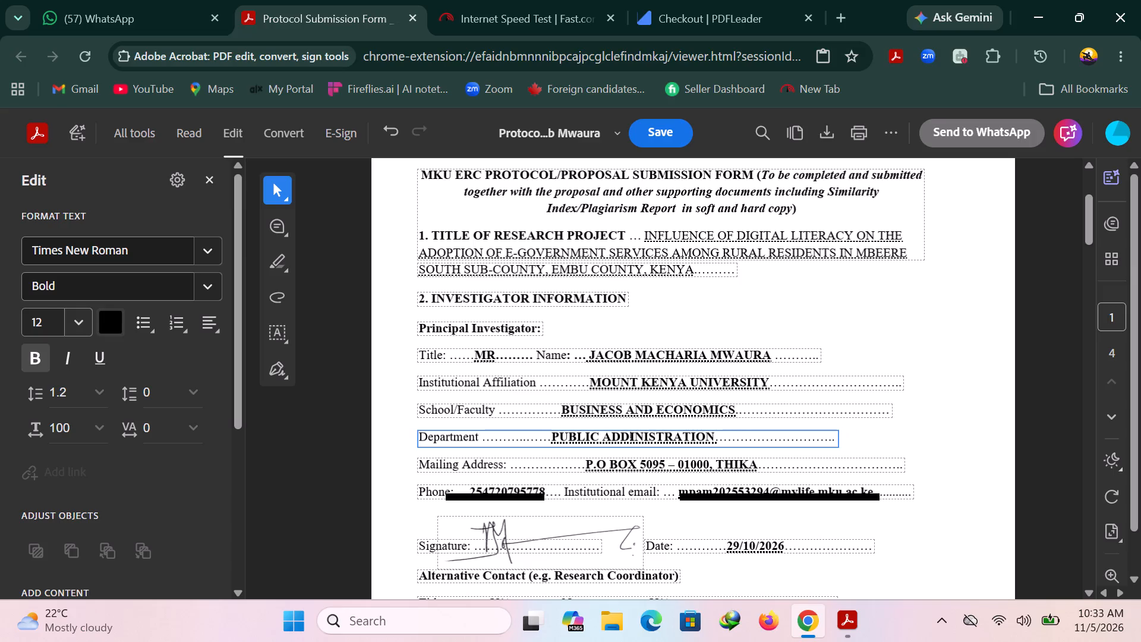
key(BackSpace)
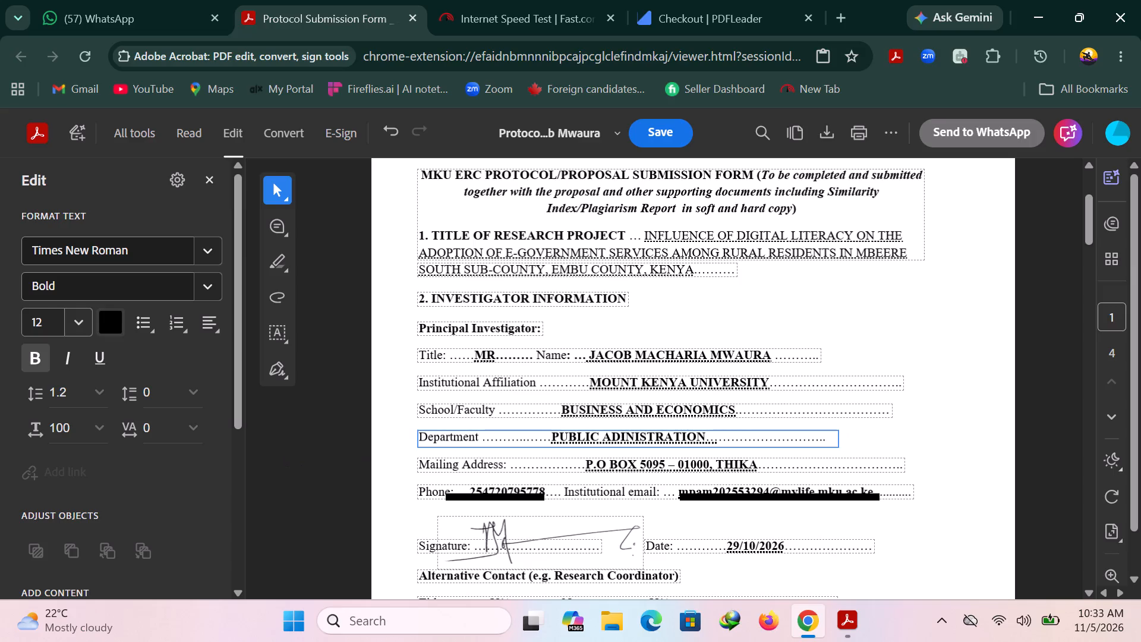
Insert bold DEPARTMENT OF MANAGEMENT directly before PUBLIC ADINISTRATION on the principal investigator's Department line.
click(551, 436)
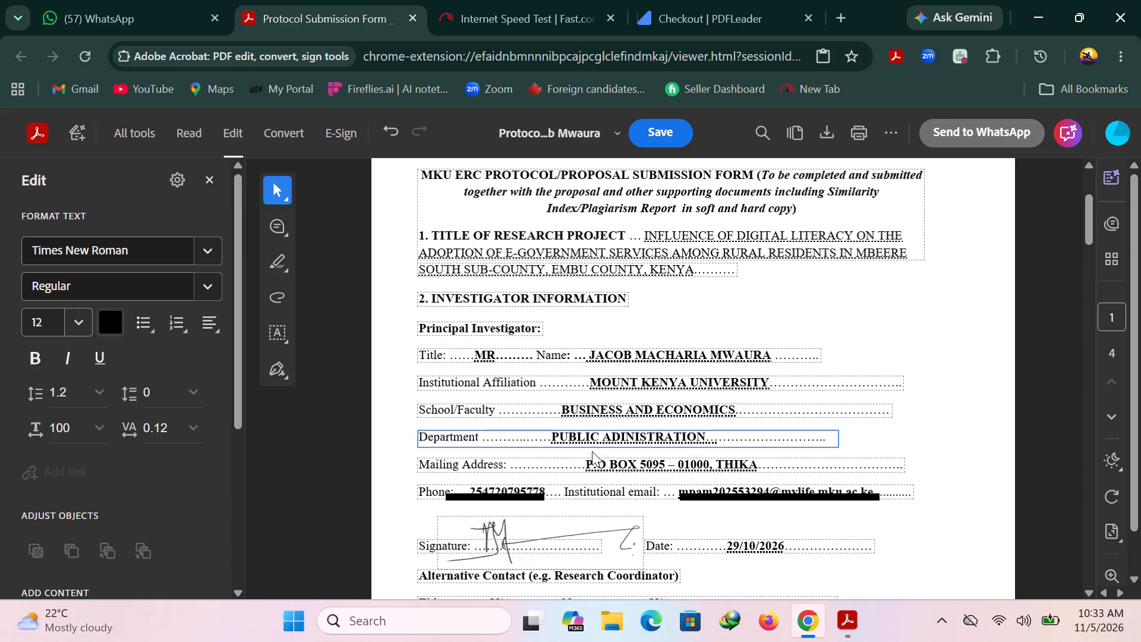
click(45, 367)
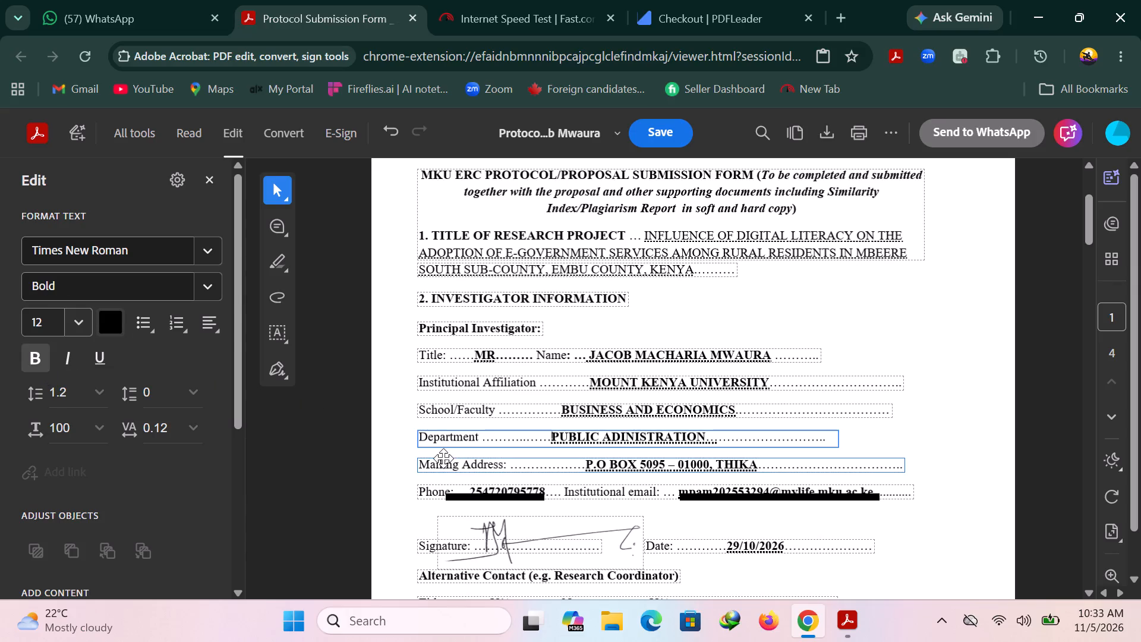
key(d)
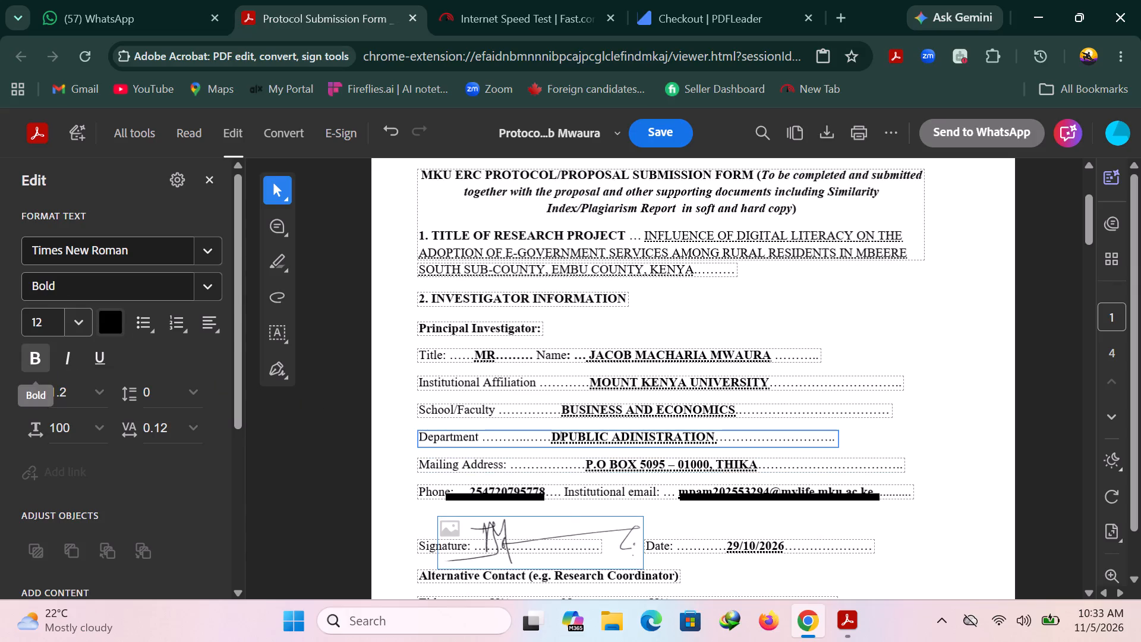
key(e)
text(PARTMENT)
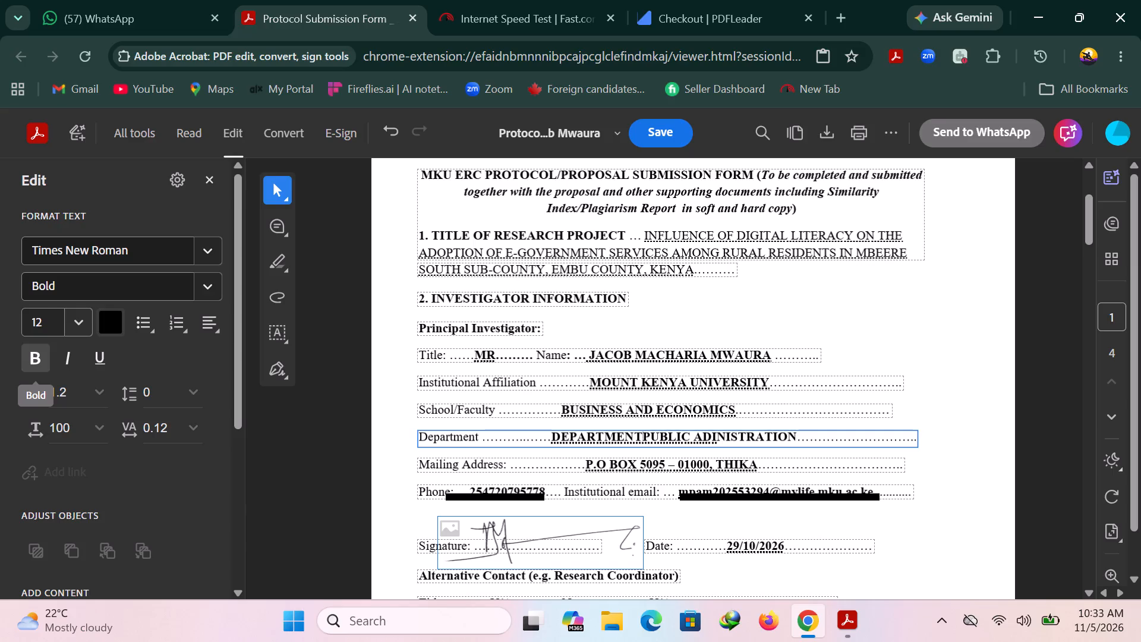
key(space)
text(OF)
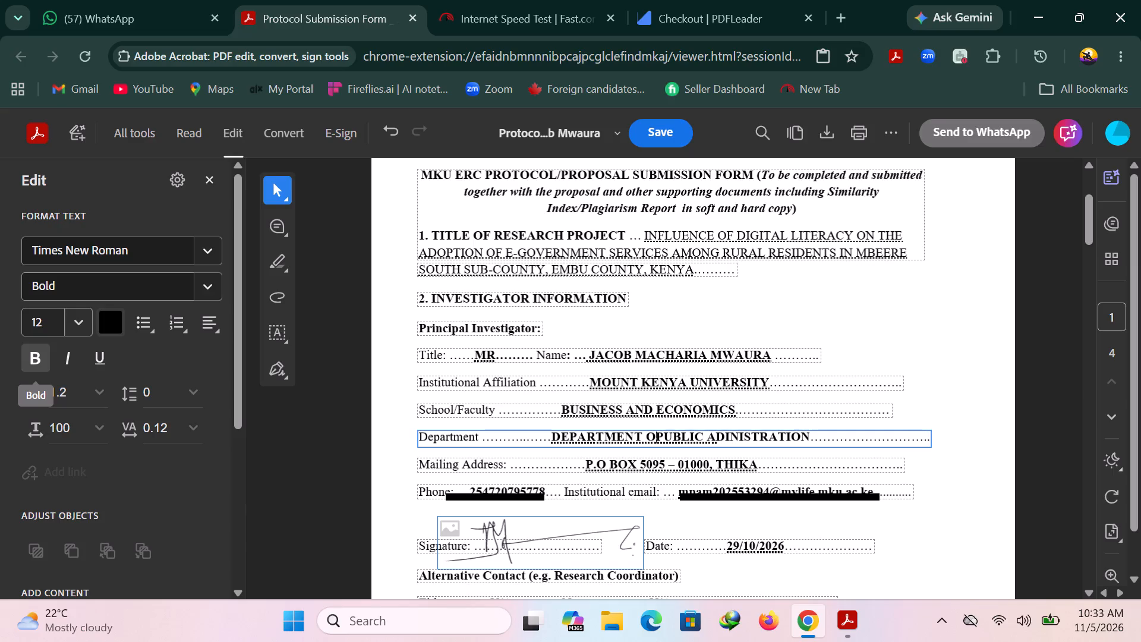
key(space)
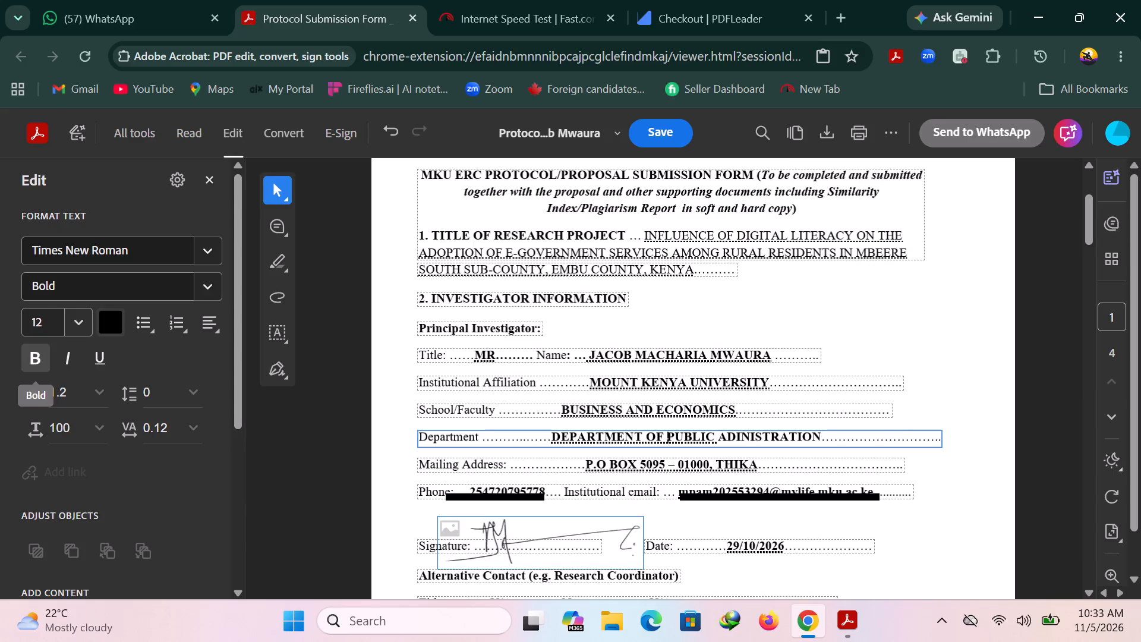
text(MAN)
text(AG)
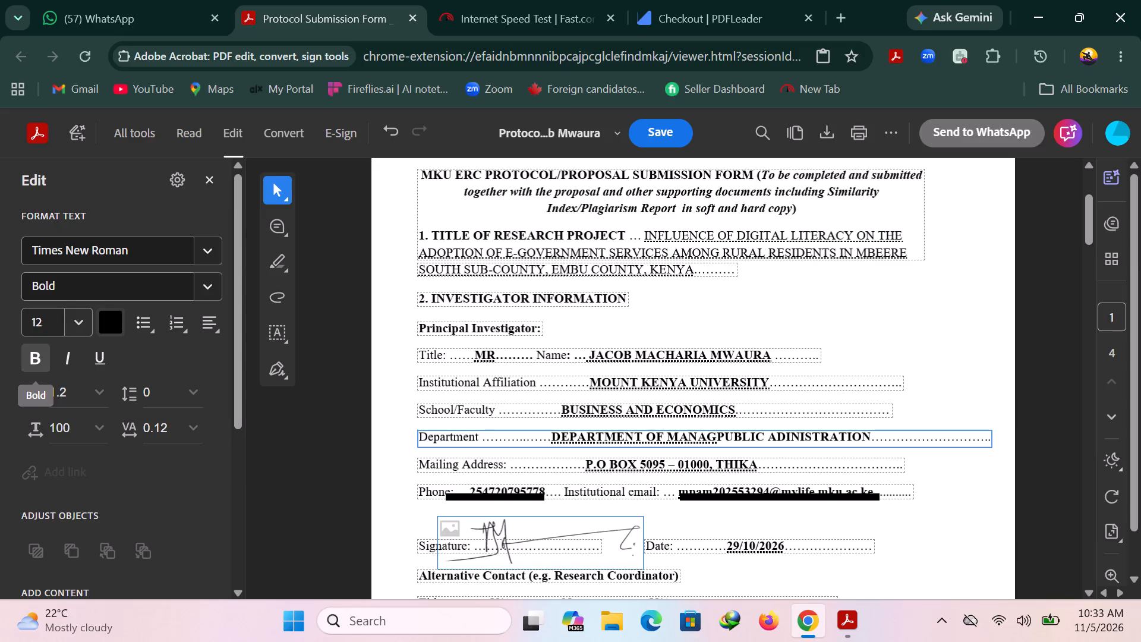
text(EMENT)
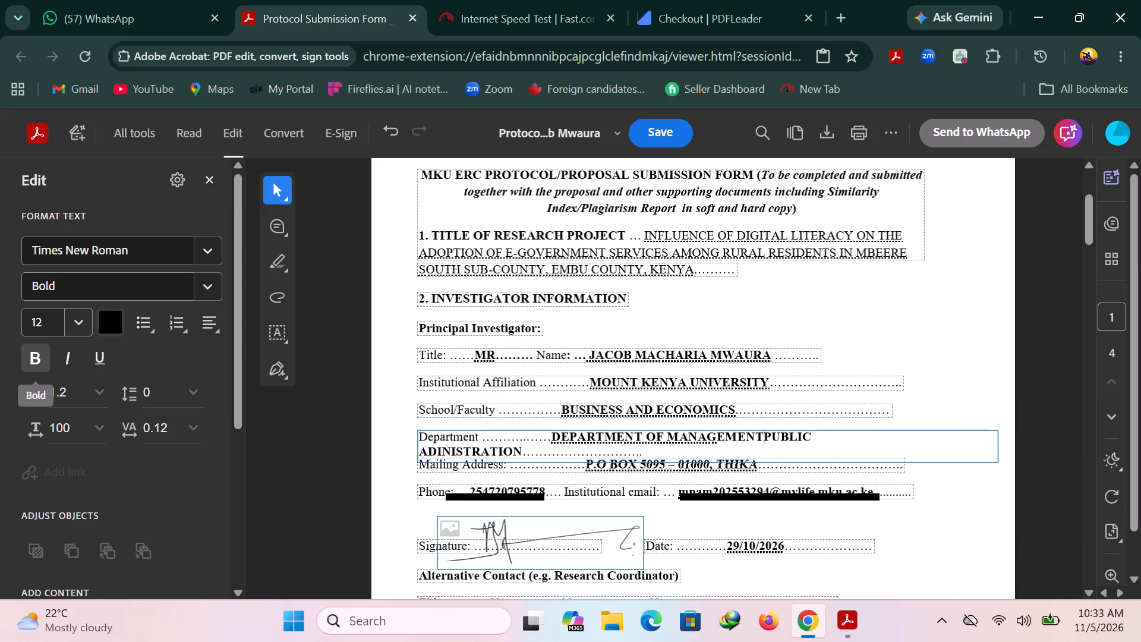
Delete the old words PUBLIC ADINISTRATION from the Department line, keeping the dotted leader, and leave the text box.
key(Delete)
key(Delete)
key(Delete)
key(Delete)
key(Delete)
key(Delete)
key(Delete)
key(Delete)
key(Delete)
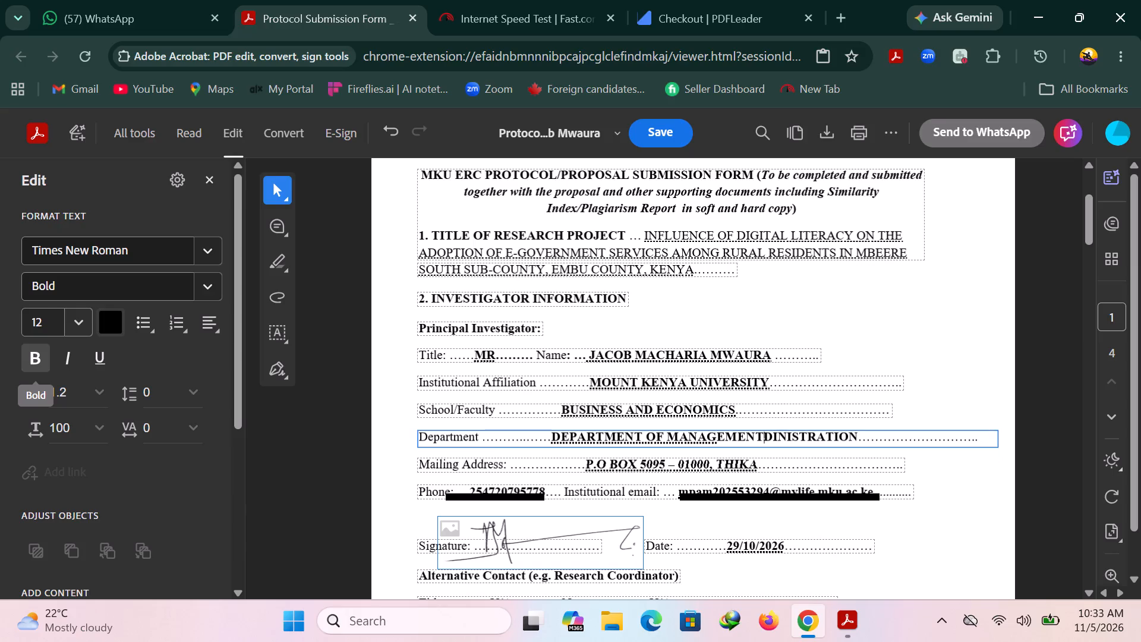
key(Delete)
key(Delete)
key(Delete)
key(Delete)
key(Delete)
key(Delete)
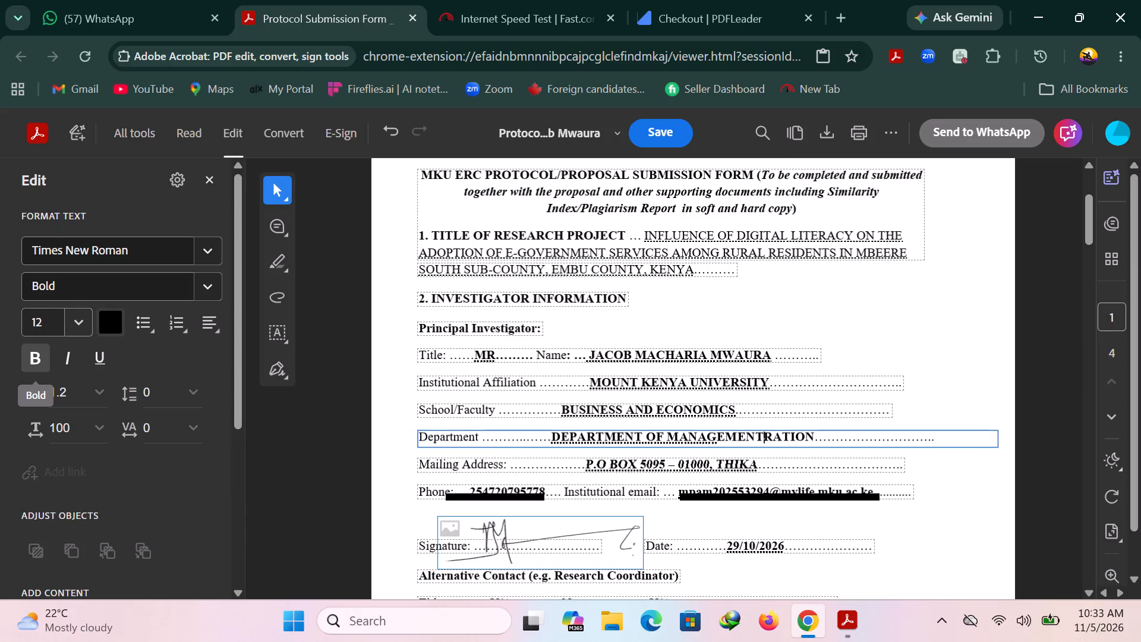
key(Delete)
key(Delete)
key(Delete)
key(Delete)
key(Delete)
click(858, 511)
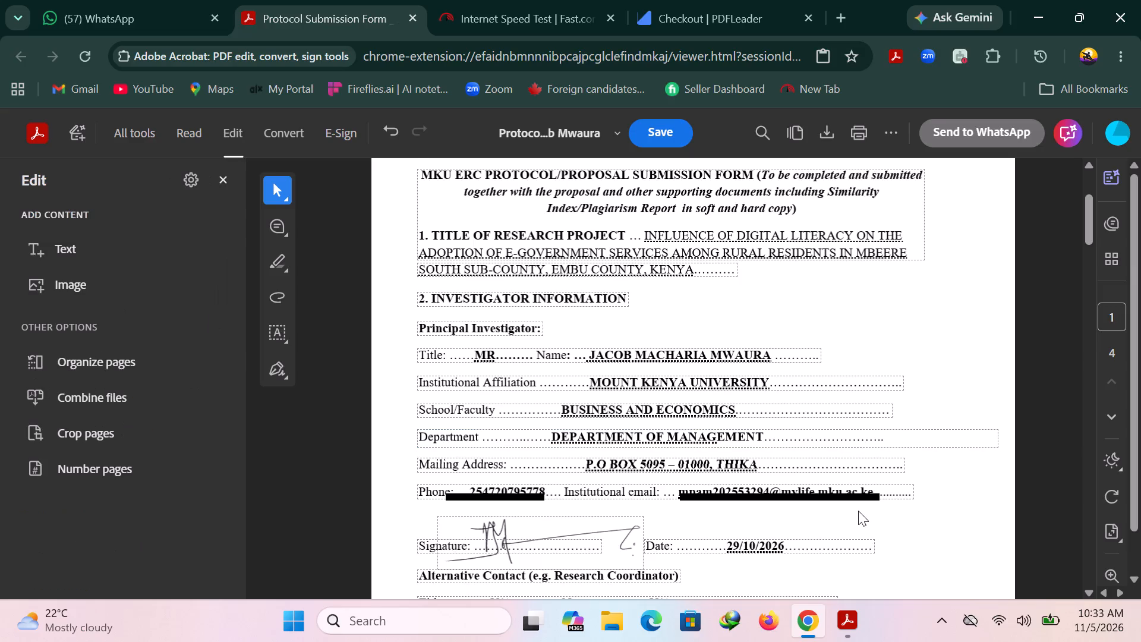
Choose My computer as the save destination for the edited form, and dismiss the file dialog without saving.
scroll(858, 511, down, 5)
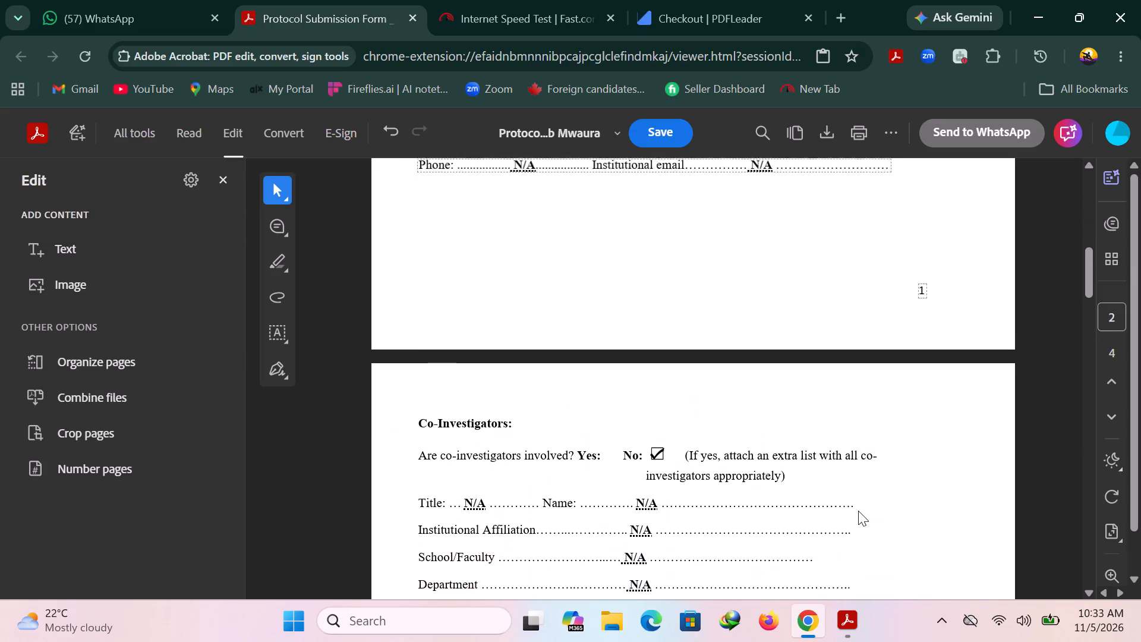
click(616, 133)
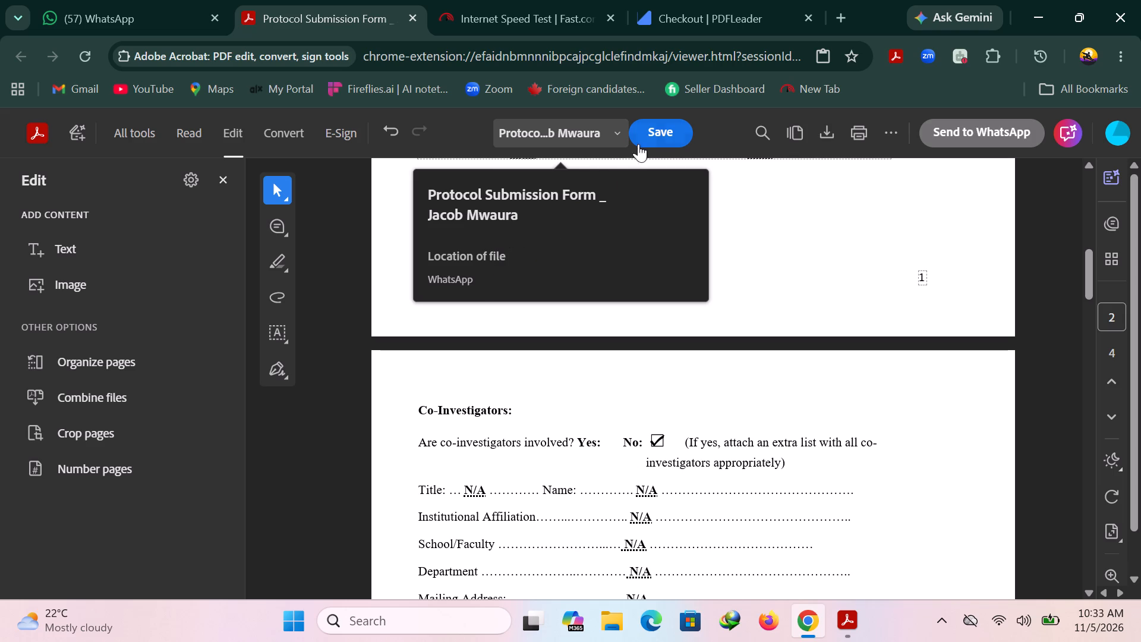
click(661, 129)
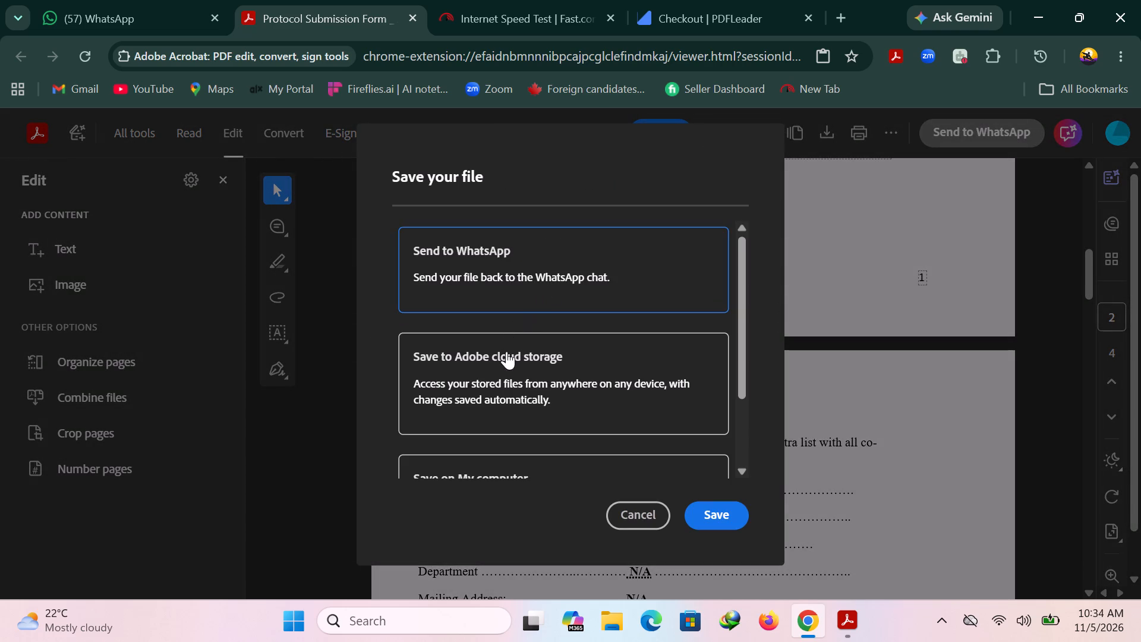
scroll(509, 362, down, 2)
click(551, 374)
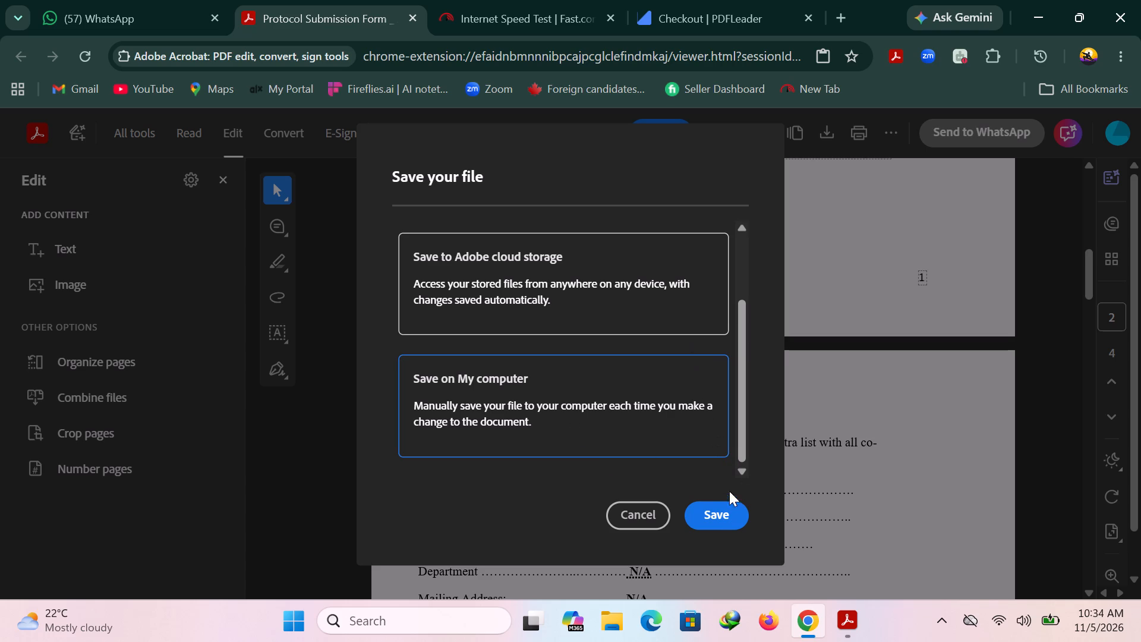
click(714, 517)
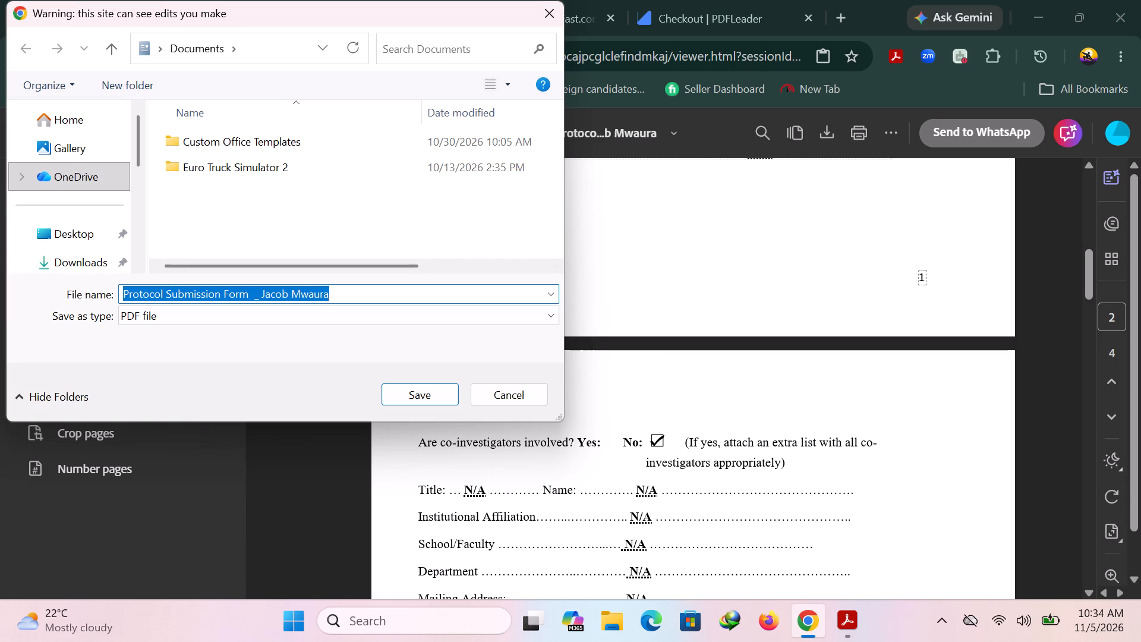
key(space)
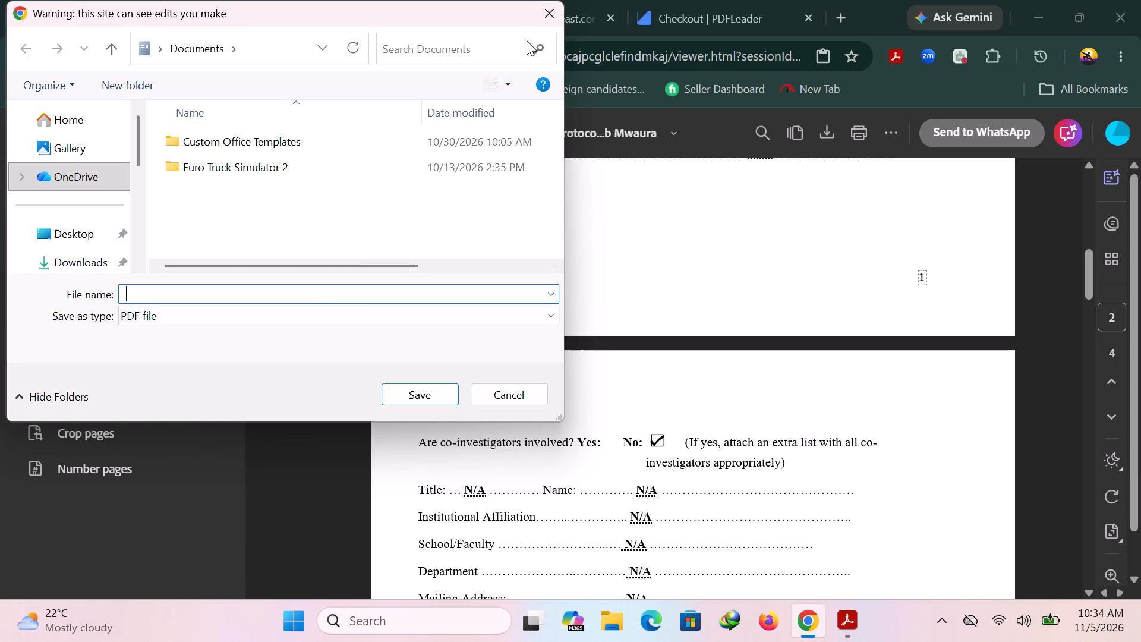
click(550, 11)
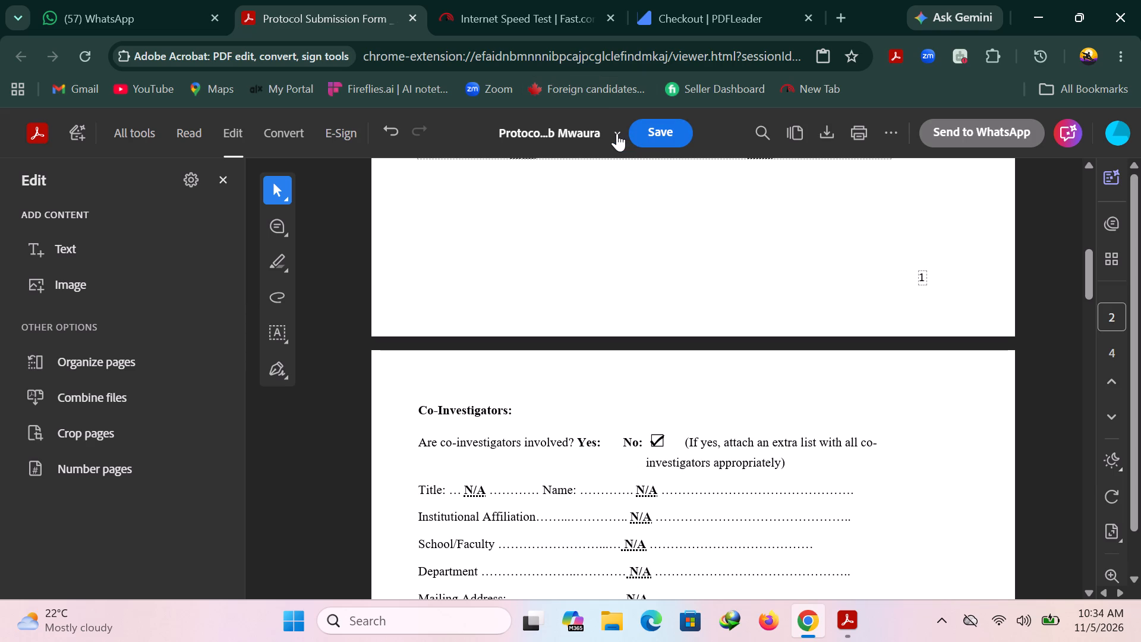
Save the edited form as a PDF in the Video folder under Downloads, keeping the suggested file name.
click(617, 133)
click(641, 140)
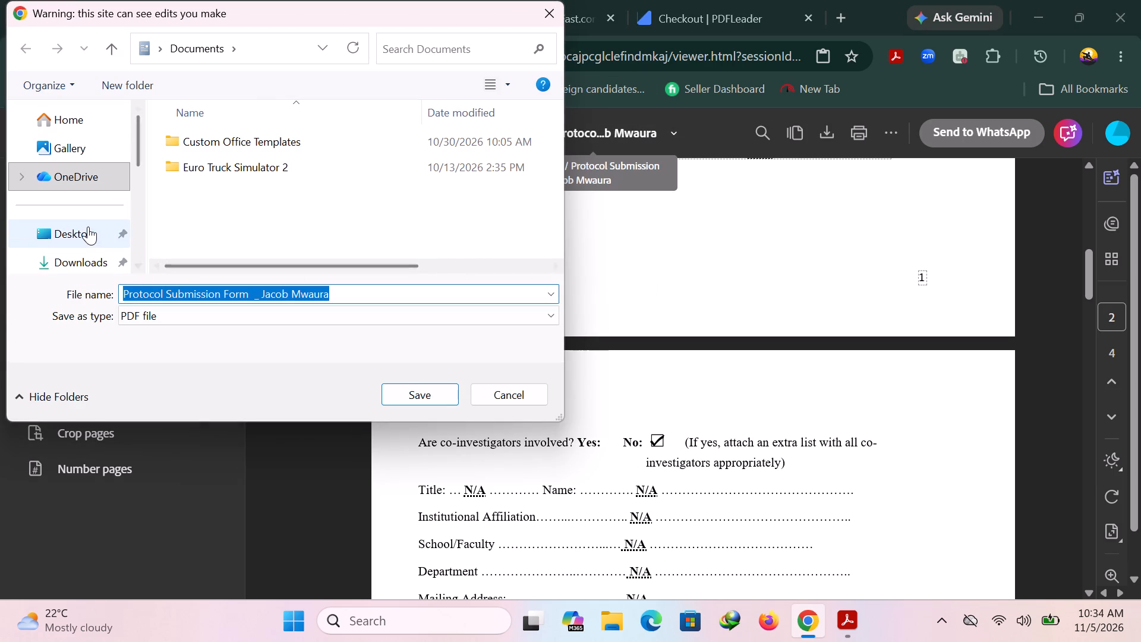
click(88, 226)
click(337, 326)
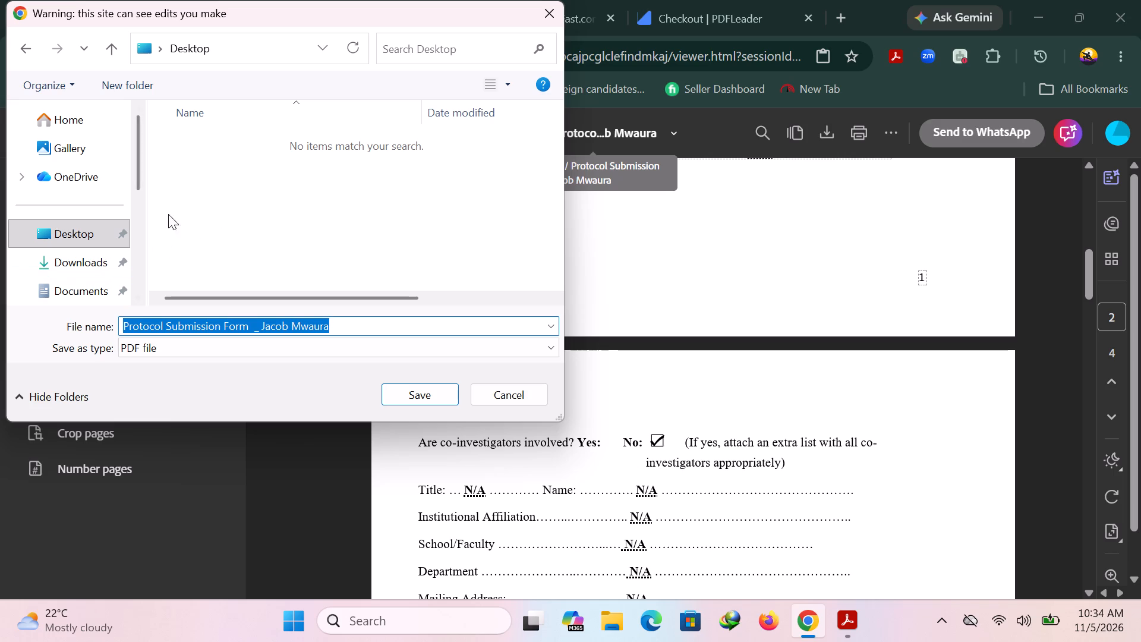
scroll(92, 187, down, 2)
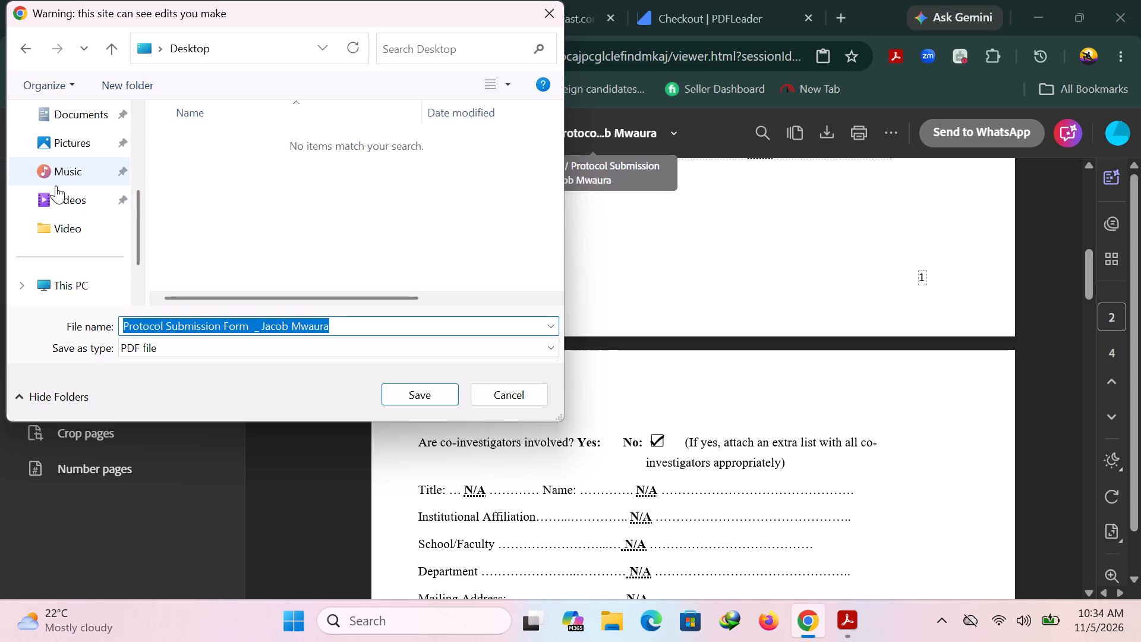
scroll(47, 237, down, 1)
click(75, 221)
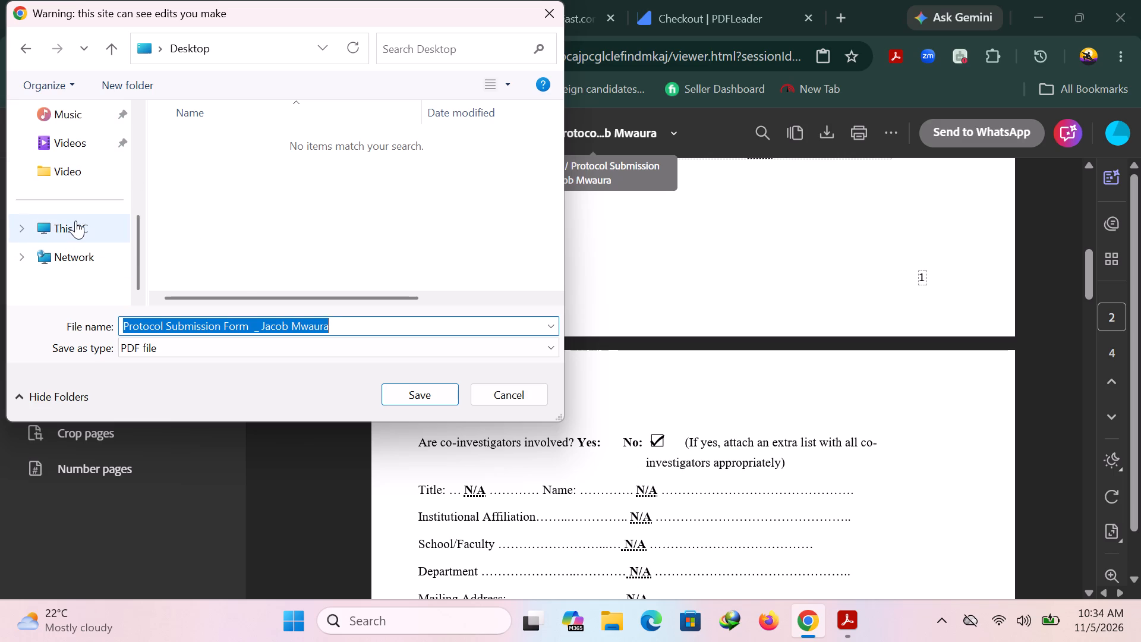
click(80, 165)
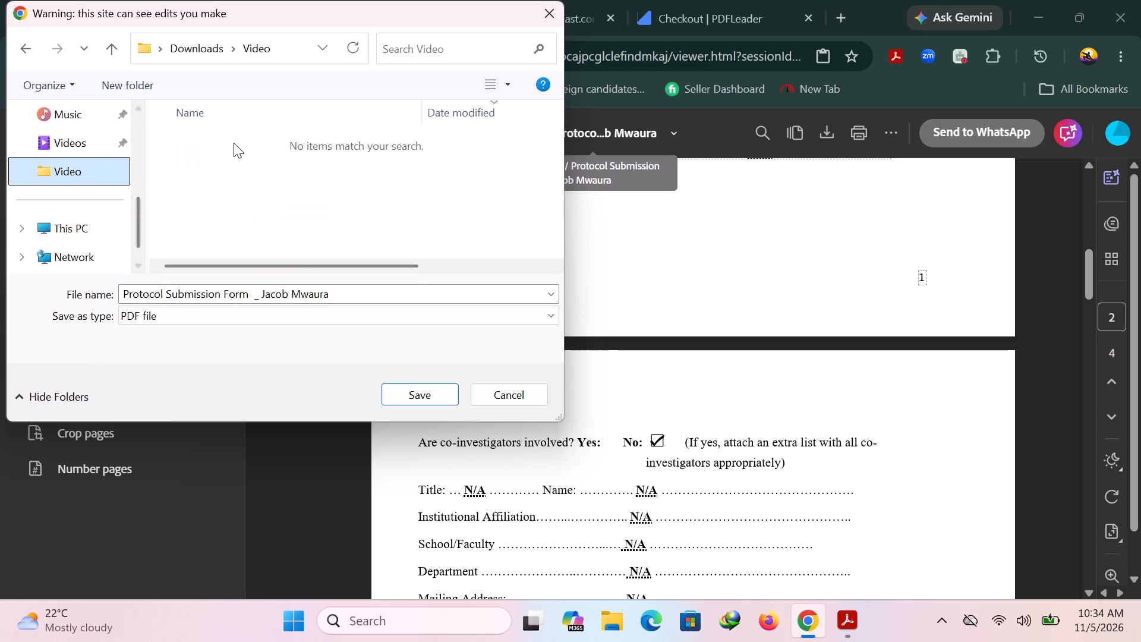
click(254, 159)
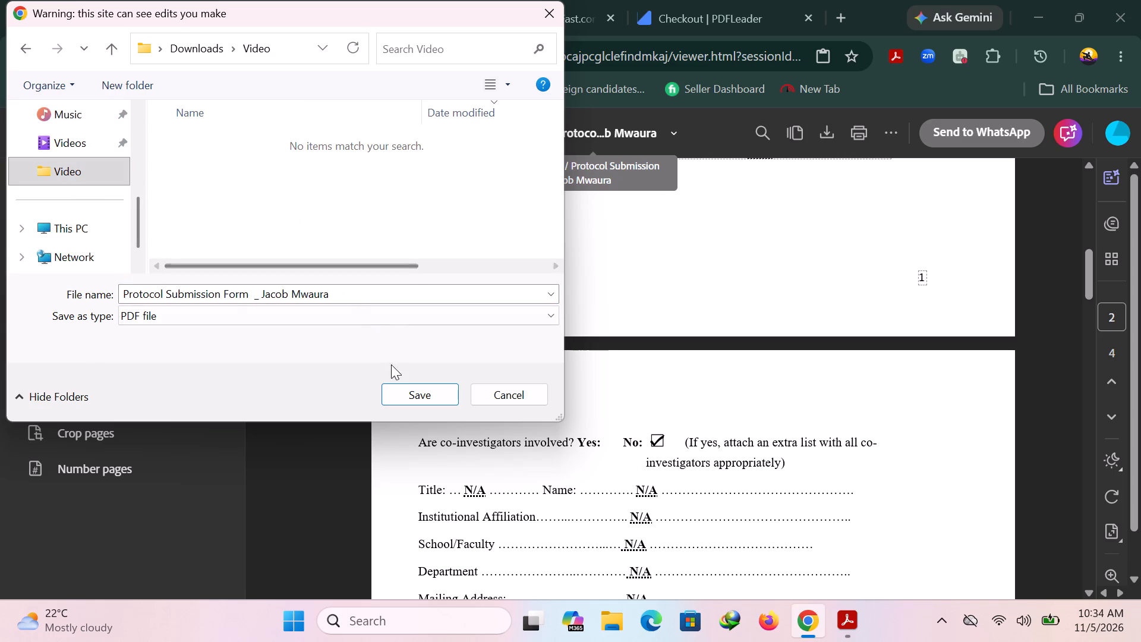
click(374, 295)
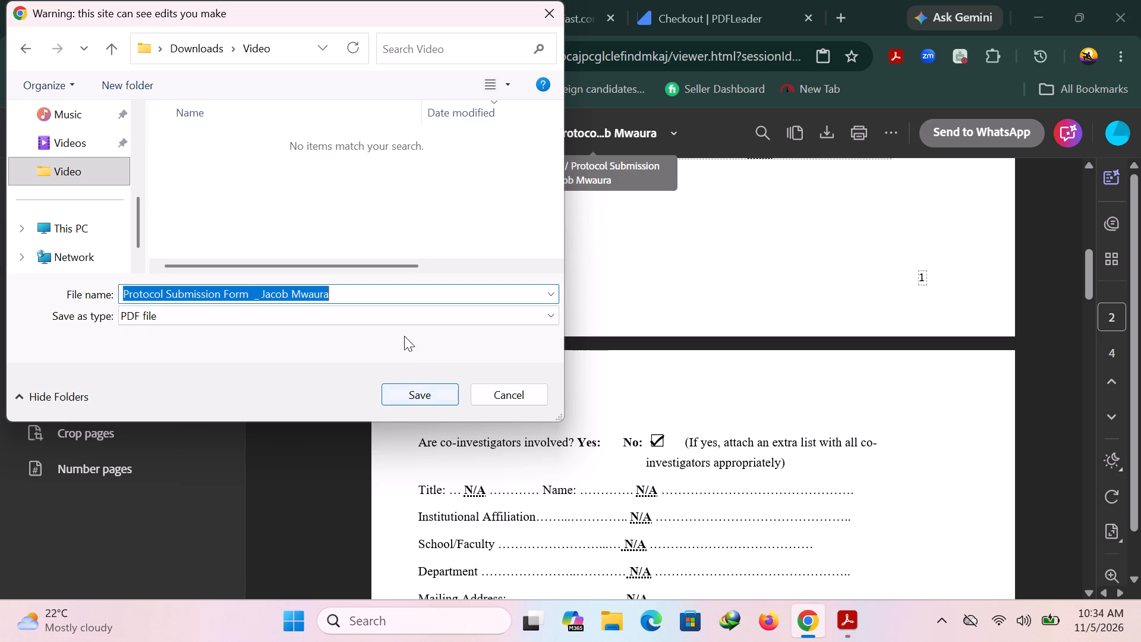
click(409, 393)
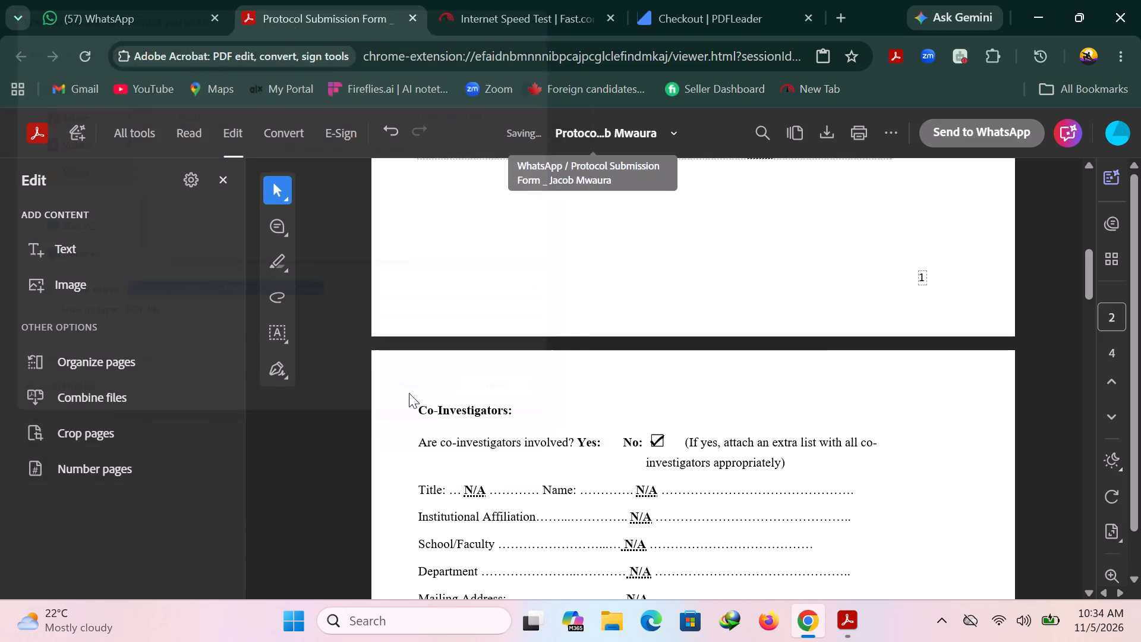
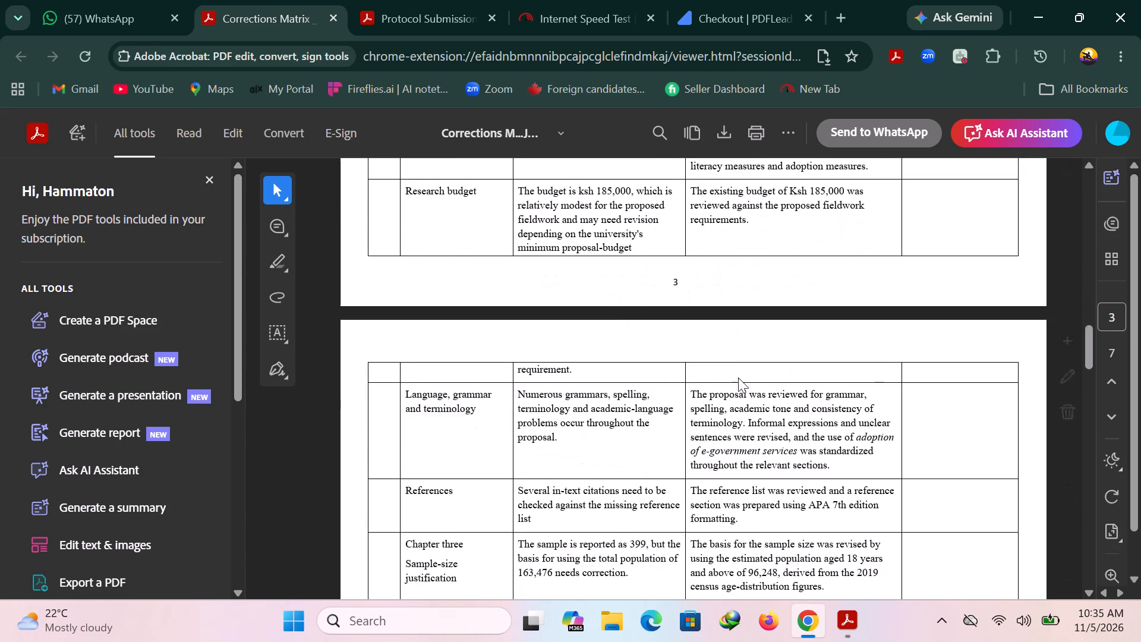
Review the Corrections Matrix PDF, examining the correction rows, the post-defense confirmation section and the closing signature lines.
scroll(738, 377, down, 4)
scroll(733, 388, down, 18)
scroll(731, 374, up, 2)
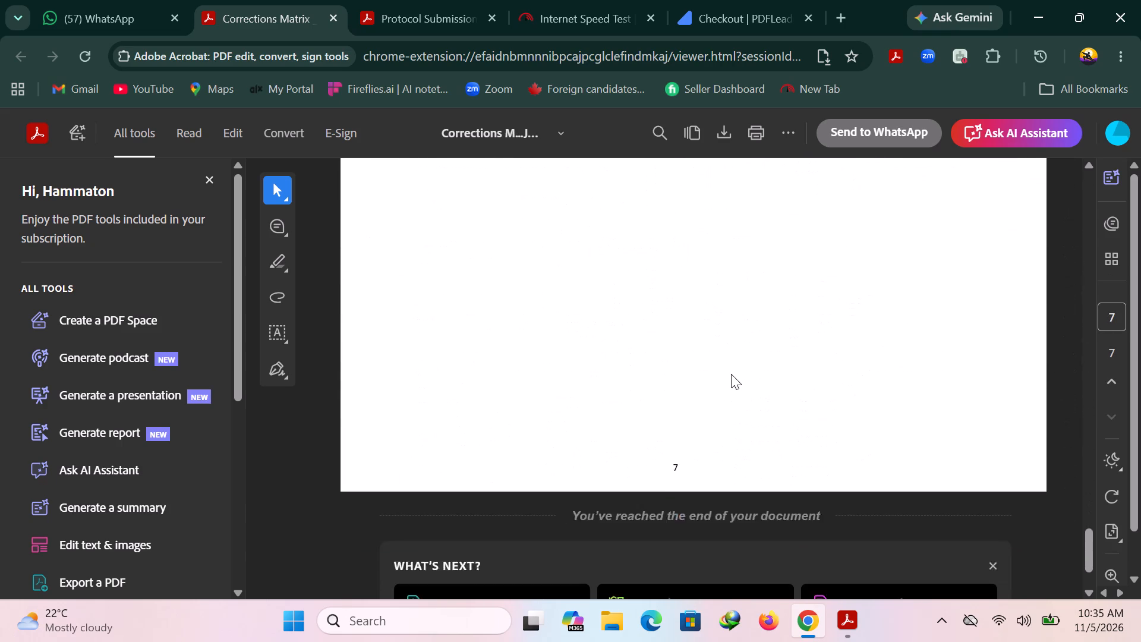
scroll(731, 374, up, 4)
scroll(731, 370, down, 2)
scroll(731, 369, up, 2)
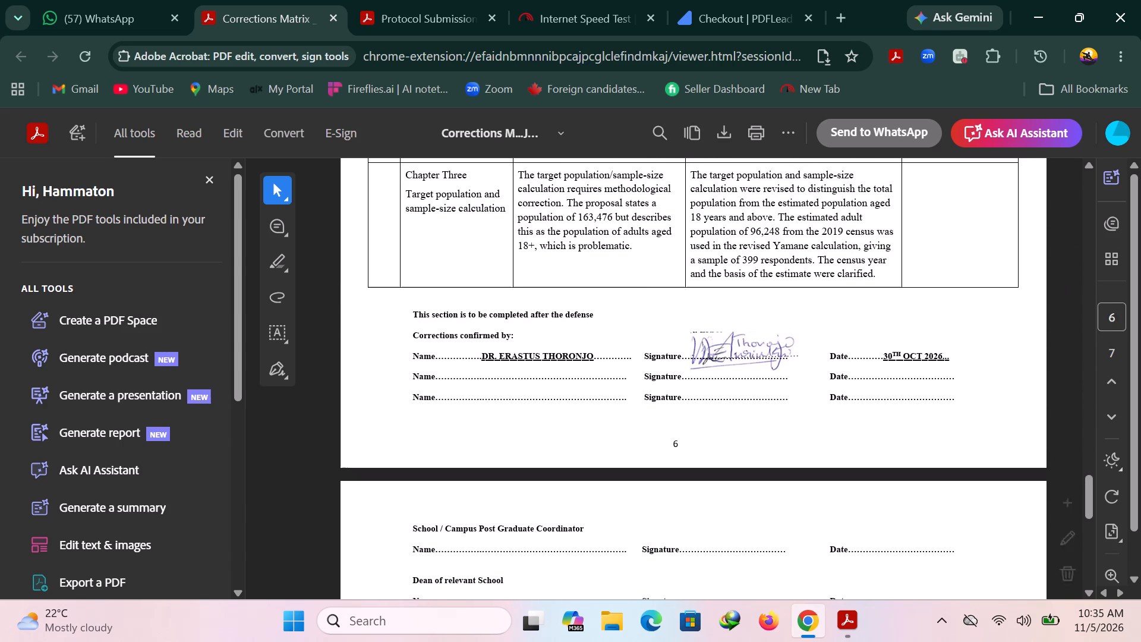
scroll(678, 355, down, 13)
scroll(678, 355, up, 11)
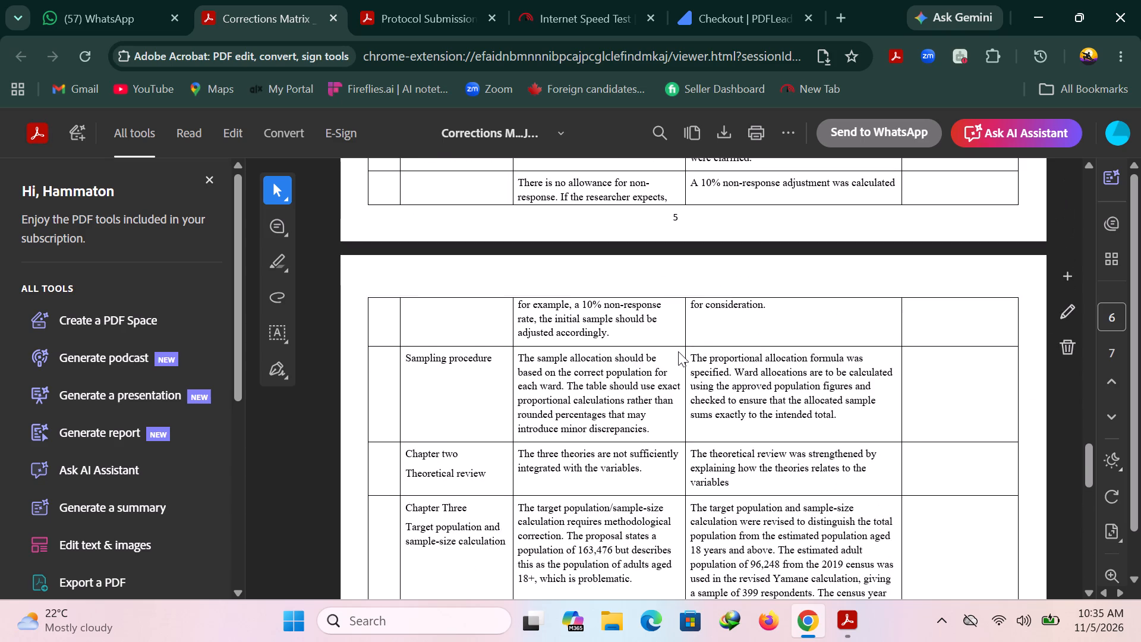
scroll(678, 351, up, 15)
scroll(678, 350, up, 6)
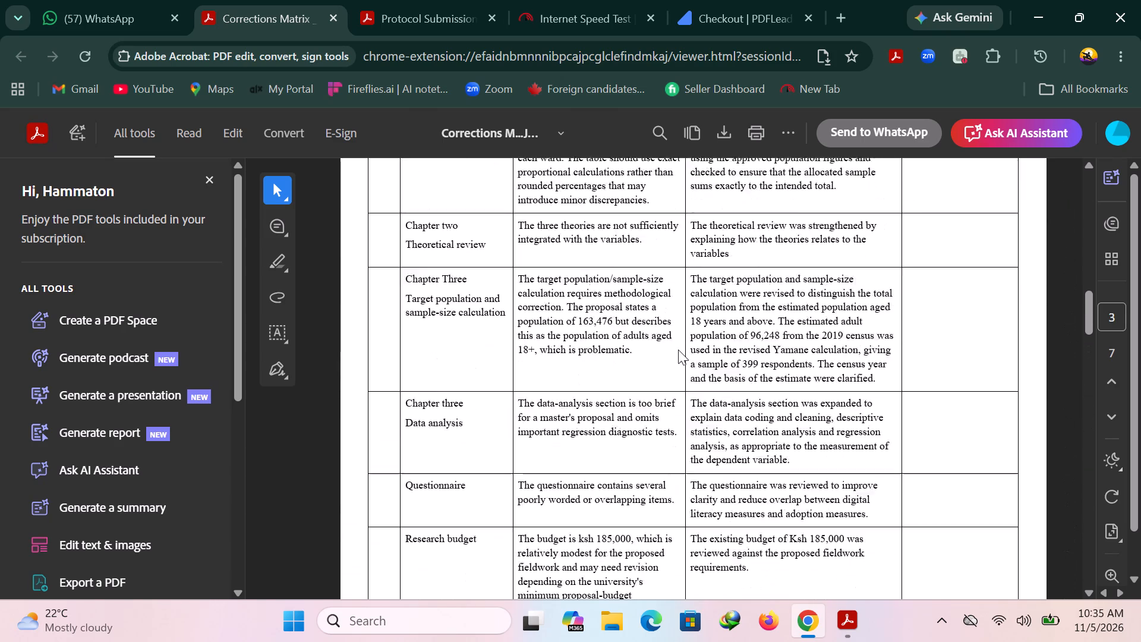
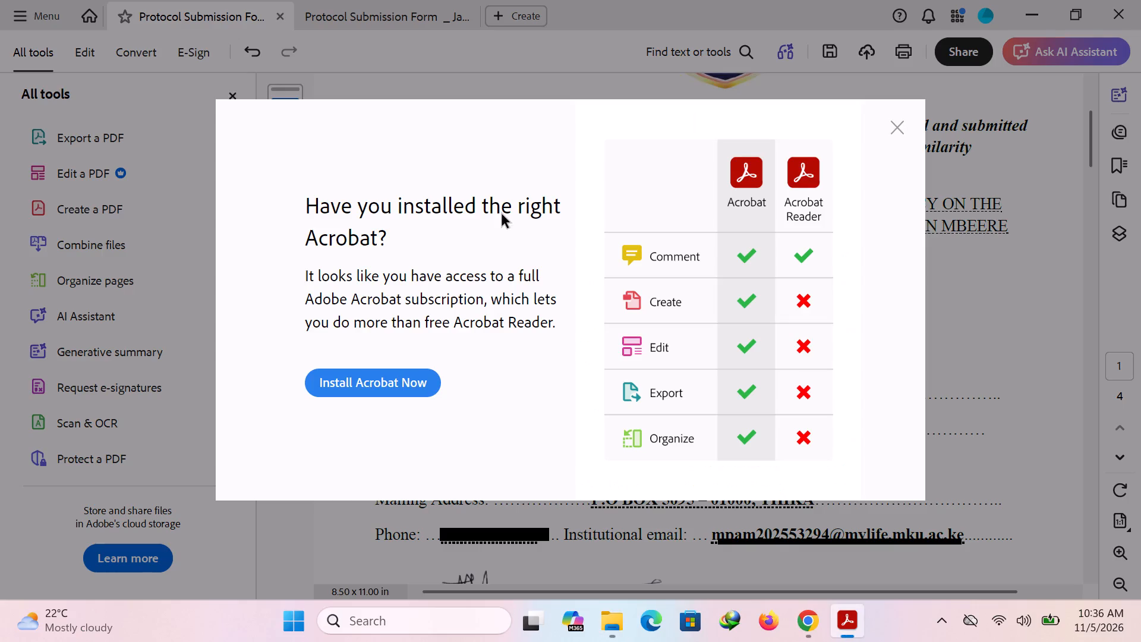
Dismiss the Acrobat installation offer and check the Department line and other principal investigator details in the saved form.
click(897, 122)
scroll(847, 259, down, 5)
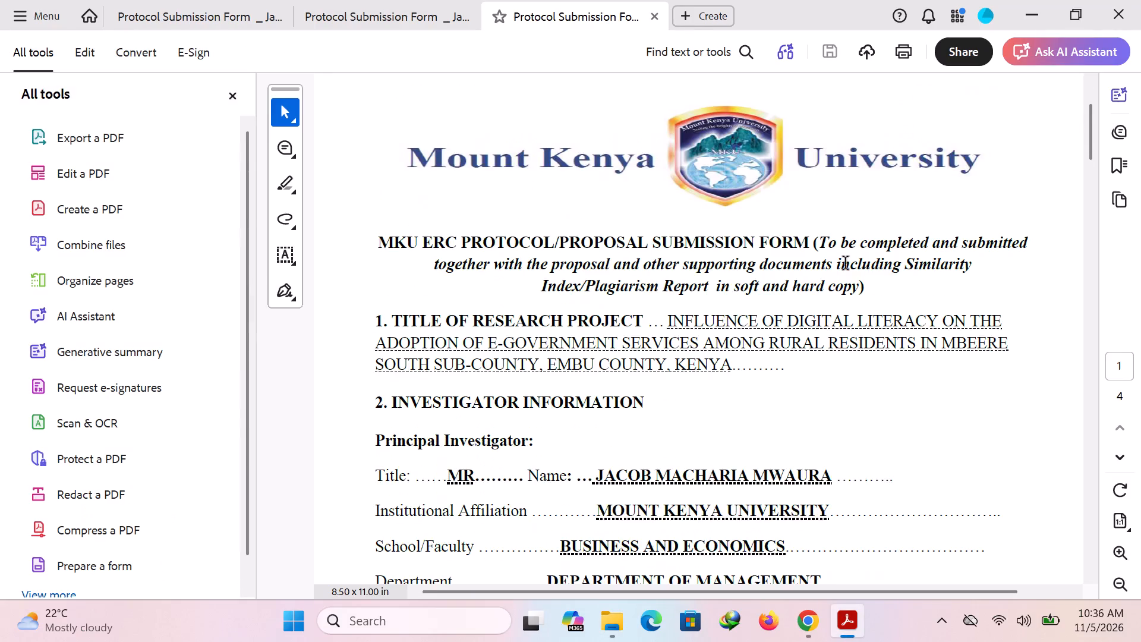
scroll(846, 263, down, 2)
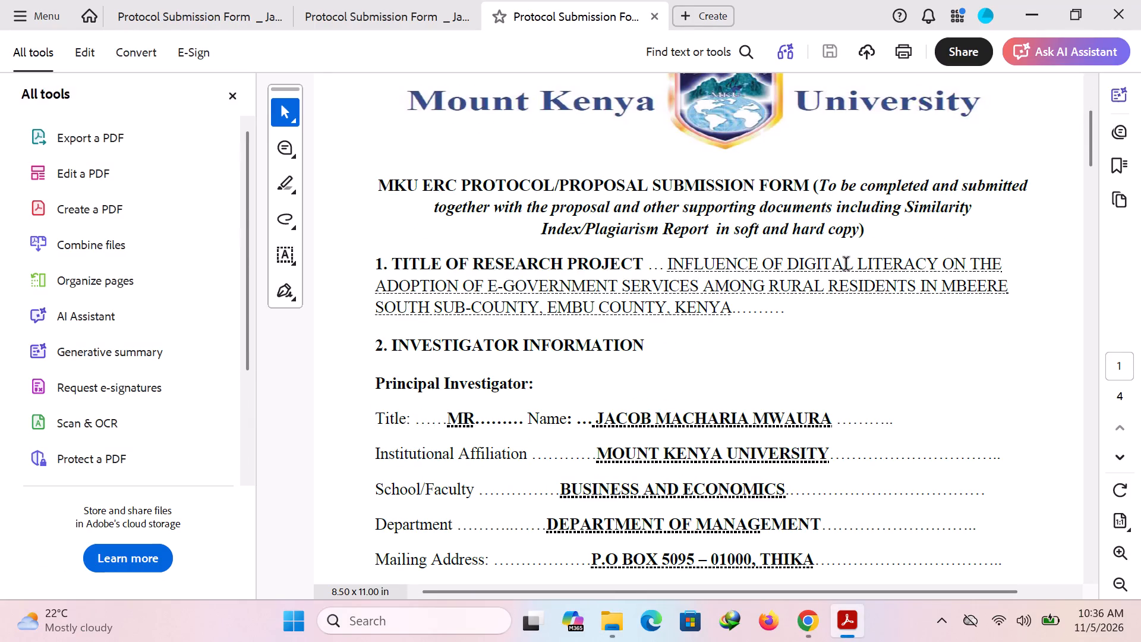
scroll(847, 265, down, 1)
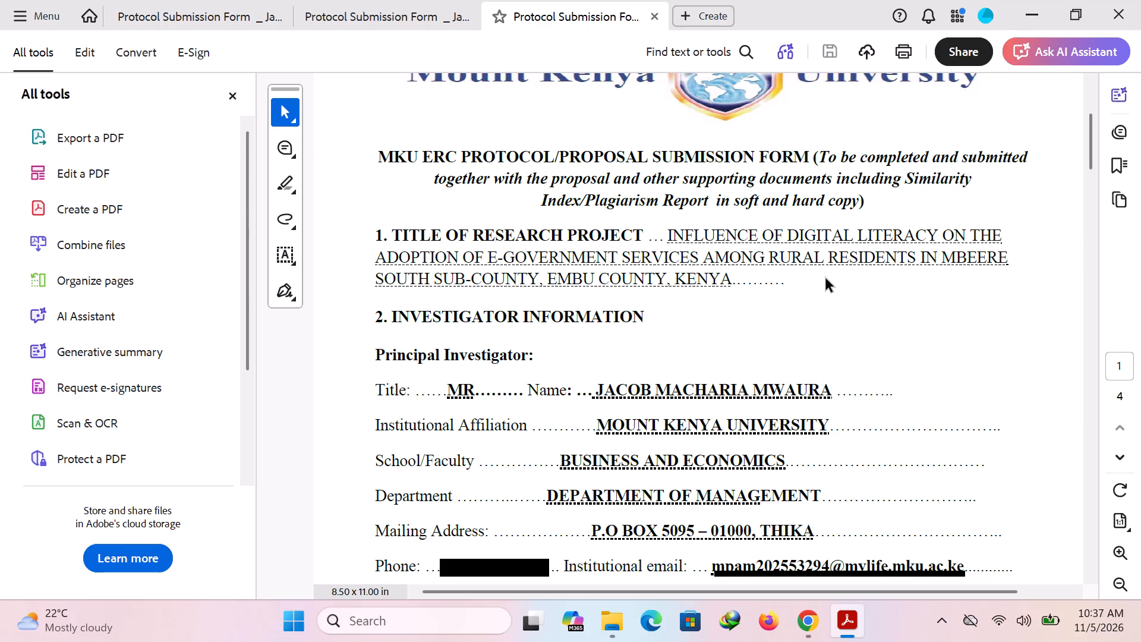
scroll(825, 280, down, 3)
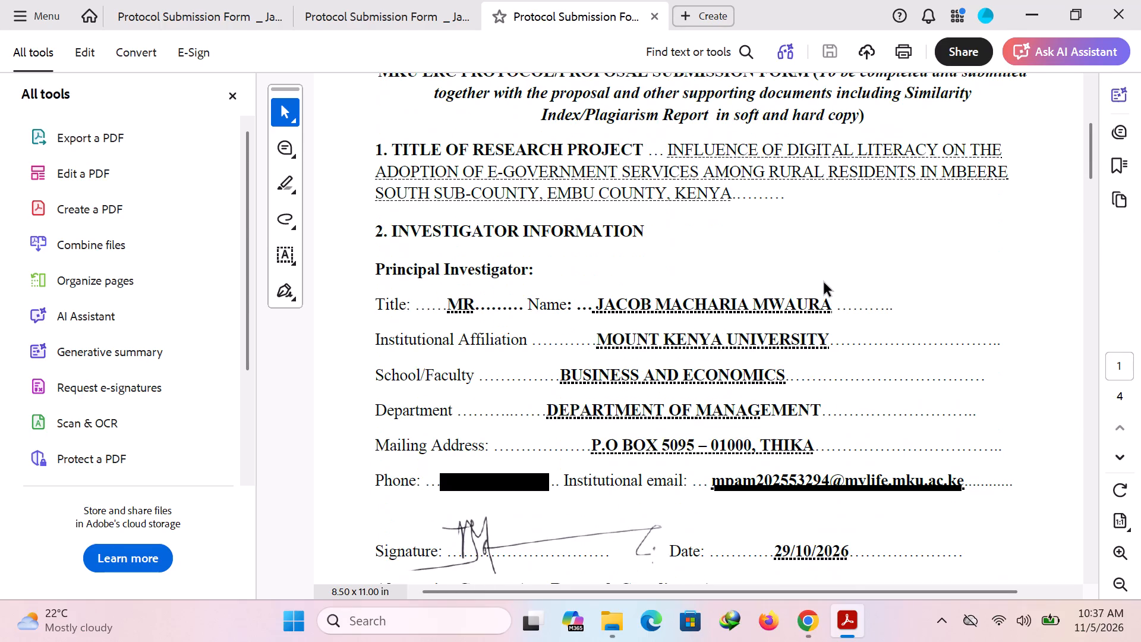
scroll(824, 283, down, 1)
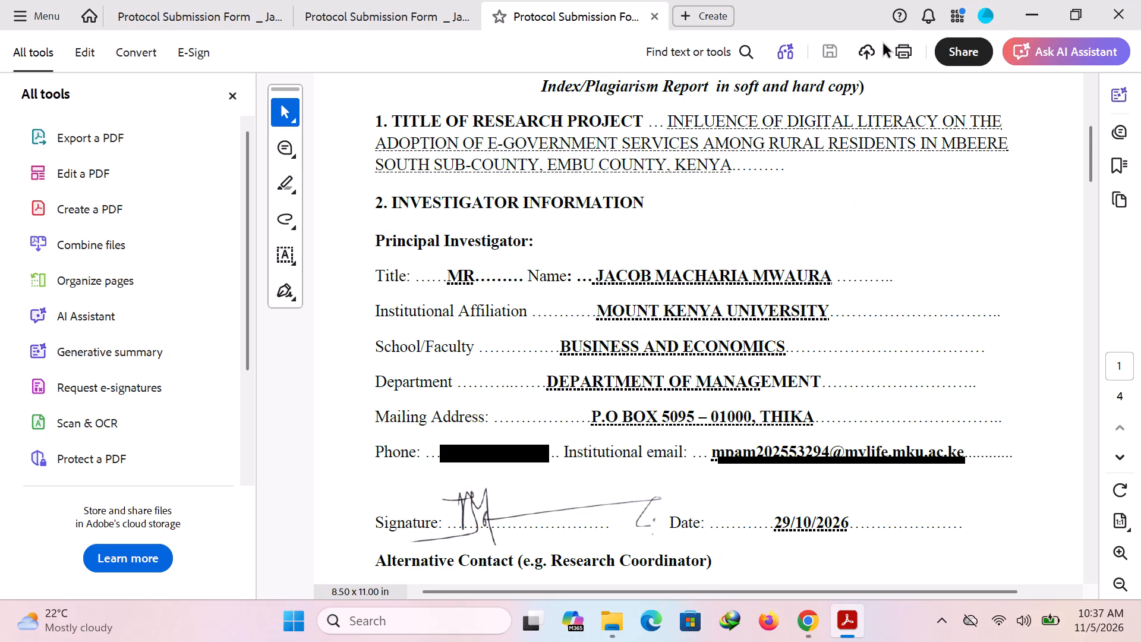
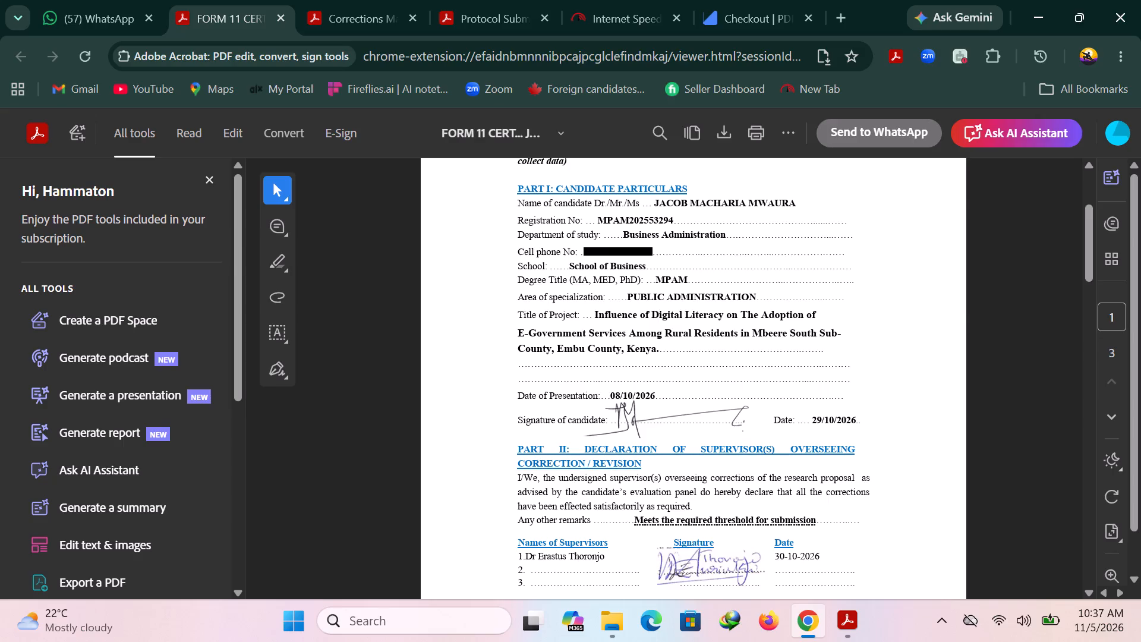
Switch the Form 11 certificate PDF to editing mode to make the Area of specialization line editable.
click(628, 294)
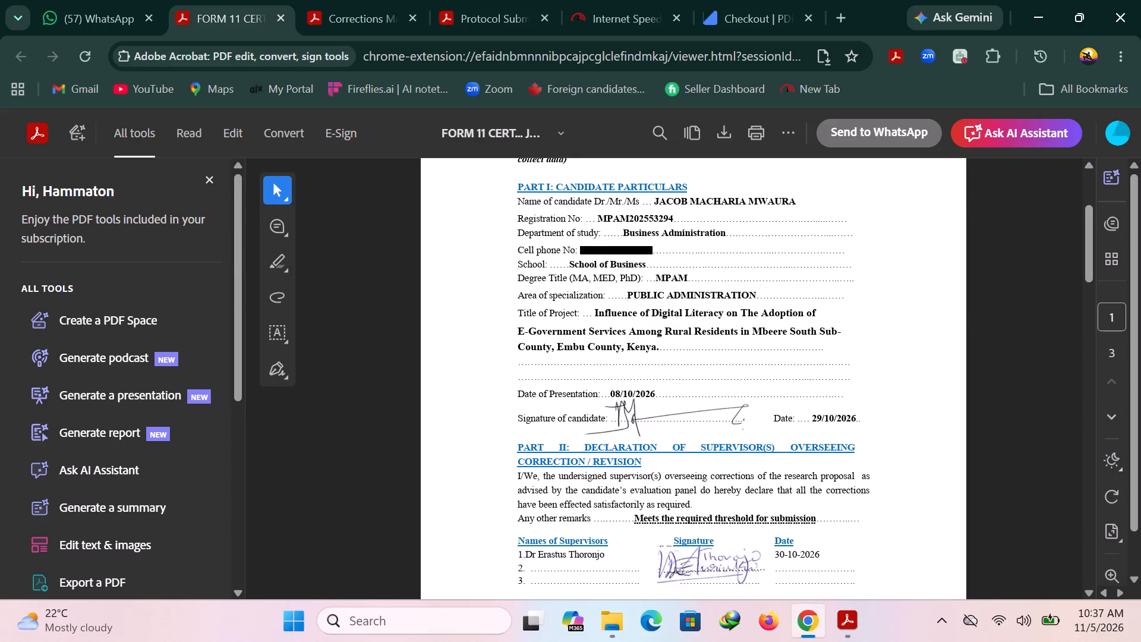
click(667, 297)
click(236, 135)
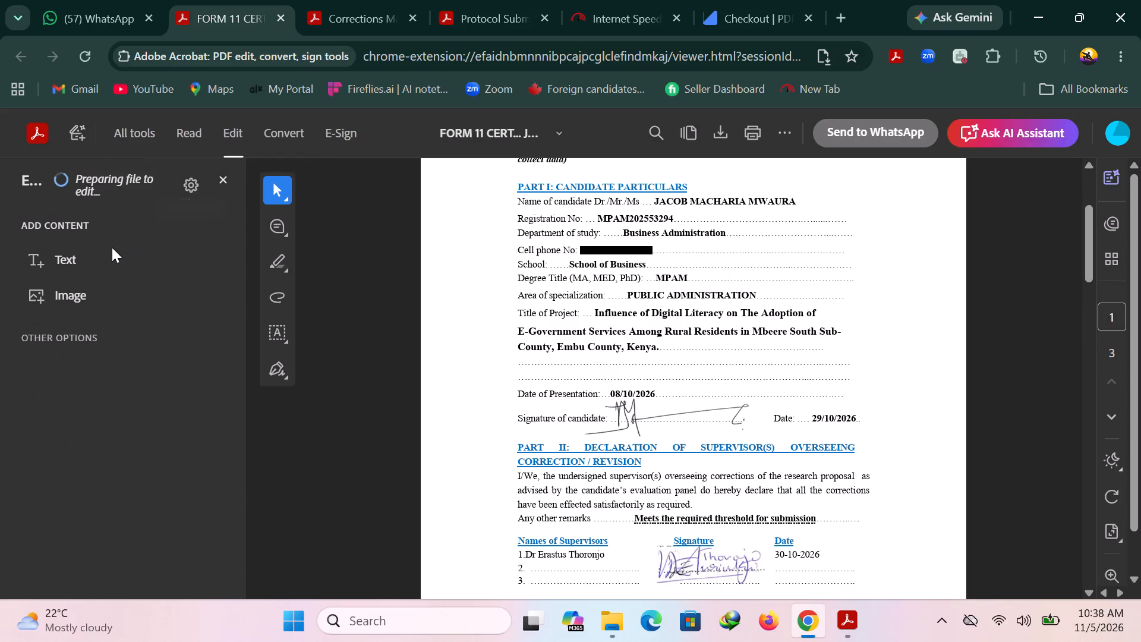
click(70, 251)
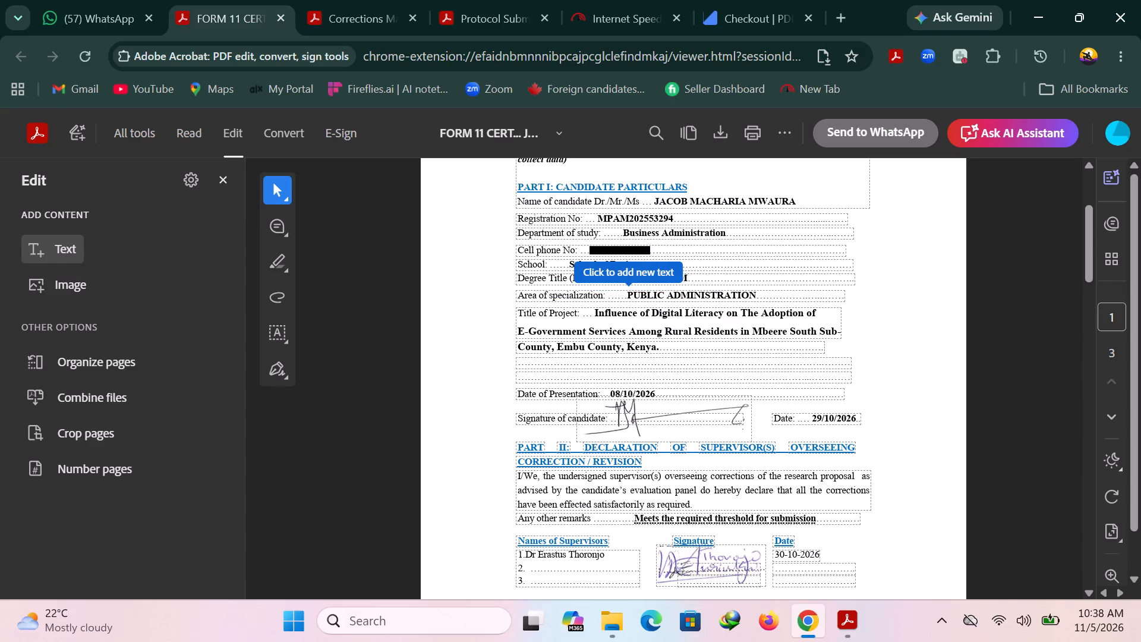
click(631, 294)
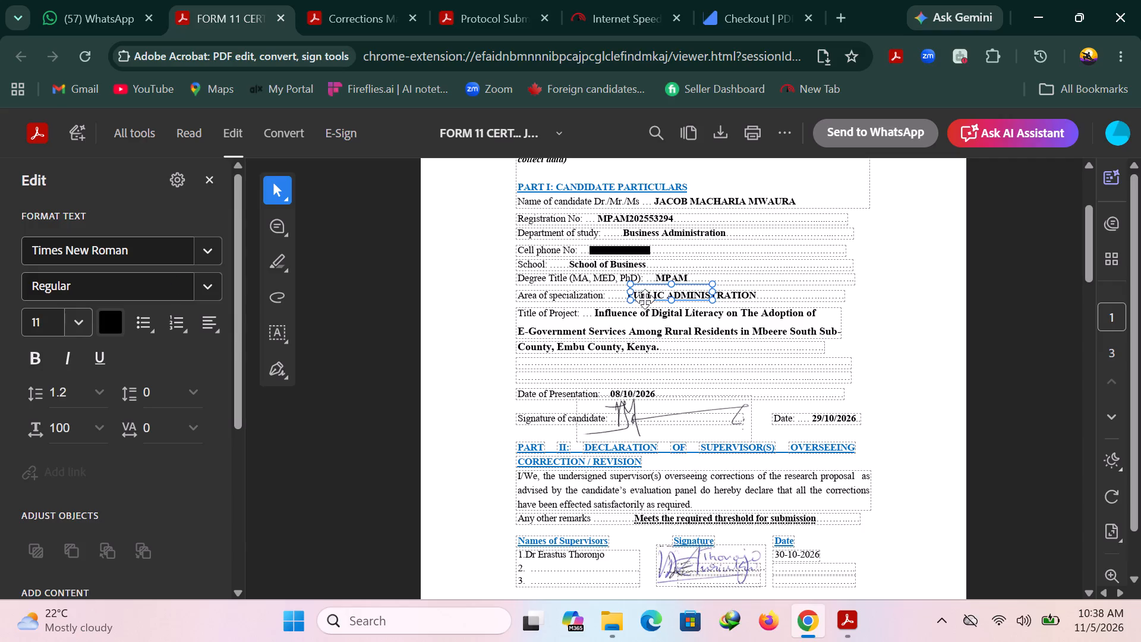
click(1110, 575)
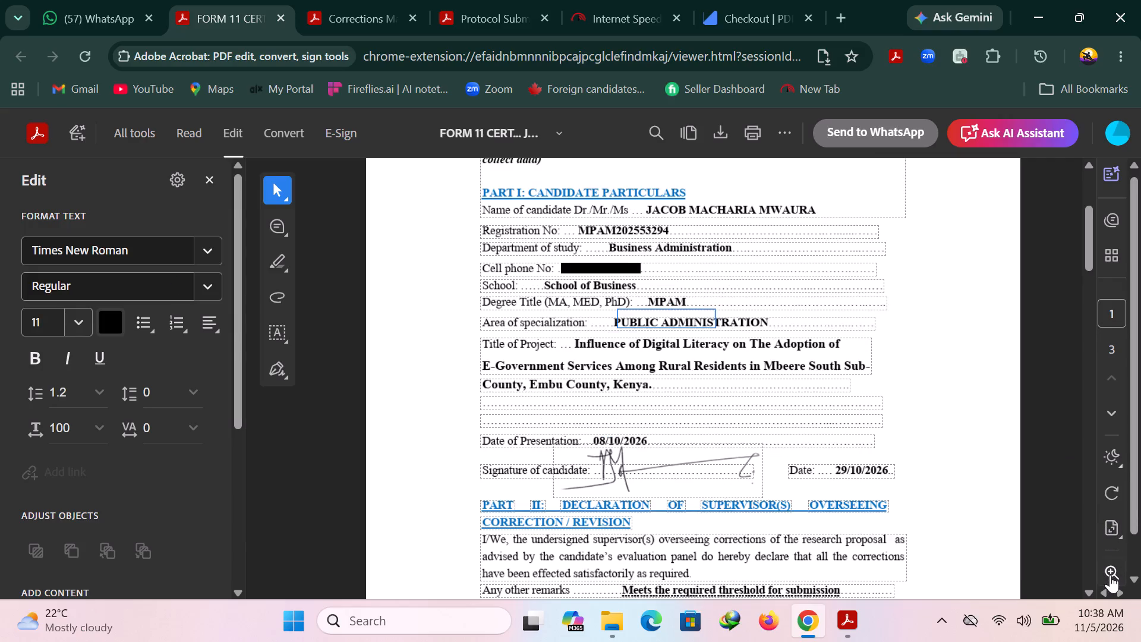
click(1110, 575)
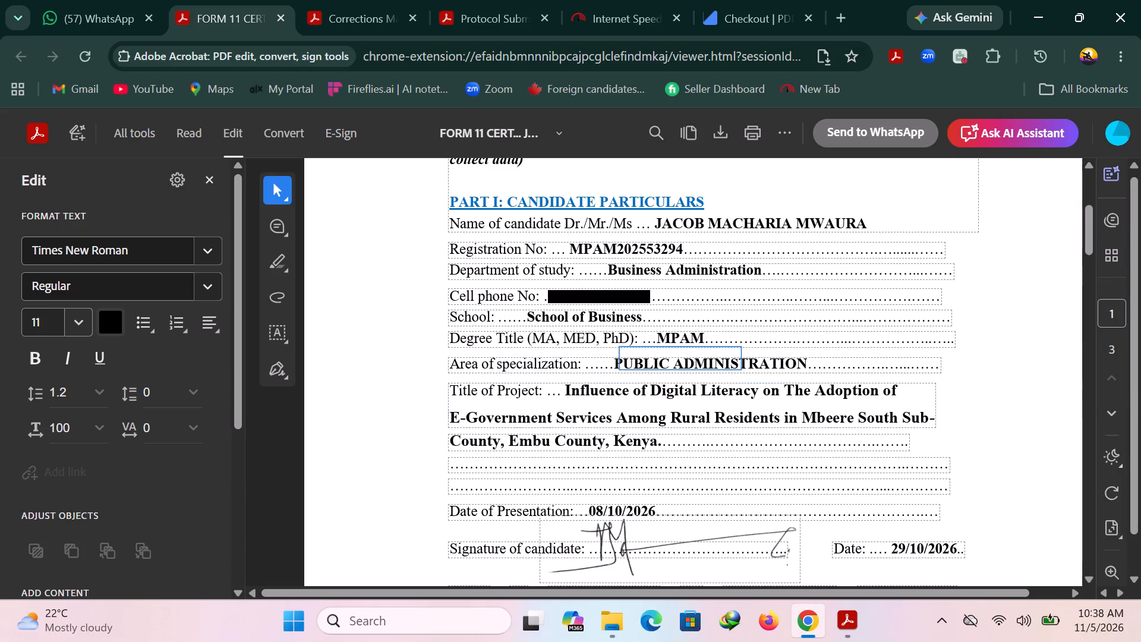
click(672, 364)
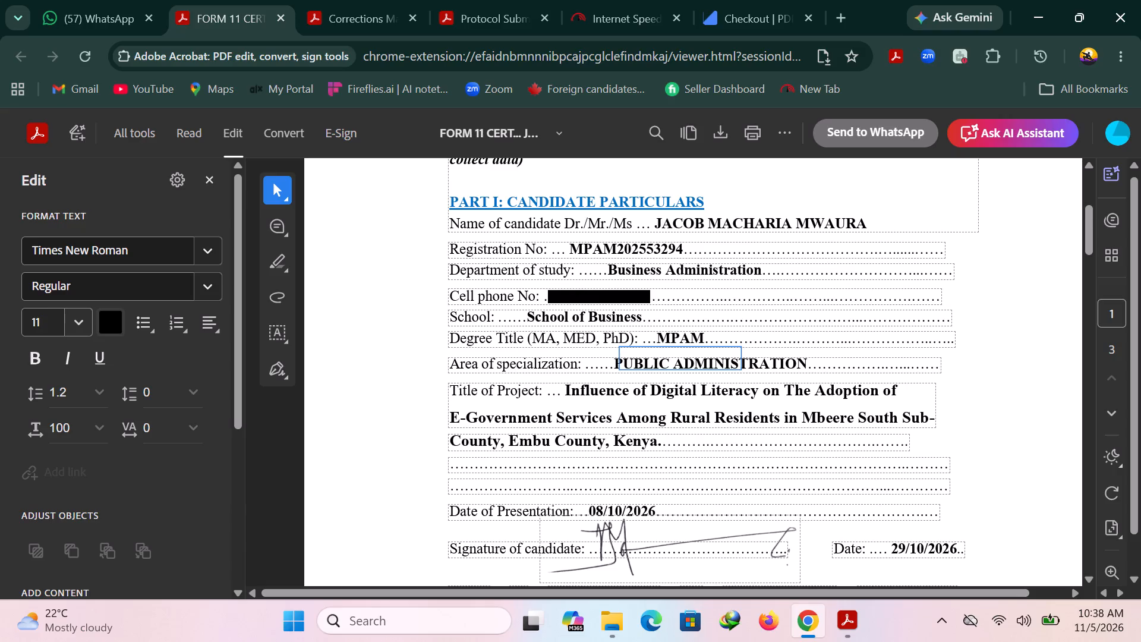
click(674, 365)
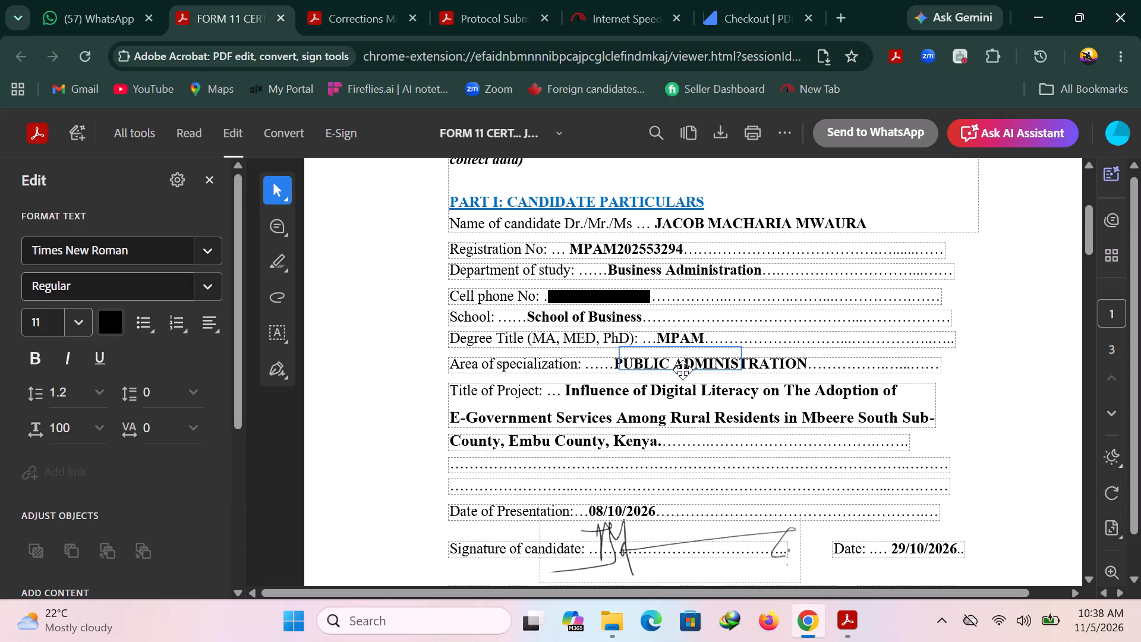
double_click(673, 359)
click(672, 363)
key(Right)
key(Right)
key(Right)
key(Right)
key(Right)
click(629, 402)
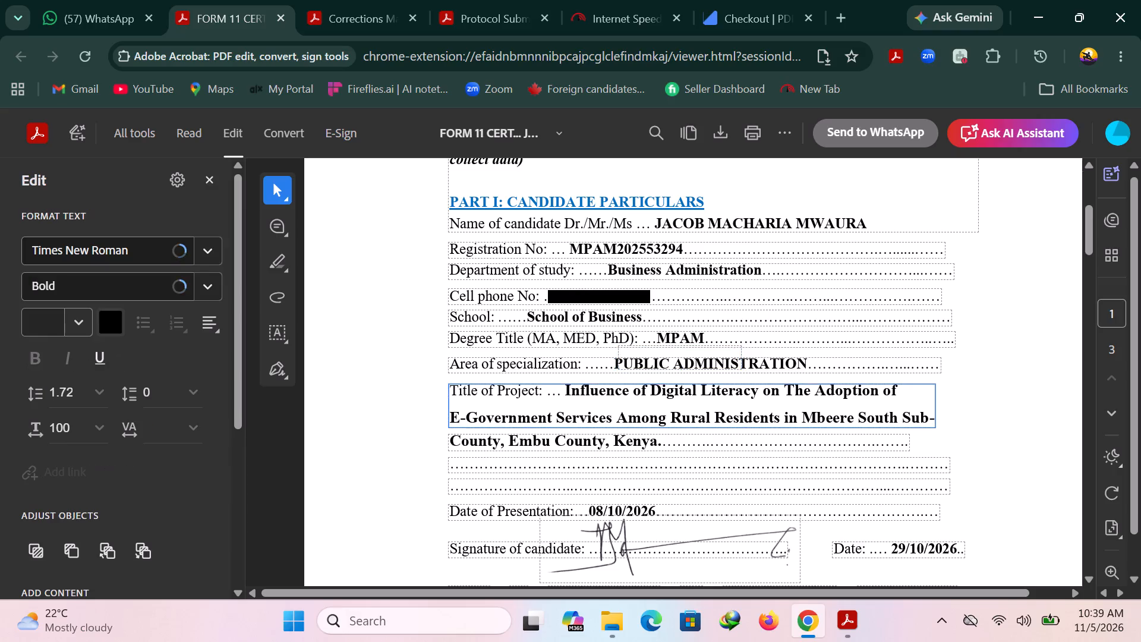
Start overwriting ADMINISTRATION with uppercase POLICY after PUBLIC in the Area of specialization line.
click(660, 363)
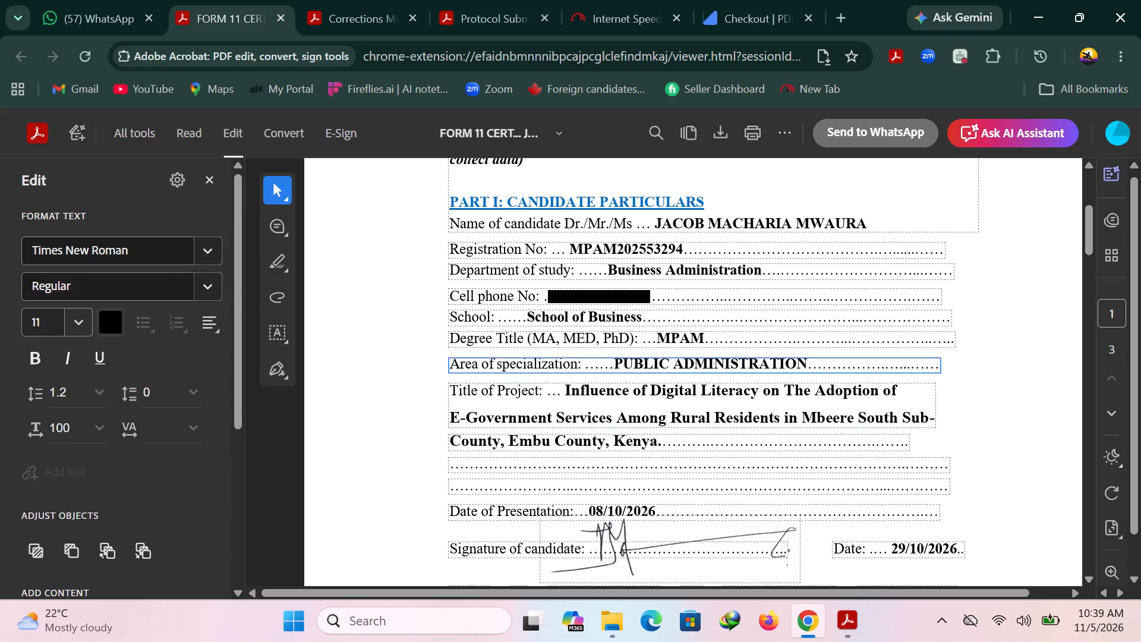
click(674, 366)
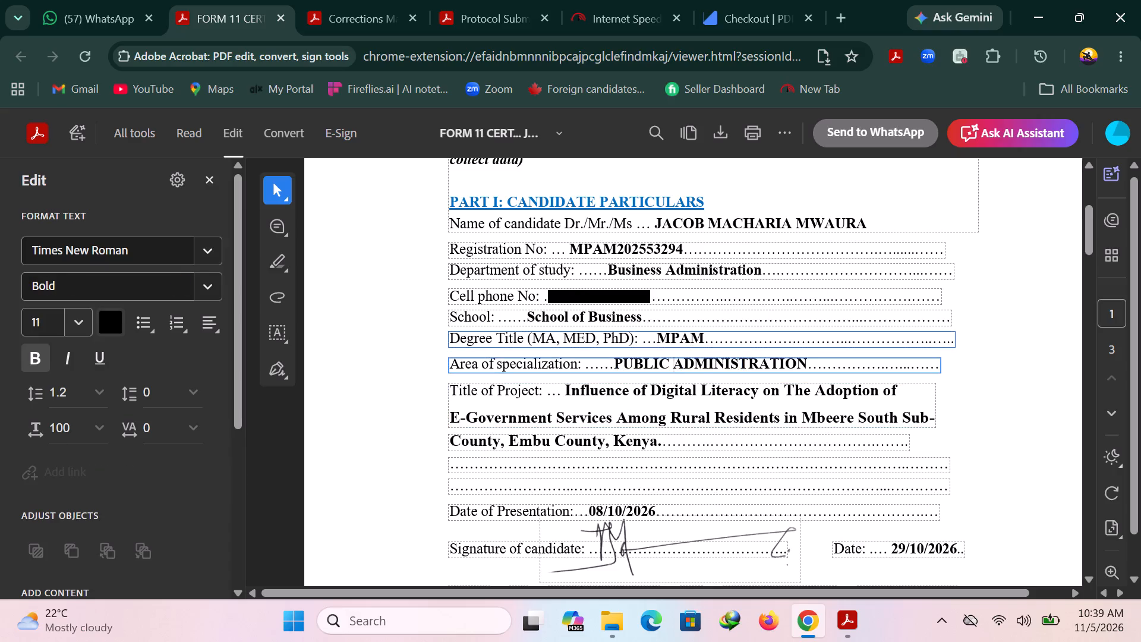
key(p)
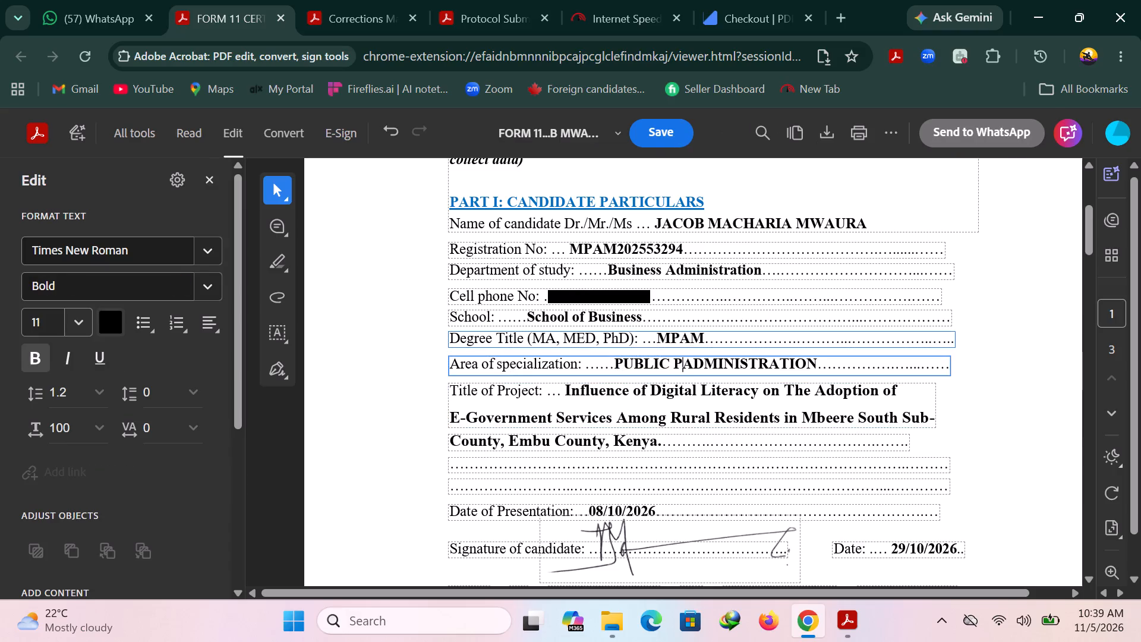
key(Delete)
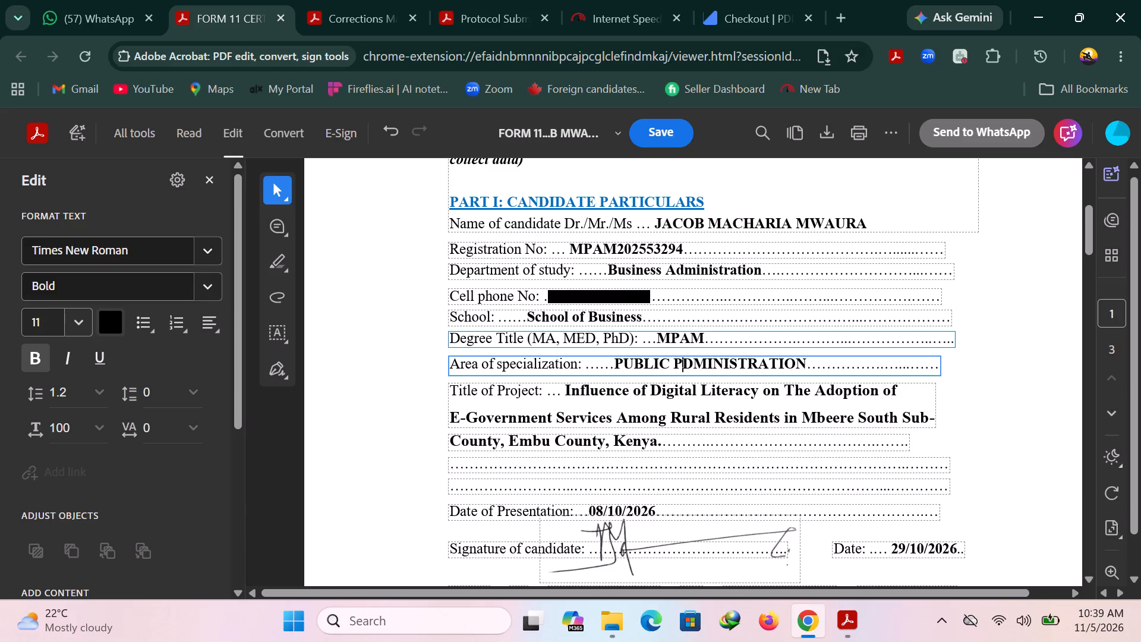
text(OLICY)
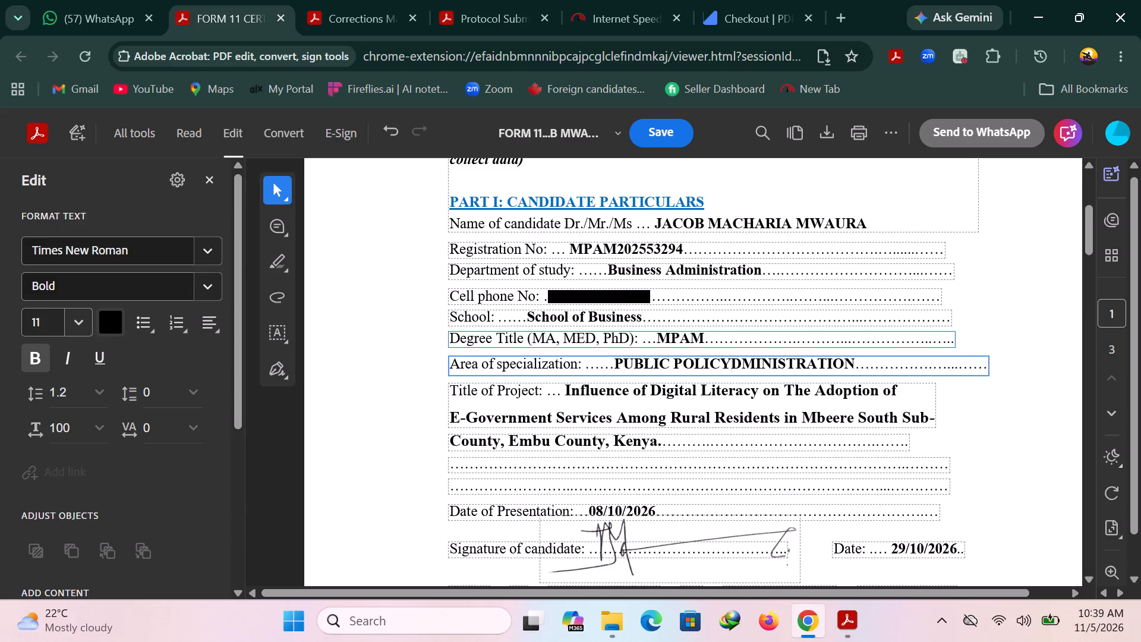
Replace the uppercase PUBLIC POLICY wording in the Area of specialization line with "Public Policy Implementation".
key(BackSpace)
key(BackSpace)
key(BackSpace)
key(BackSpace)
key(BackSpace)
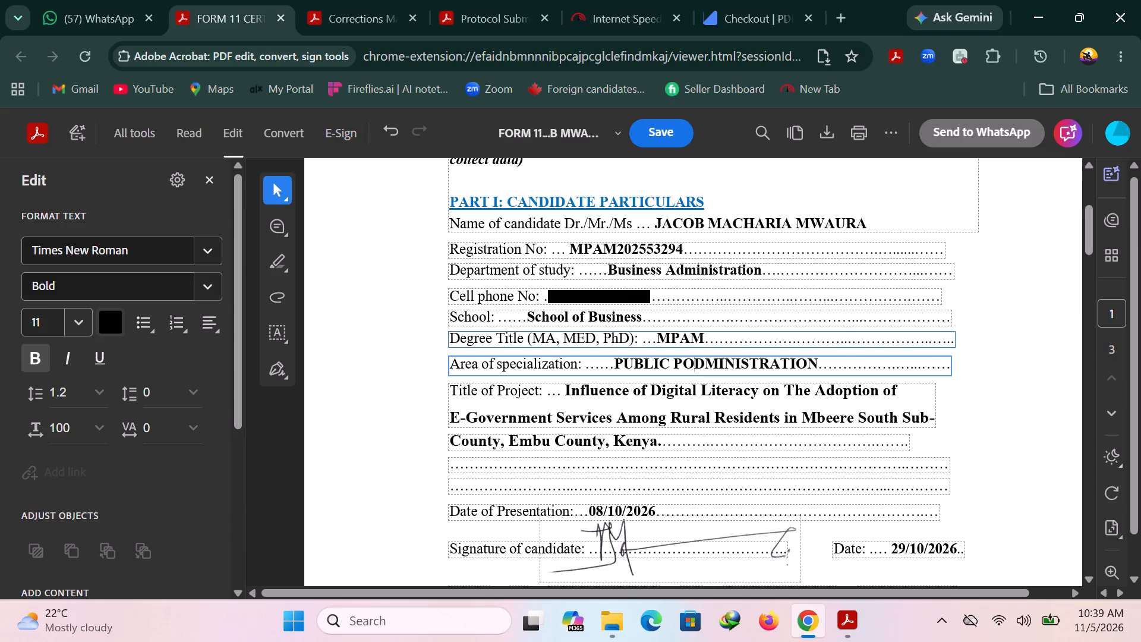
key(BackSpace)
key(BackSpace)
key(BackSpace)
key(BackSpace)
key(BackSpace)
key(BackSpace)
key(BackSpace)
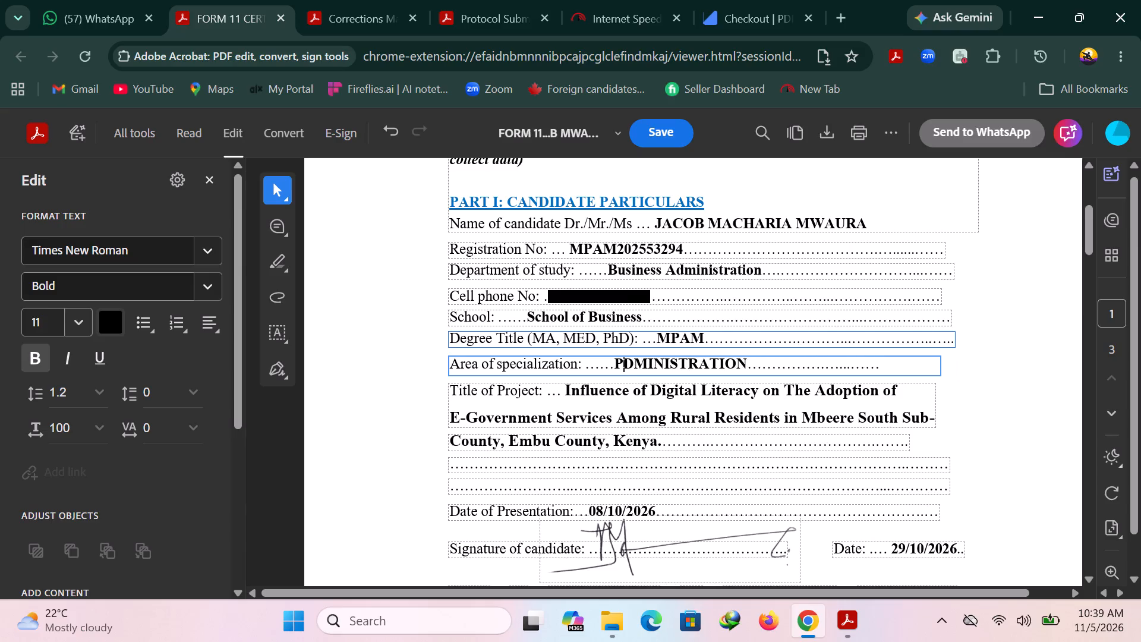
text(ubli)
text(c)
key(space)
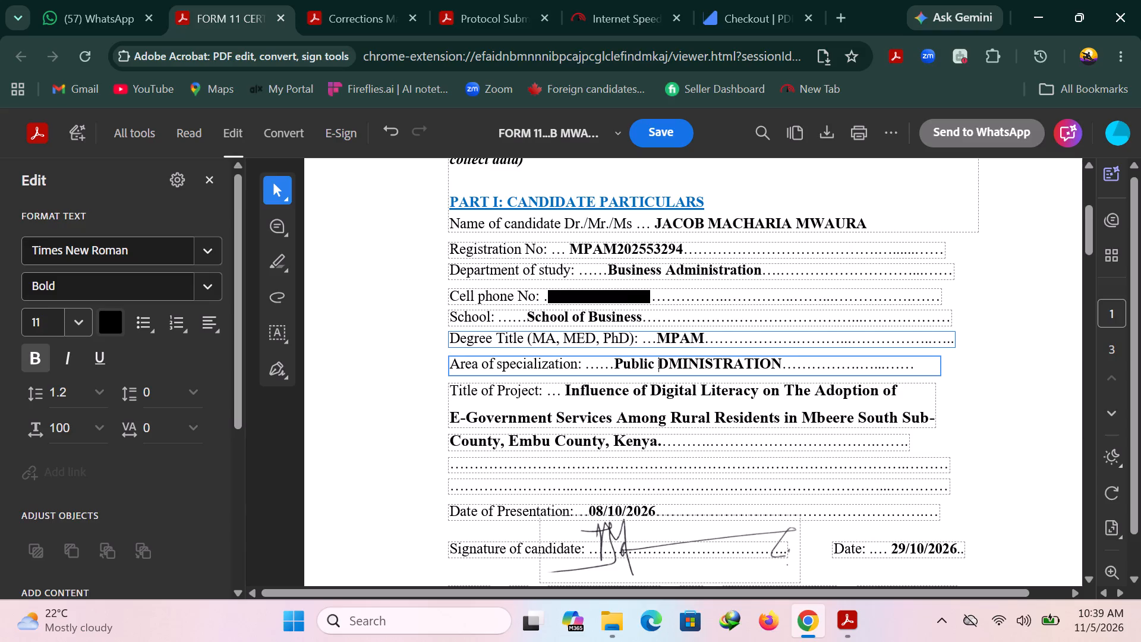
text(Po)
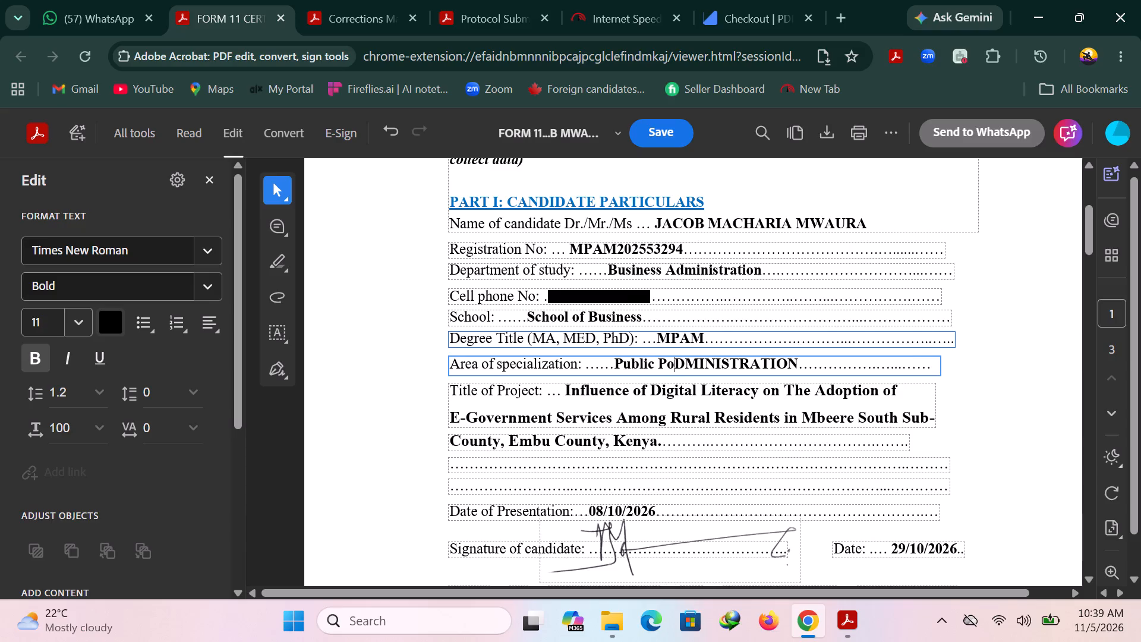
text(licy)
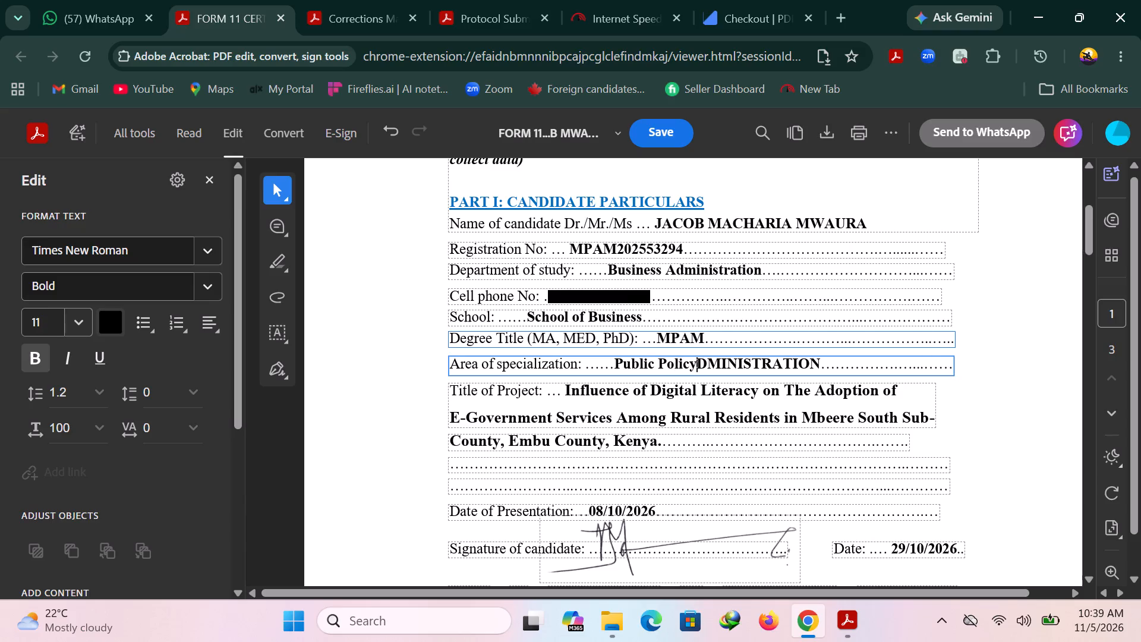
key(space)
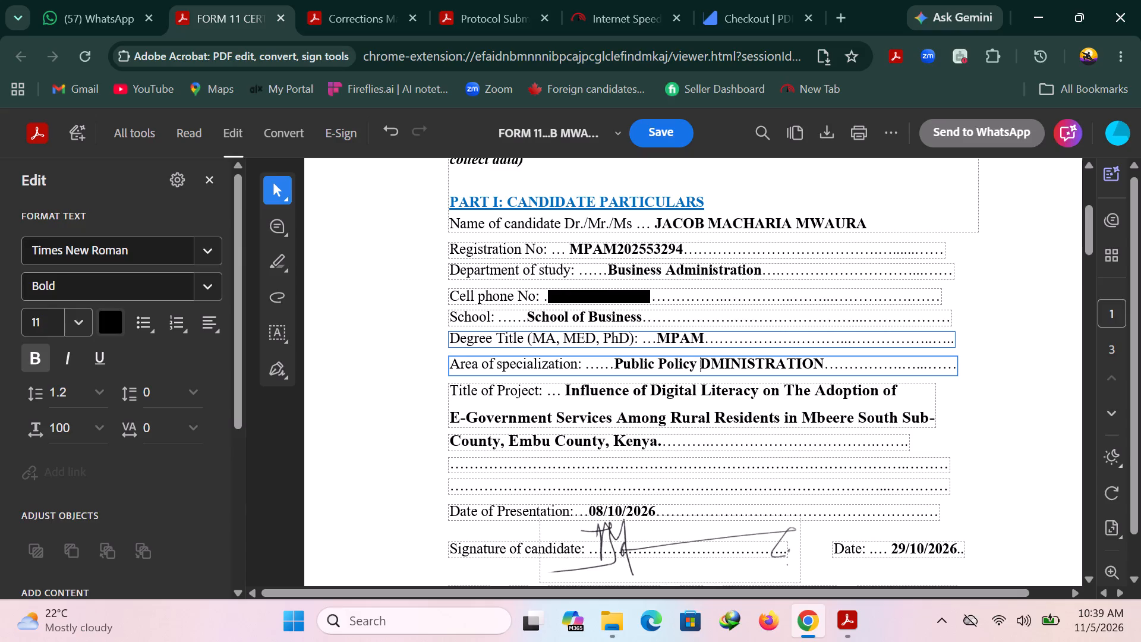
text(Implementation)
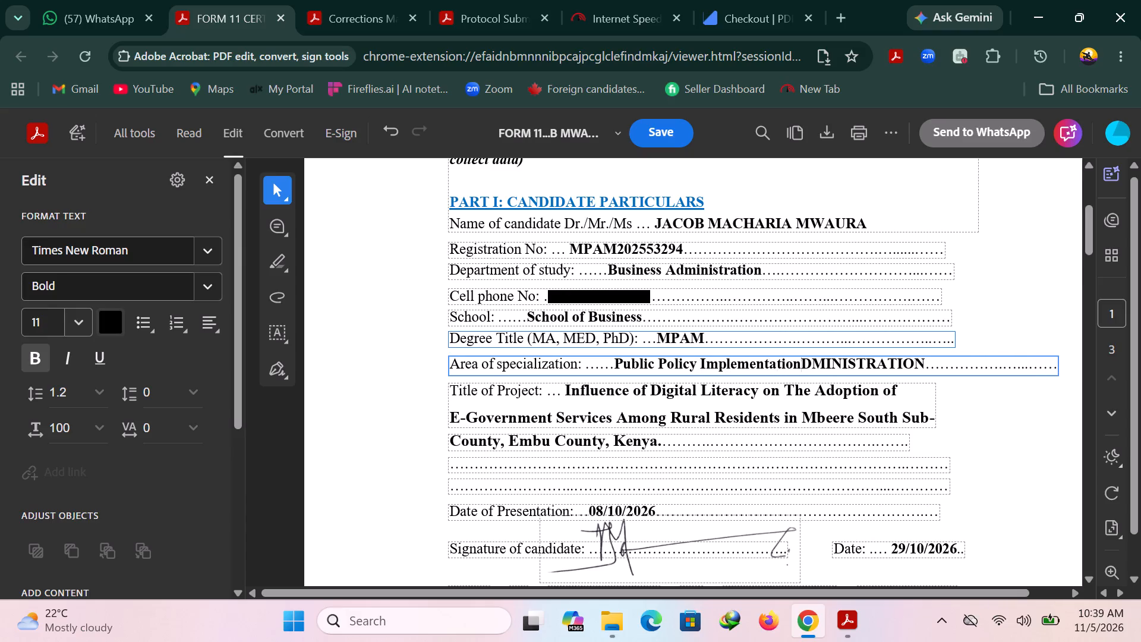
Delete the leftover "DMINISTRATION" letters after "Public Policy Implementation" in the Area of specialization line.
key(Delete)
key(Delete)
key(Delete)
key(Delete)
key(Delete)
key(Delete)
key(Delete)
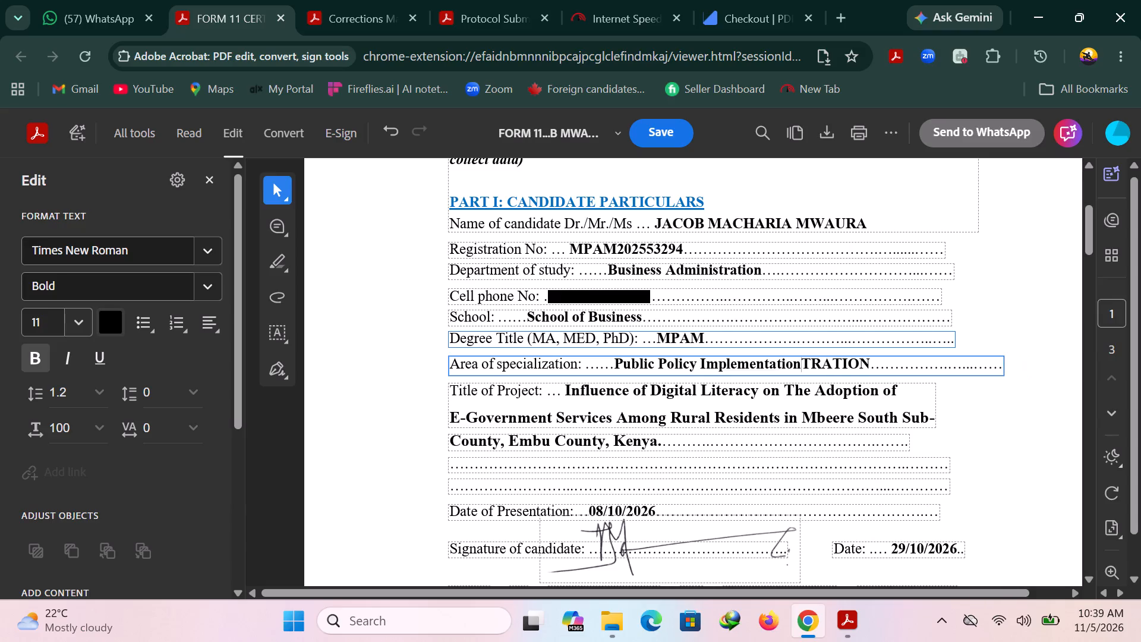
key(Delete)
key(Delete)
key(Delete)
key(Delete)
key(Delete)
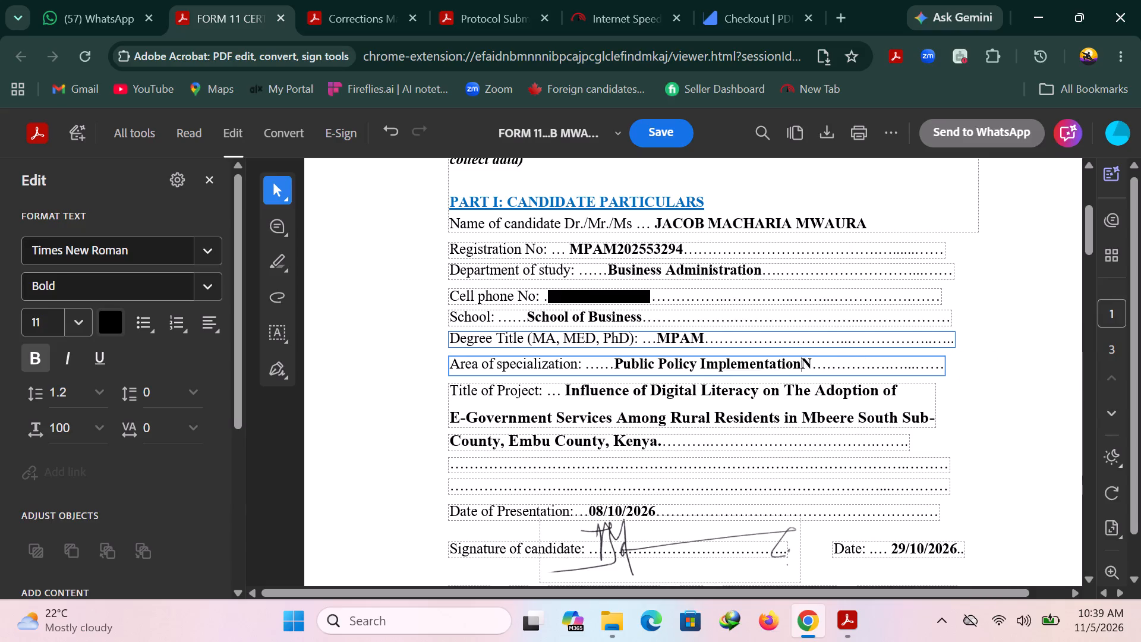
key(Delete)
Append "On Digital Governance" after "Public Policy Implementation" in the Area of specialization line.
key(space)
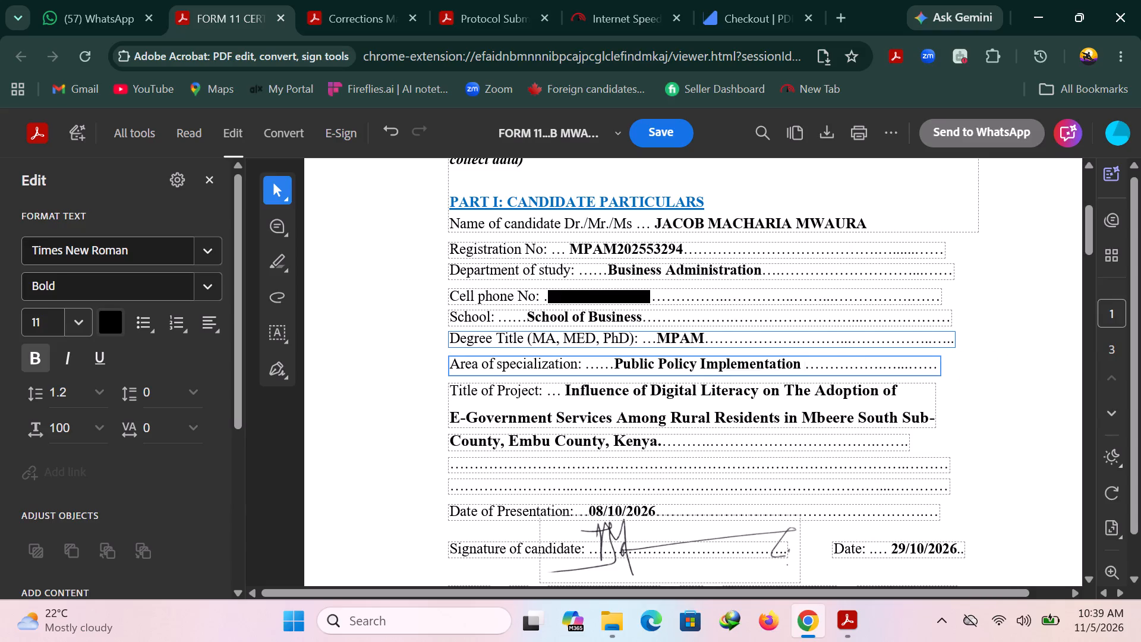
key(shift+o)
text(n)
key(space)
text(Digital)
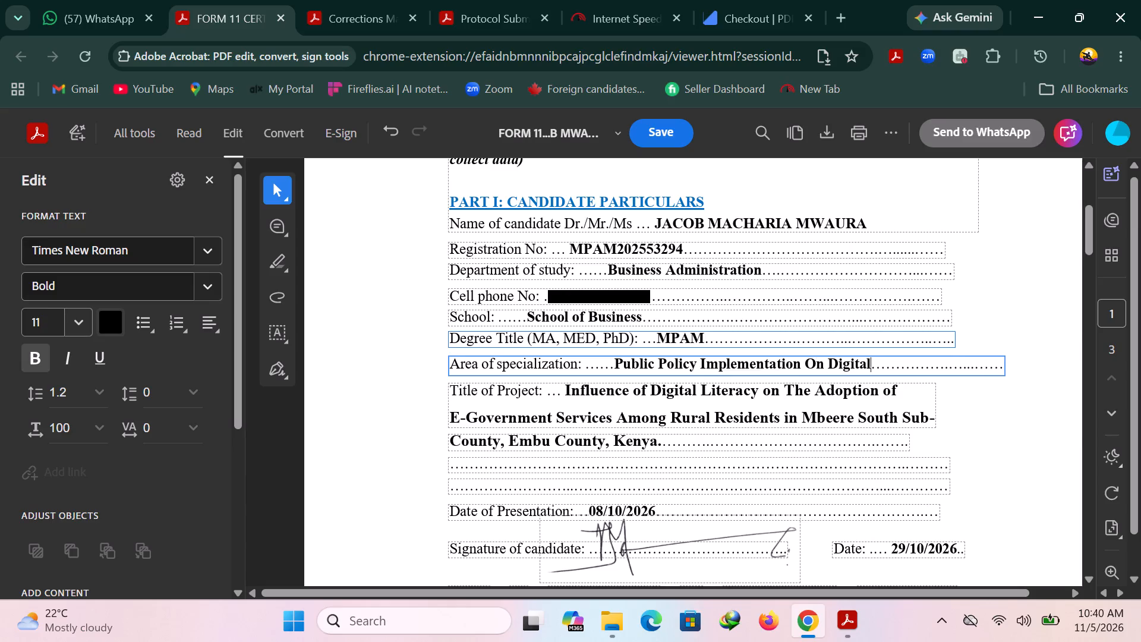
key(space)
text(Go)
text(ve)
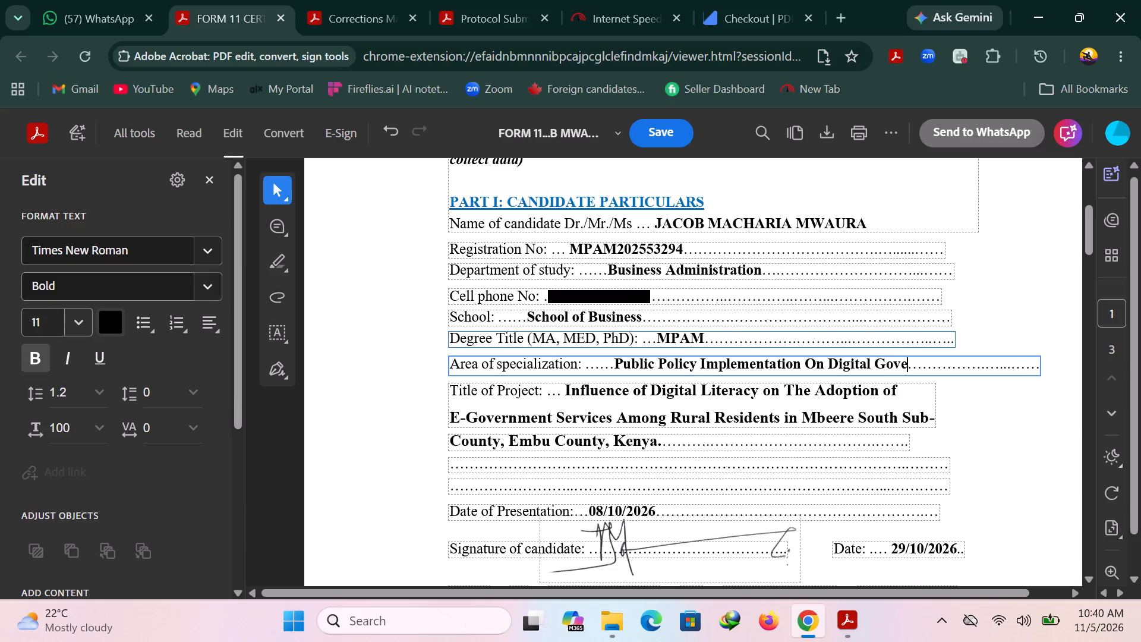
text(rnance)
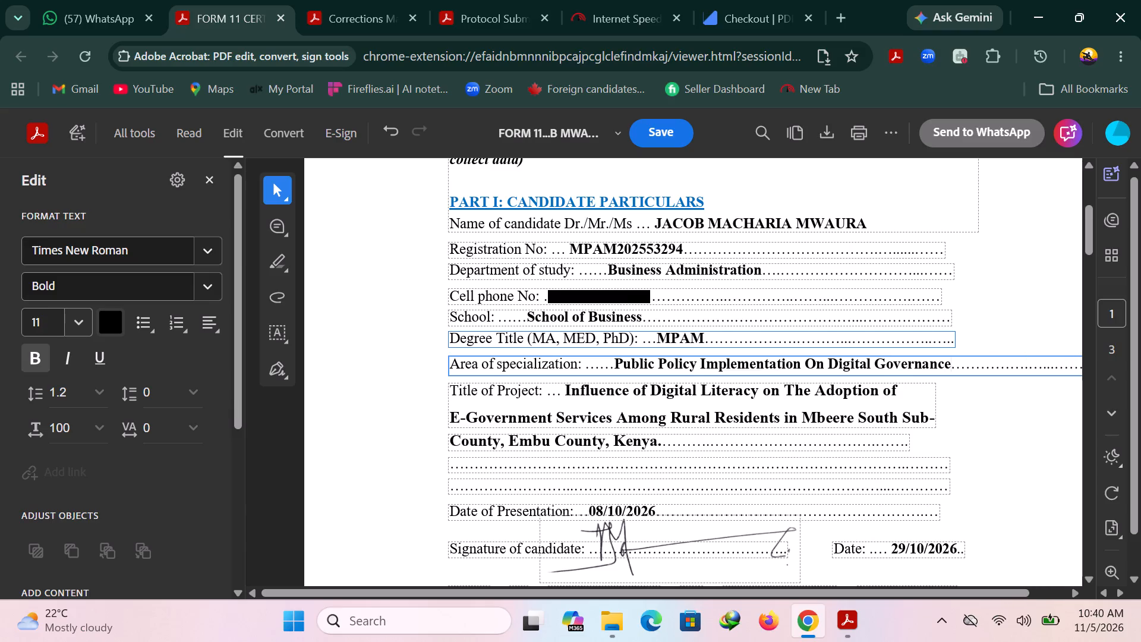
Continue the Area of specialization line after "Digital Governance" with "in NationalGovernment Administration".
key(space)
text(in)
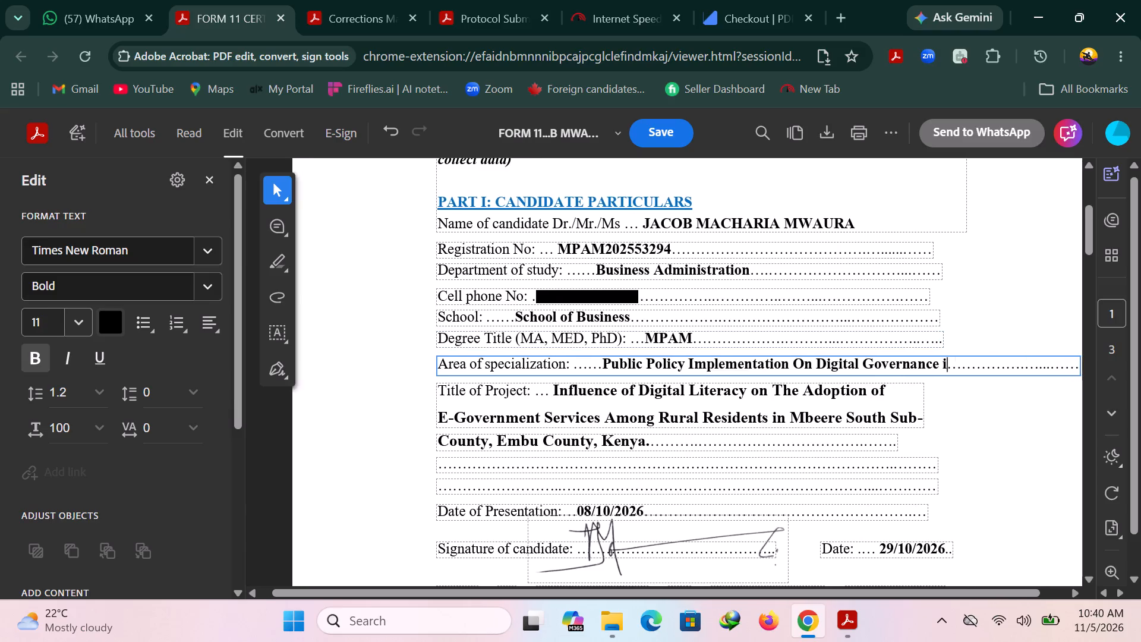
key(space)
text(Nat)
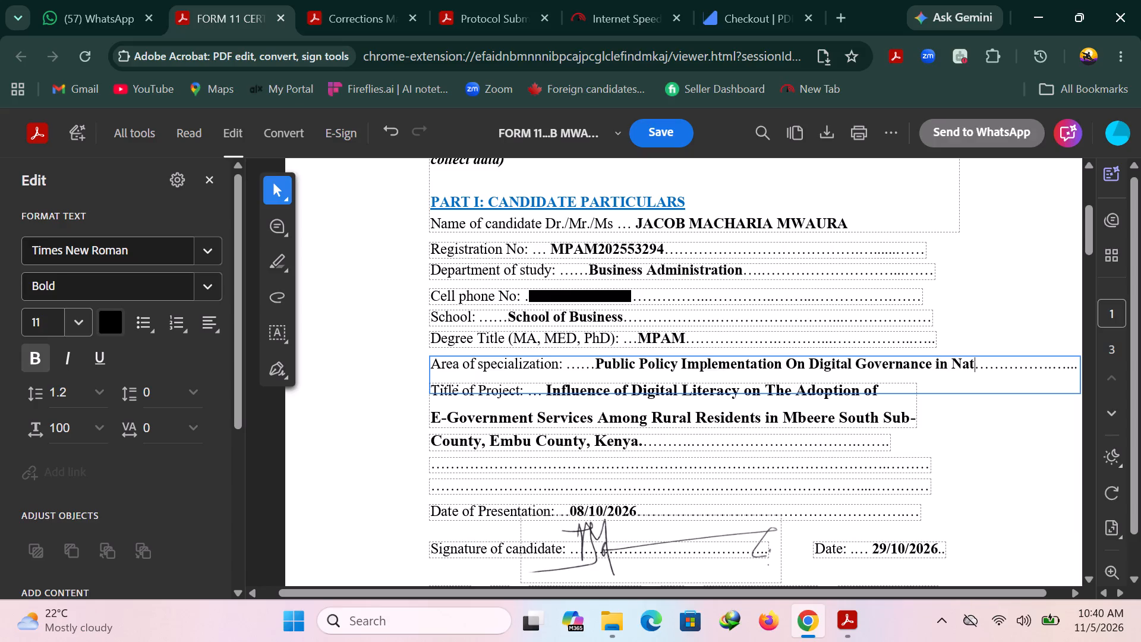
text(io)
text(nal)
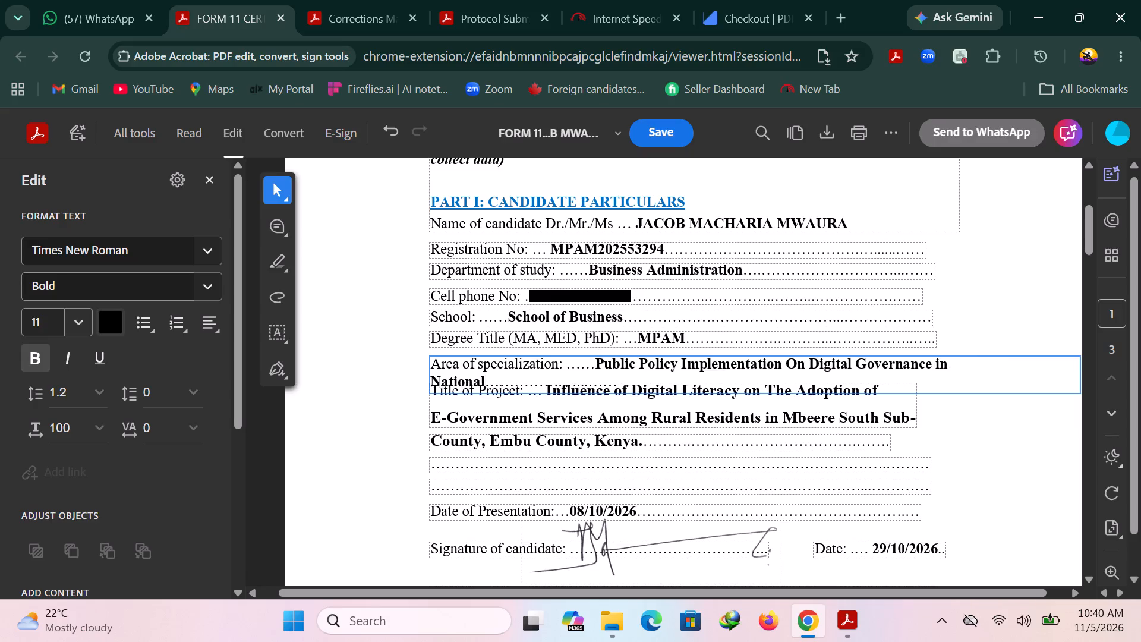
text(Gove)
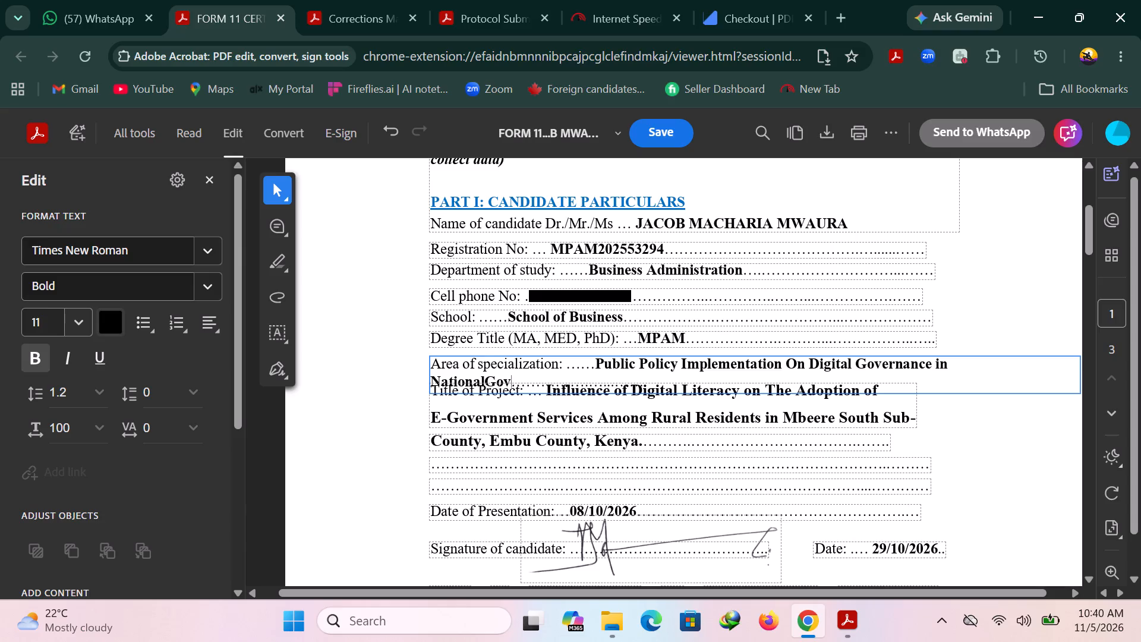
text(rnment)
key(space)
text(Administration)
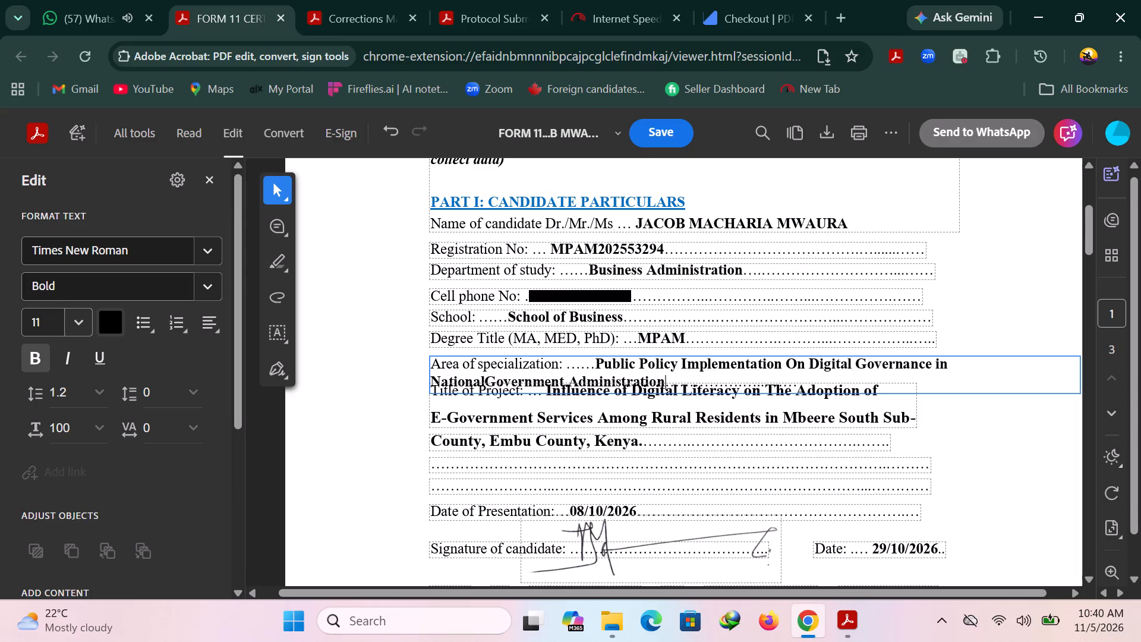
click(973, 416)
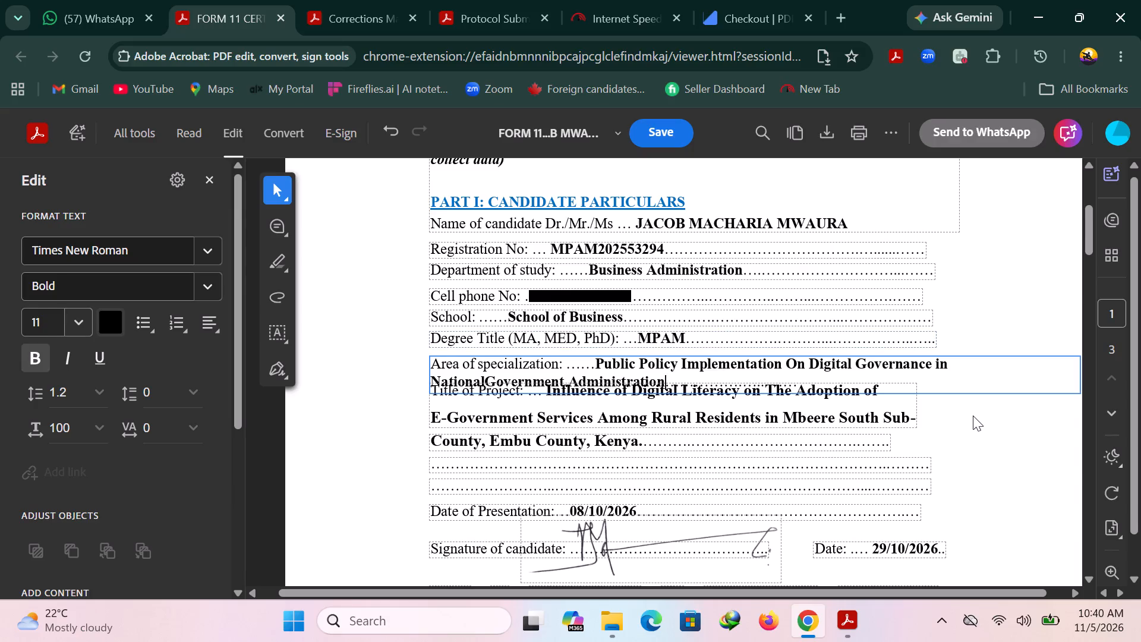
Insert the missing space between "National" and "Government" in the Area of specialization line.
scroll(506, 470, down, 3)
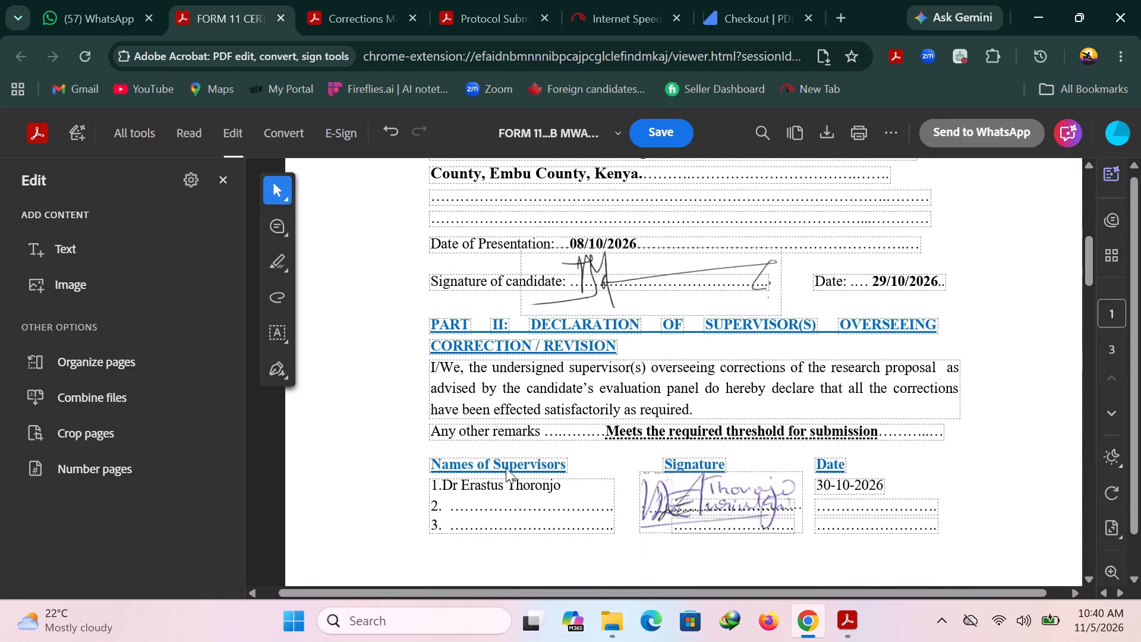
scroll(505, 463, down, 2)
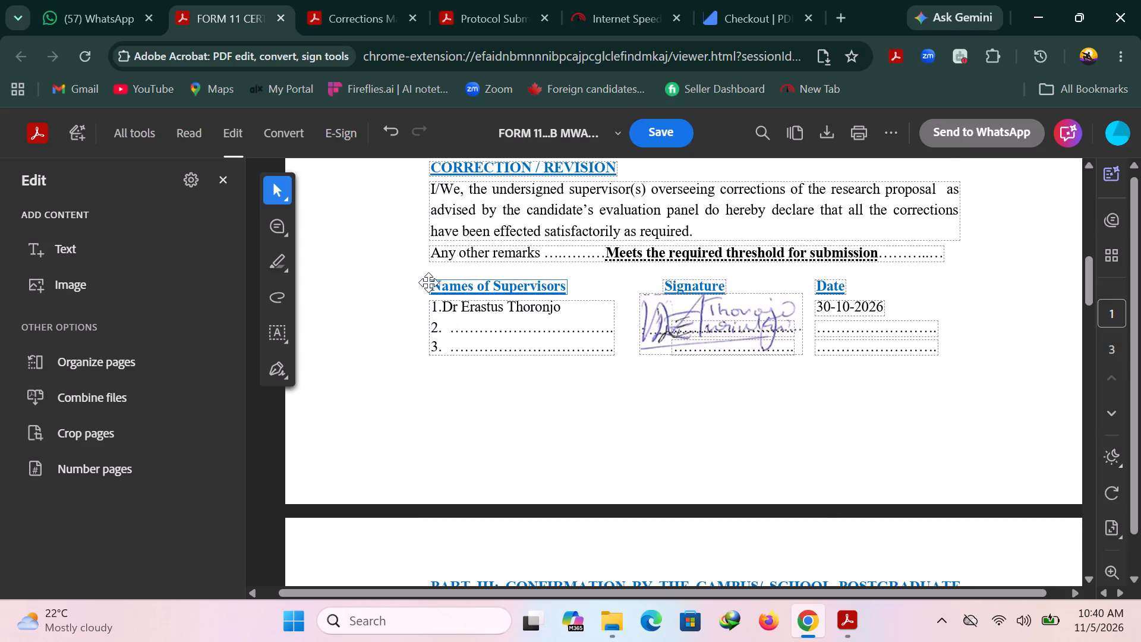
scroll(451, 273, up, 4)
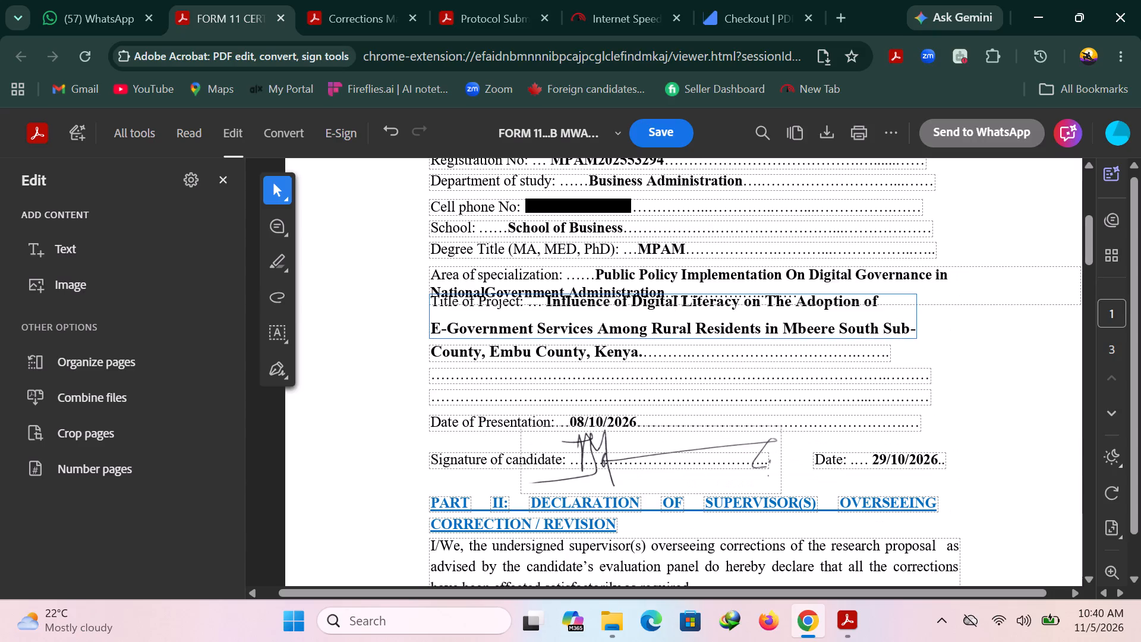
click(431, 282)
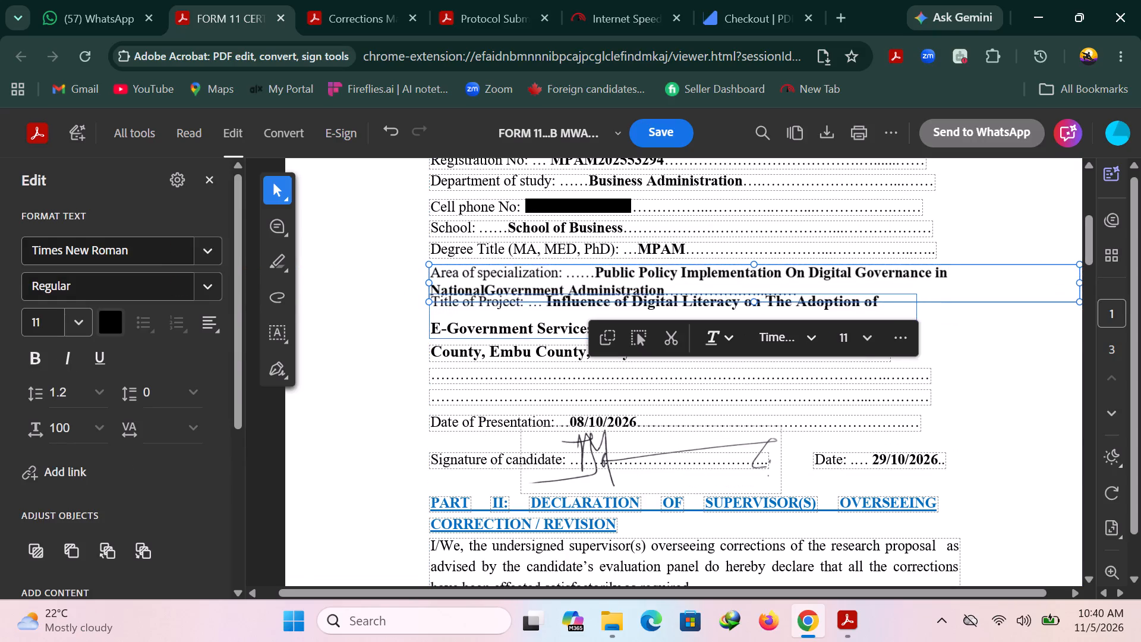
click(483, 290)
click(483, 290)
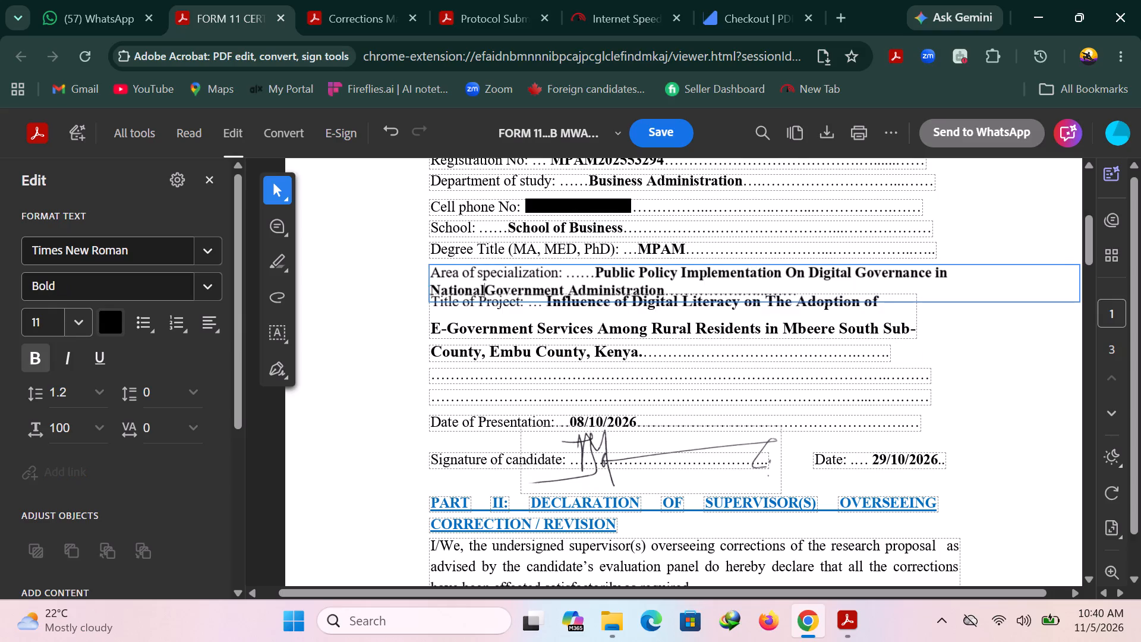
key(space)
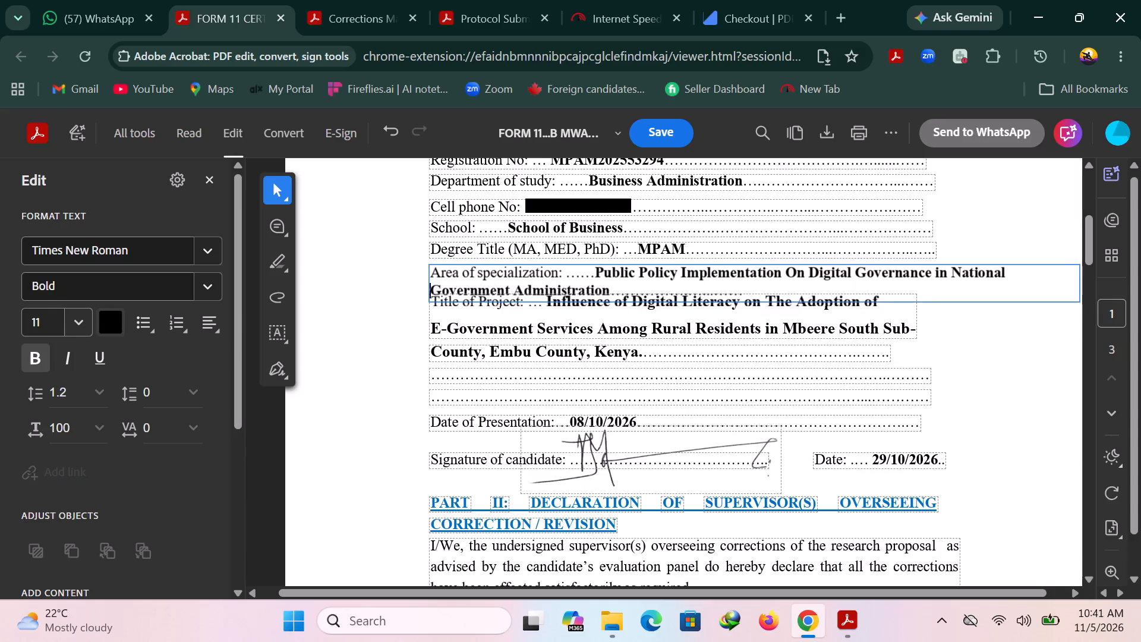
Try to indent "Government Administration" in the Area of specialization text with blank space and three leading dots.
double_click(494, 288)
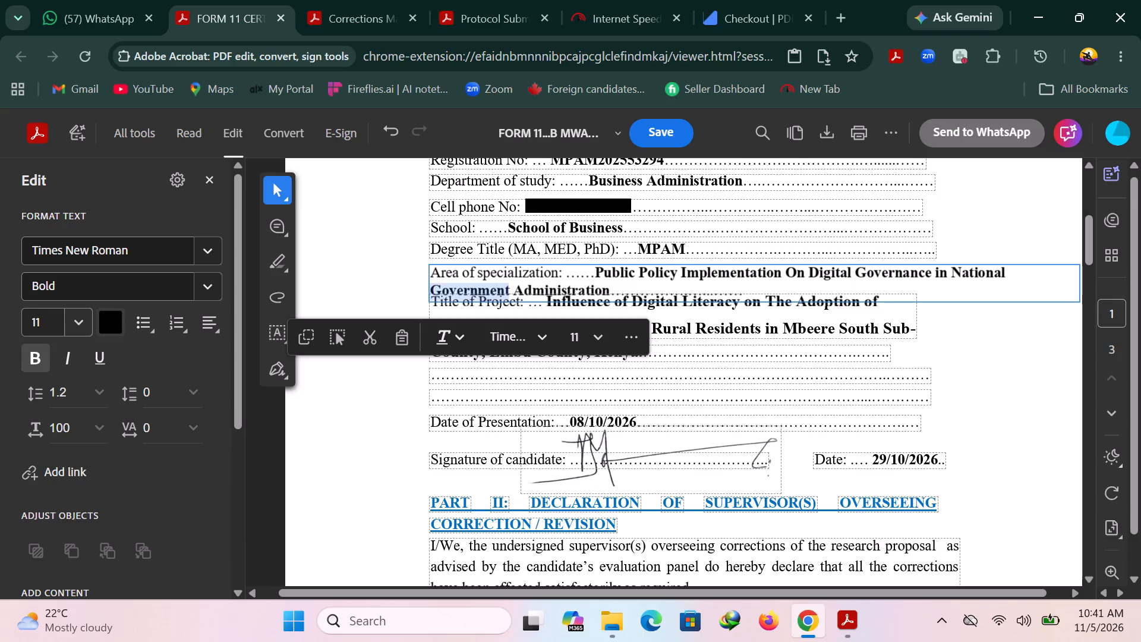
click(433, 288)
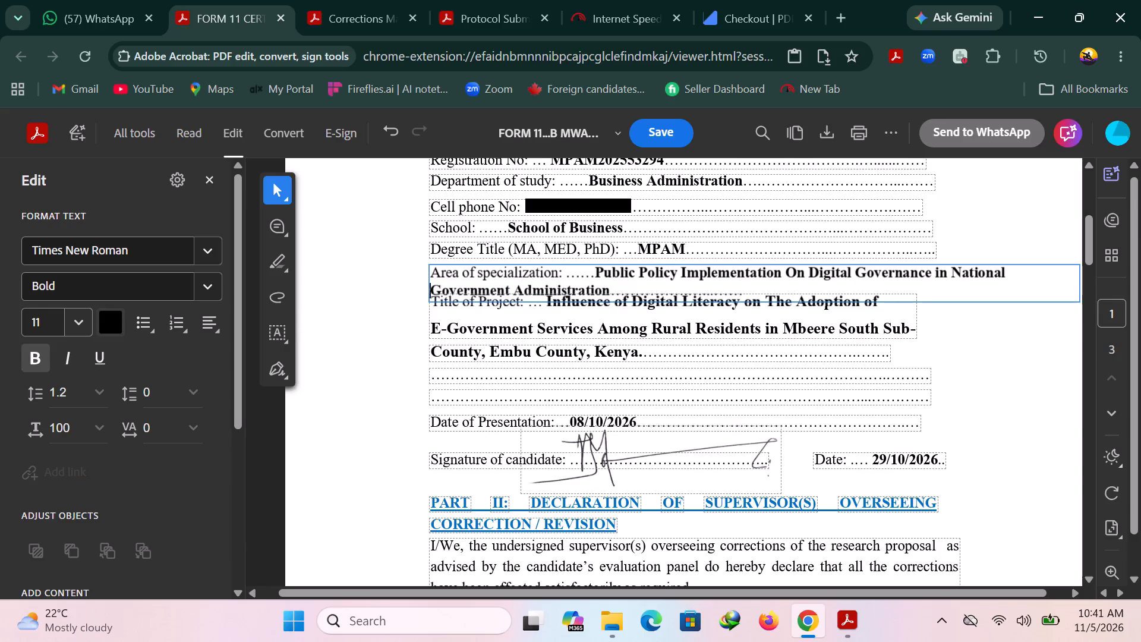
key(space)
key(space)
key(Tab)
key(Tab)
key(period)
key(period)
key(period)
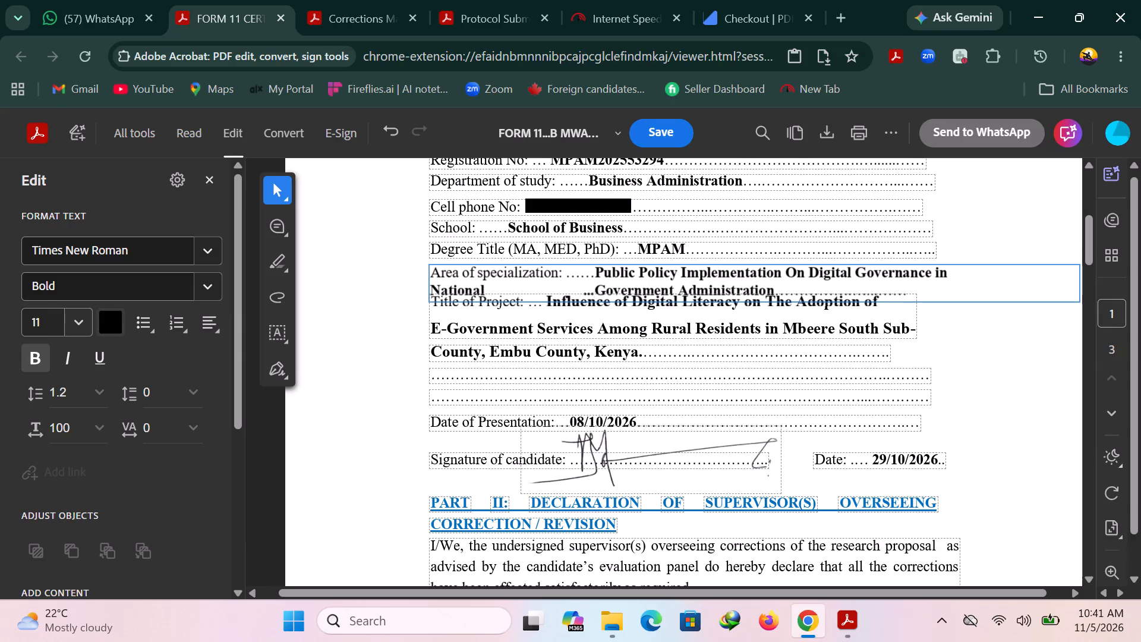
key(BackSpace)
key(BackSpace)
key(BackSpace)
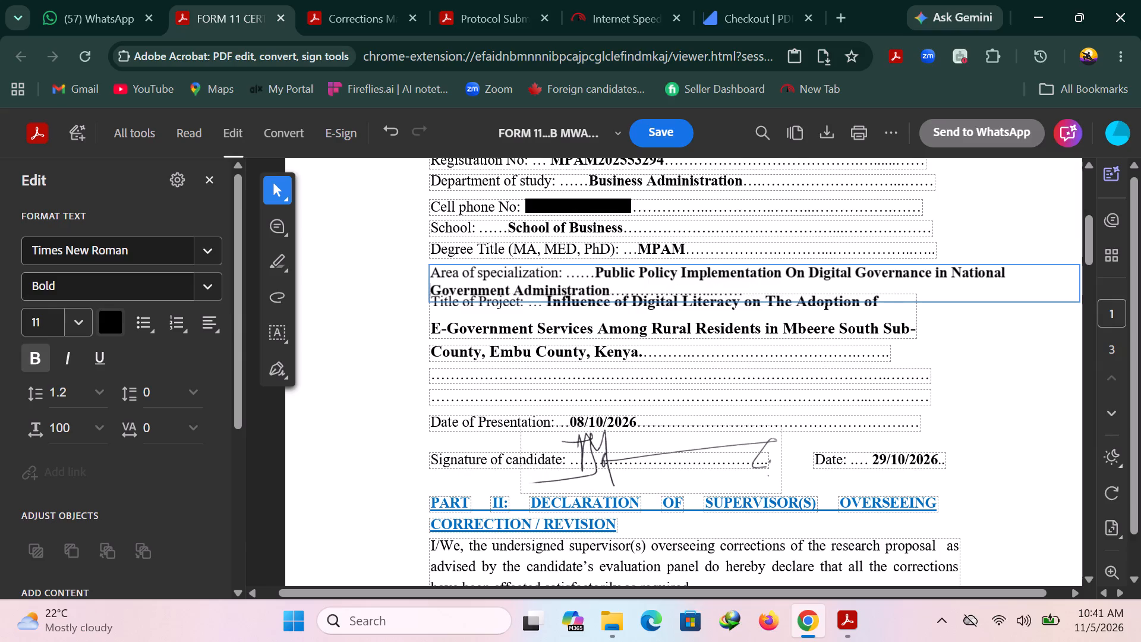
Delete most of the dotted filler after "Government Administration" in the Area of specialization text, leaving a short run of dots.
click(612, 295)
key(Delete)
key(Delete)
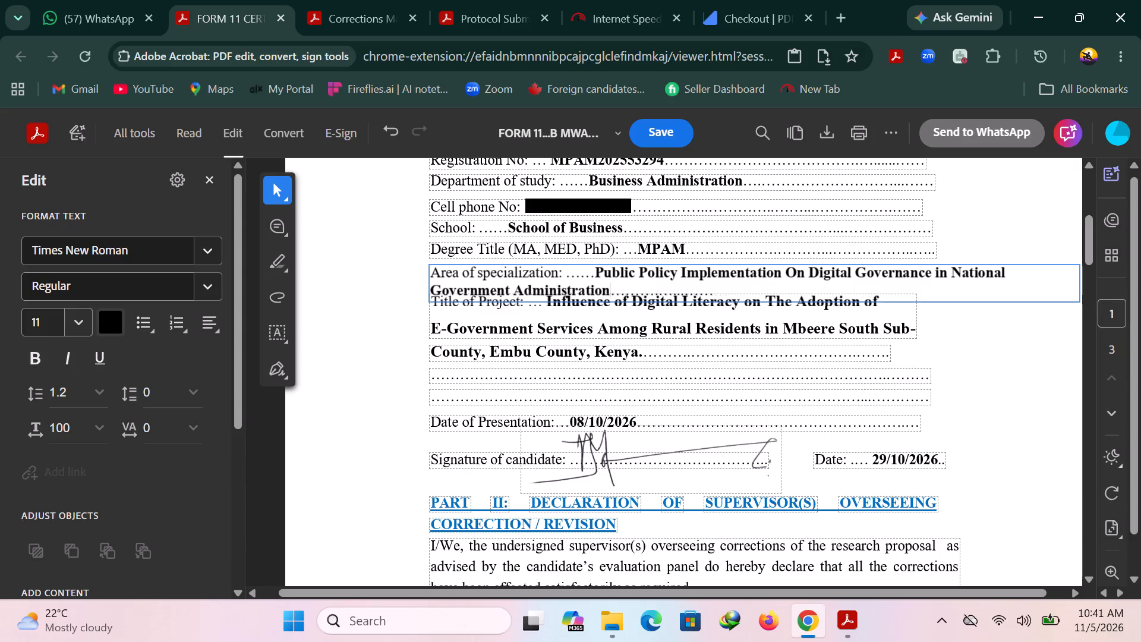
key(Delete)
key(Delete)
key(Delete)
key(Delete)
key(Delete)
key(Delete)
key(Delete)
key(Delete)
key(Delete)
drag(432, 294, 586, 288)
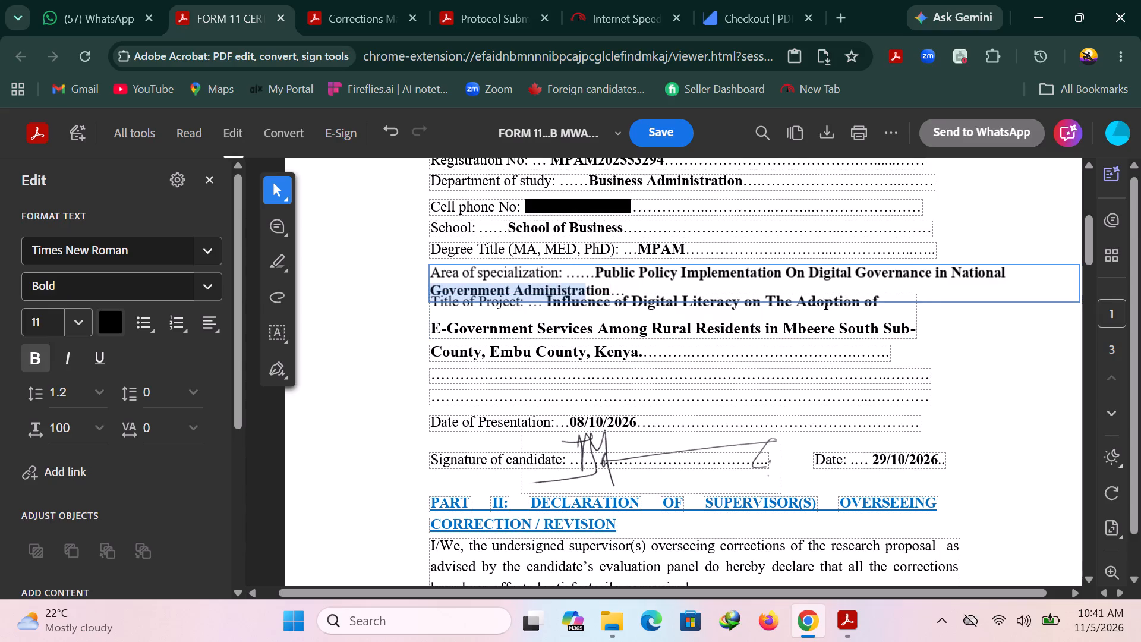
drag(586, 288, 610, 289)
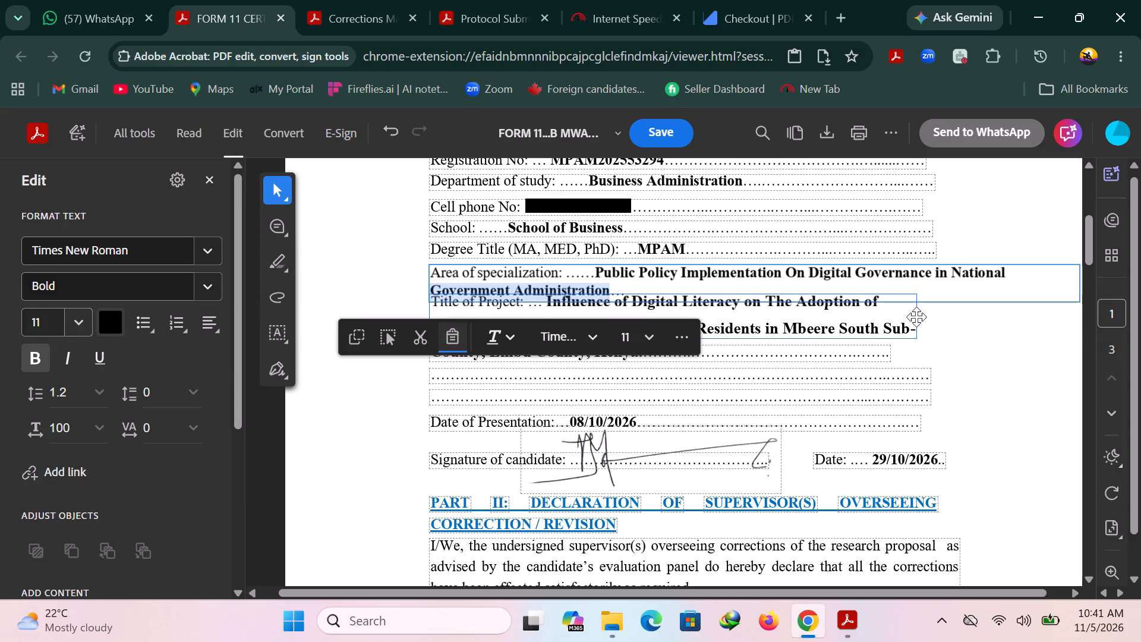
Move the Title of Project text block slightly down so it clears the second line of the Area of specialization text.
drag(918, 317, 919, 324)
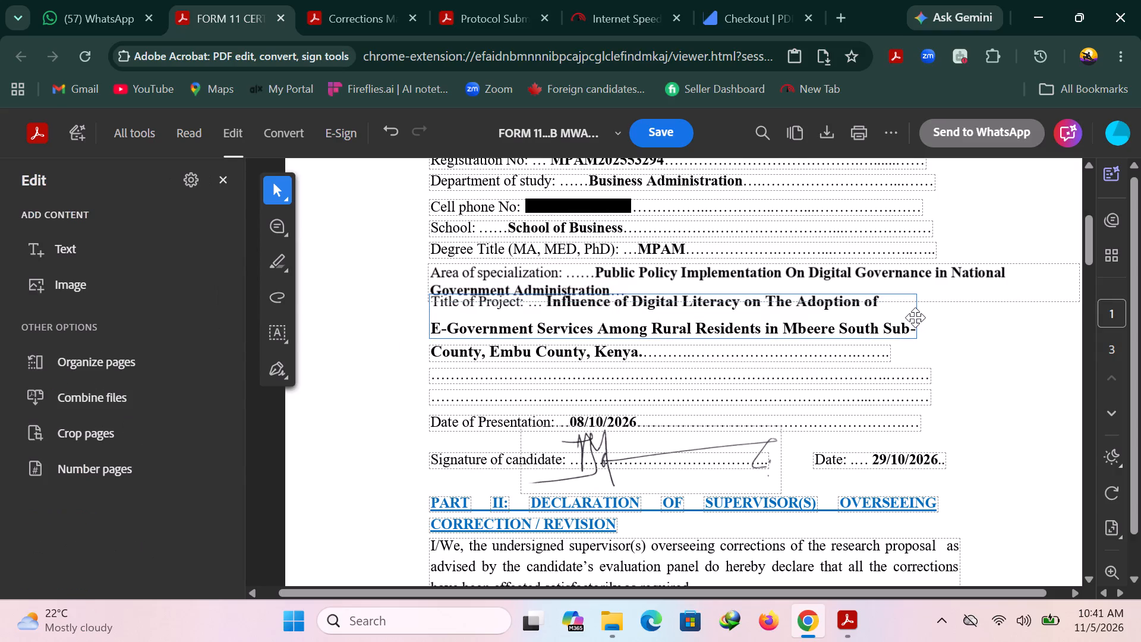
drag(915, 317, 917, 328)
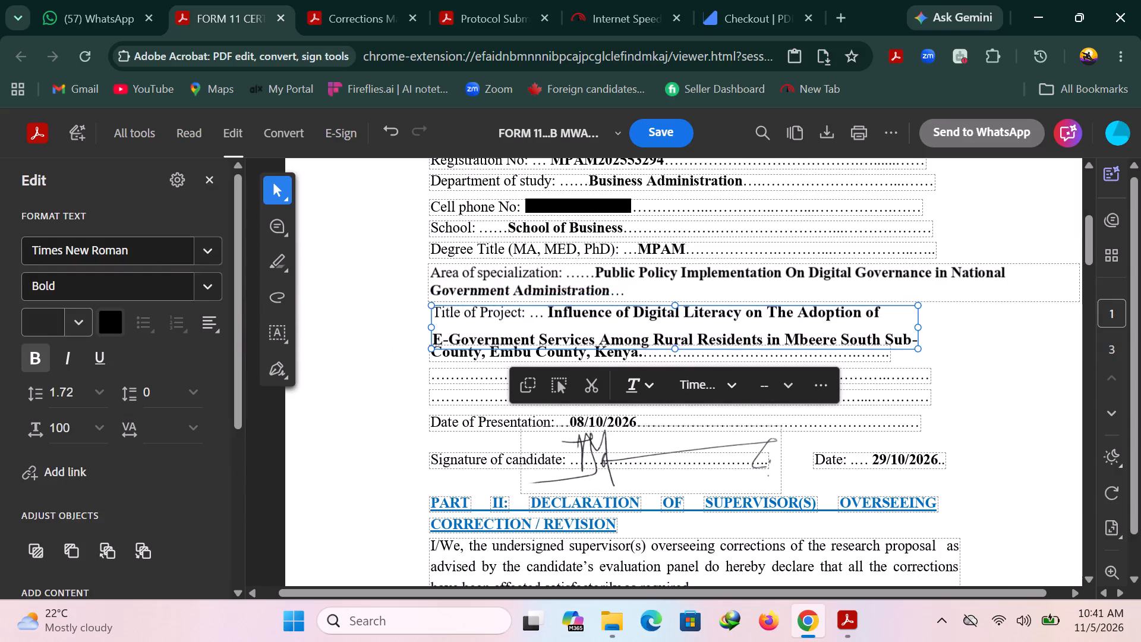
Move the "County, Embu County, Kenya." text block slightly down so it clears the project title line above it.
click(966, 362)
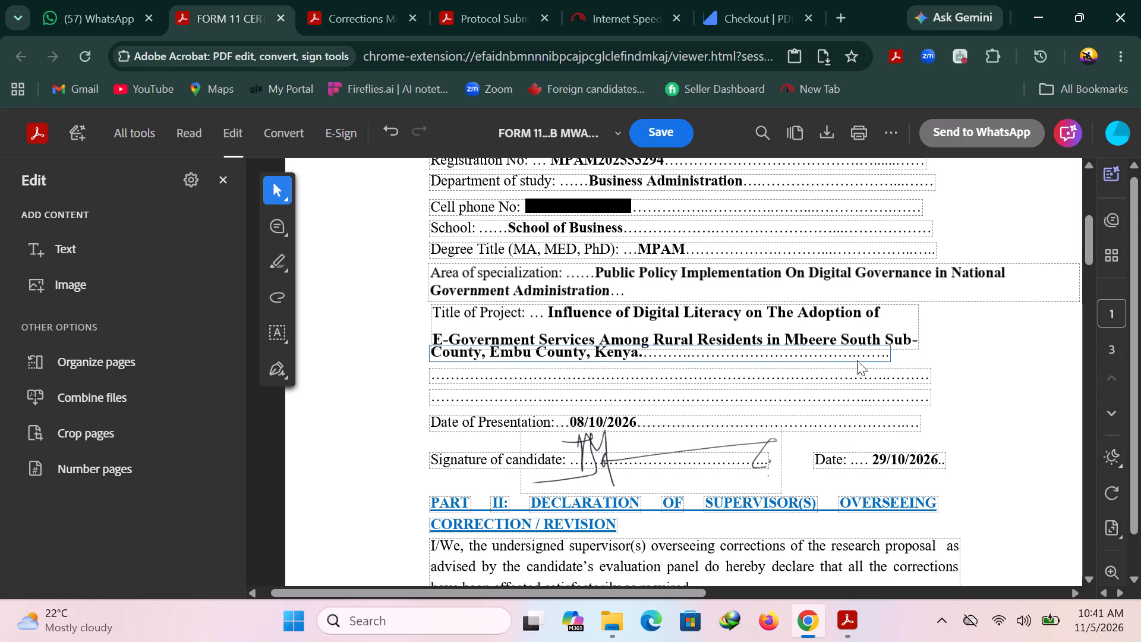
drag(889, 354, 893, 358)
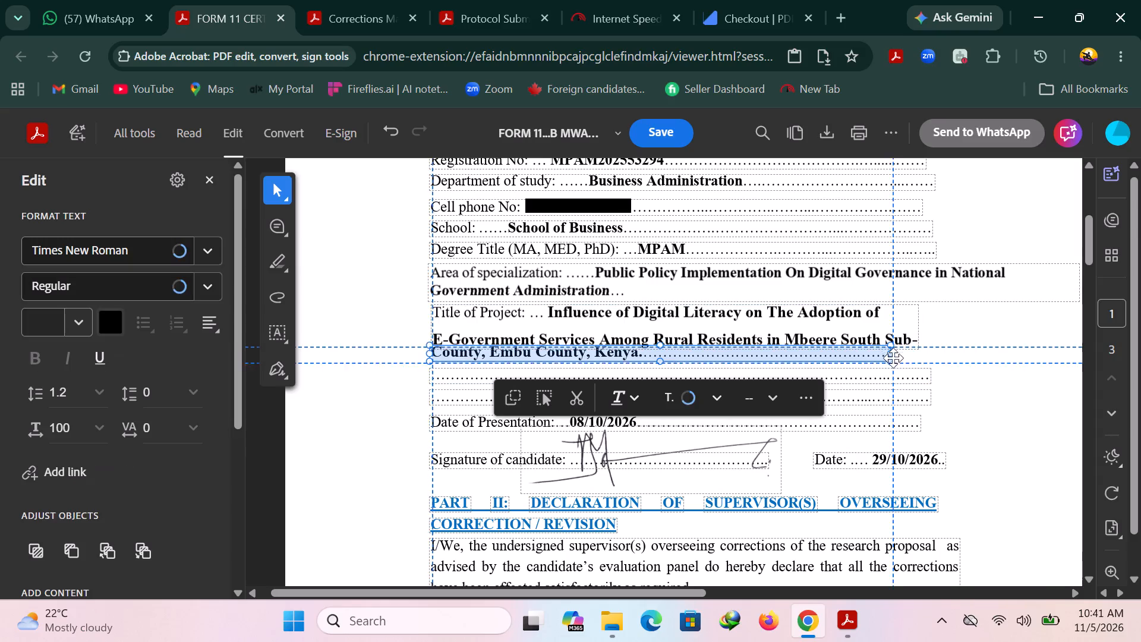
drag(893, 358, 895, 360)
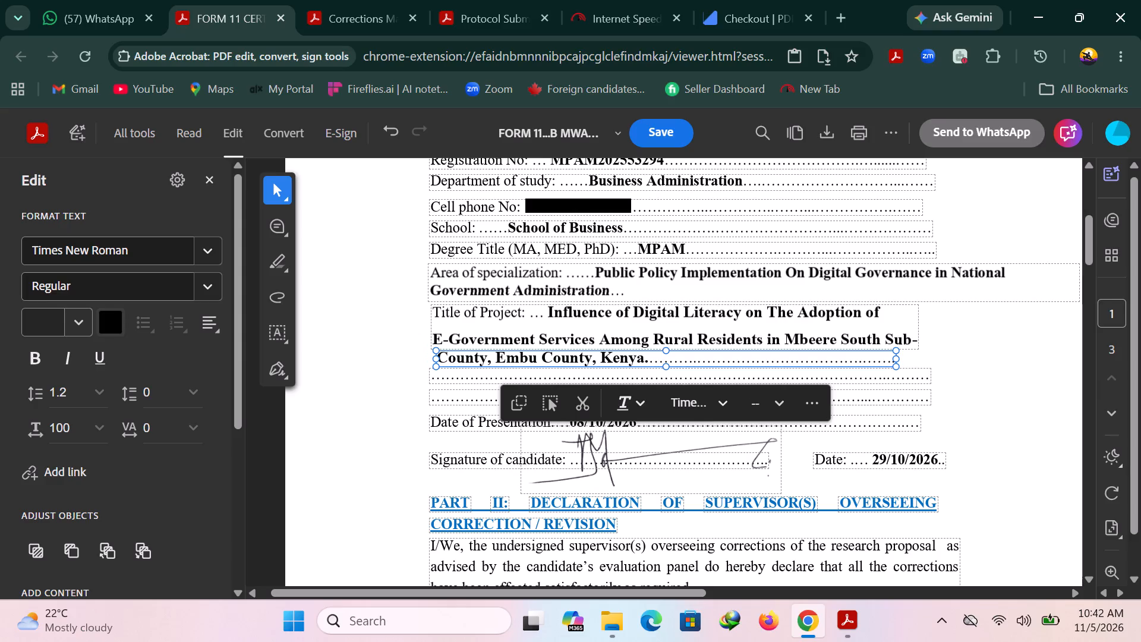
Adjust the "County, Embu County, Kenya." text box, widening it slightly so its dotted filler fits on one line.
click(897, 359)
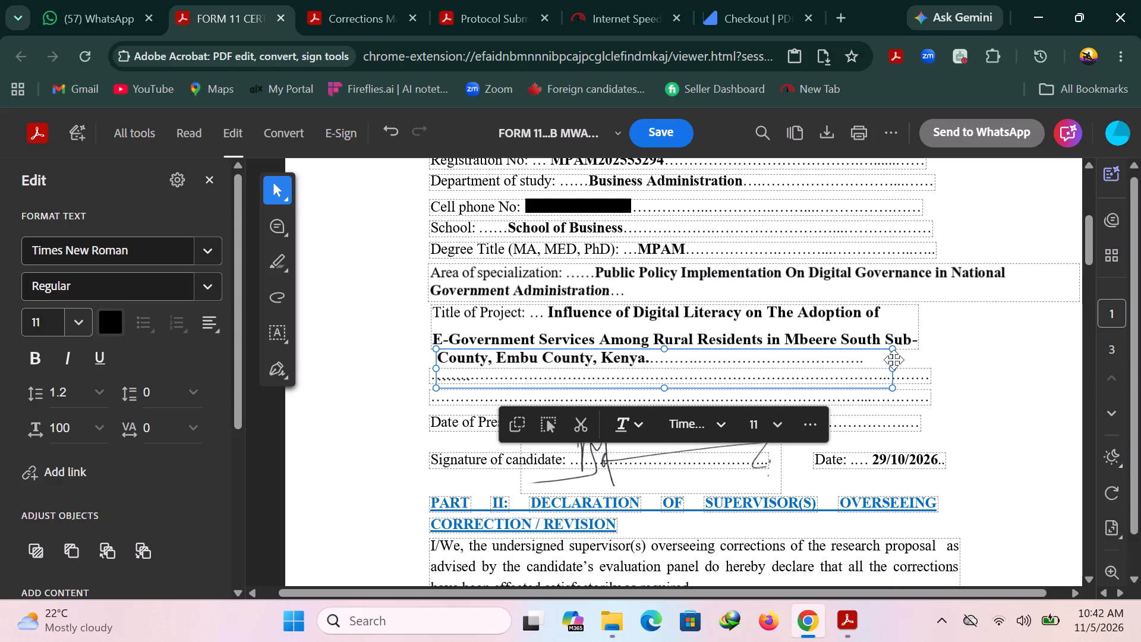
click(894, 360)
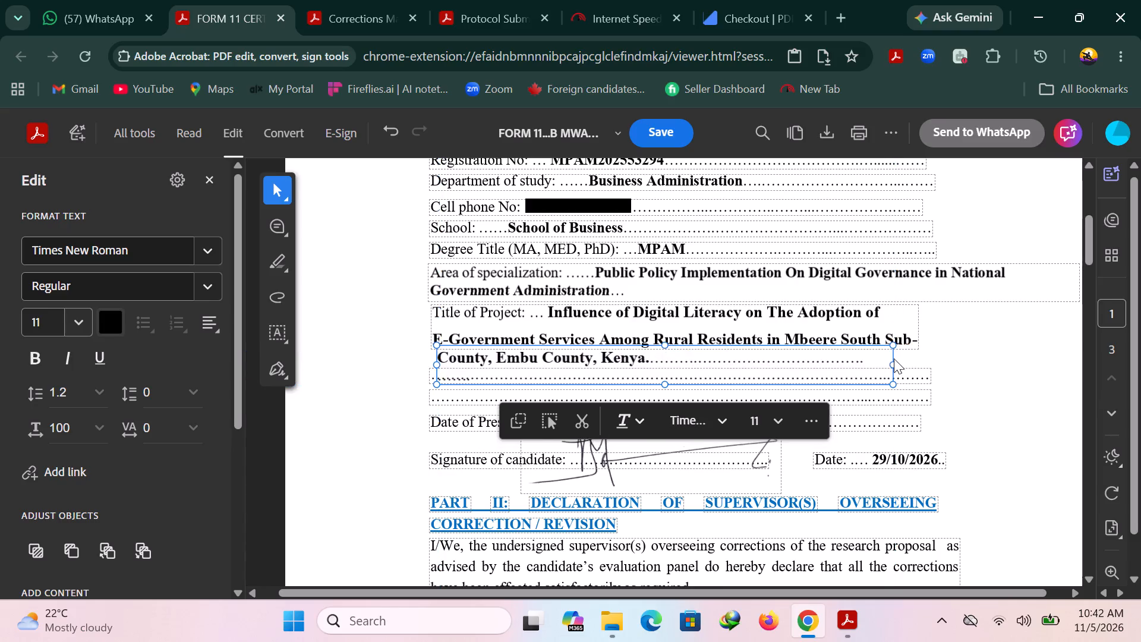
click(892, 362)
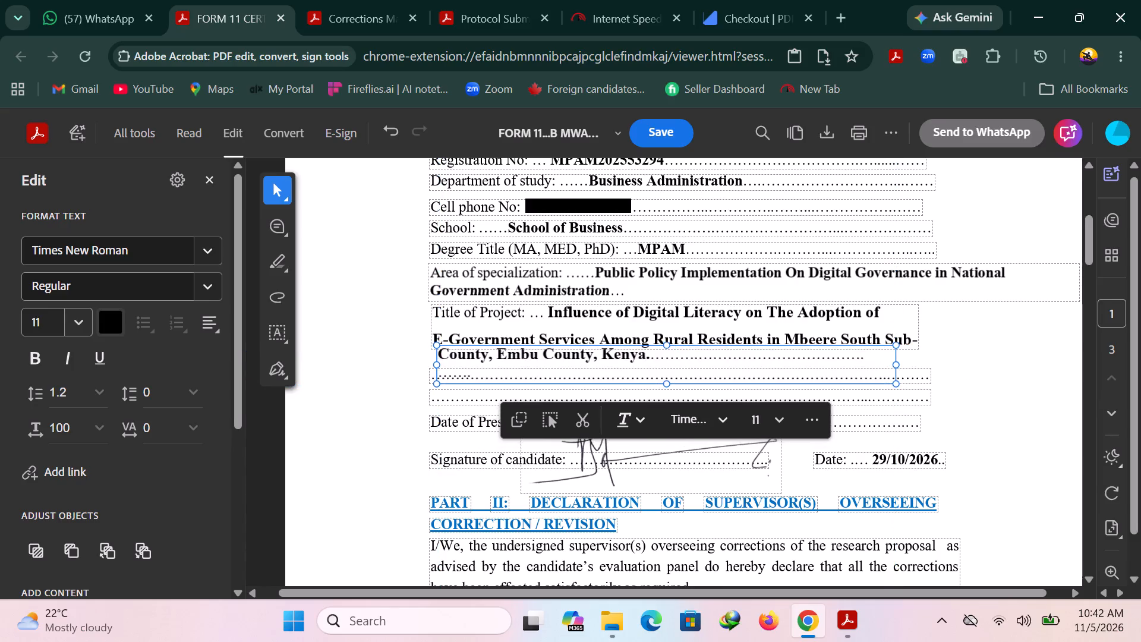
drag(894, 364, 898, 364)
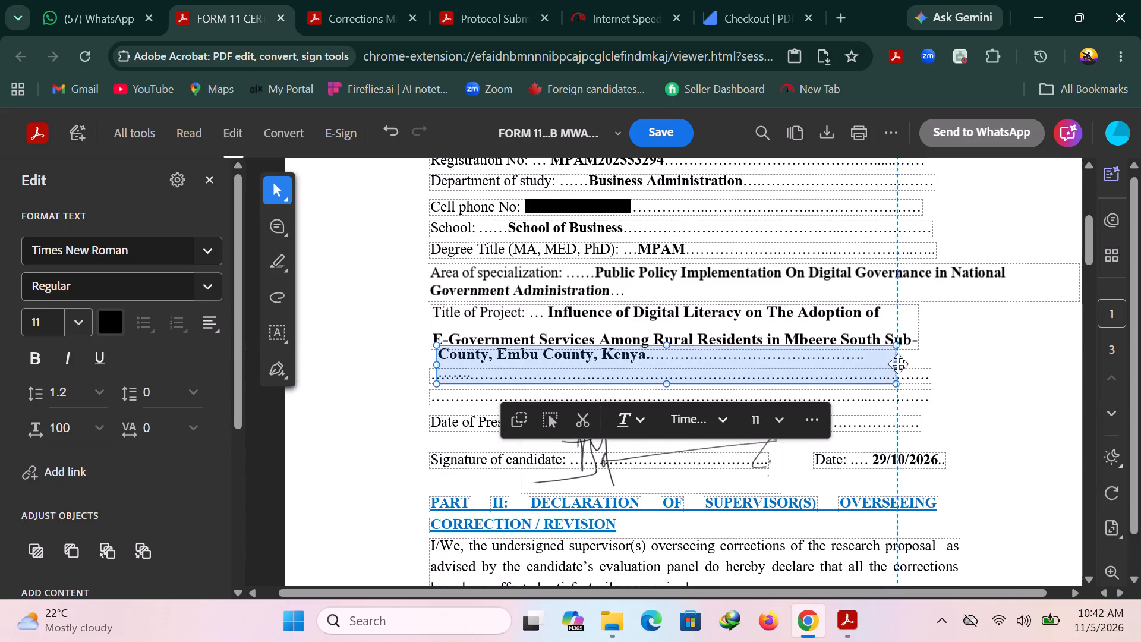
drag(898, 364, 904, 360)
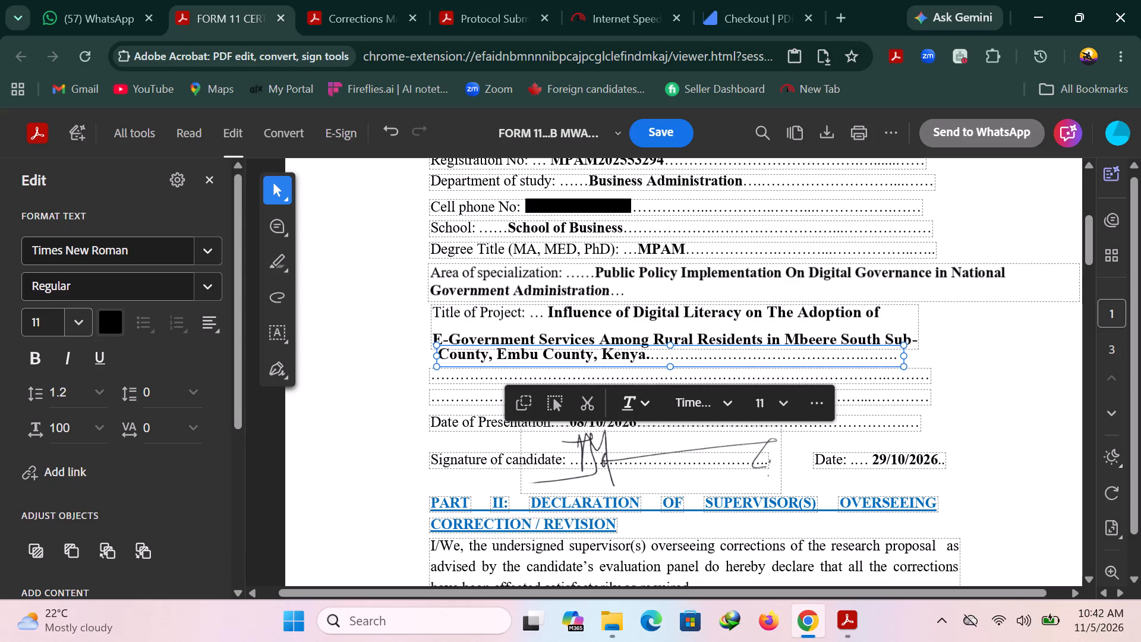
Bring the start of the "County, Embu County, Kenya." text block outward to align with the title lines above.
drag(437, 357, 431, 357)
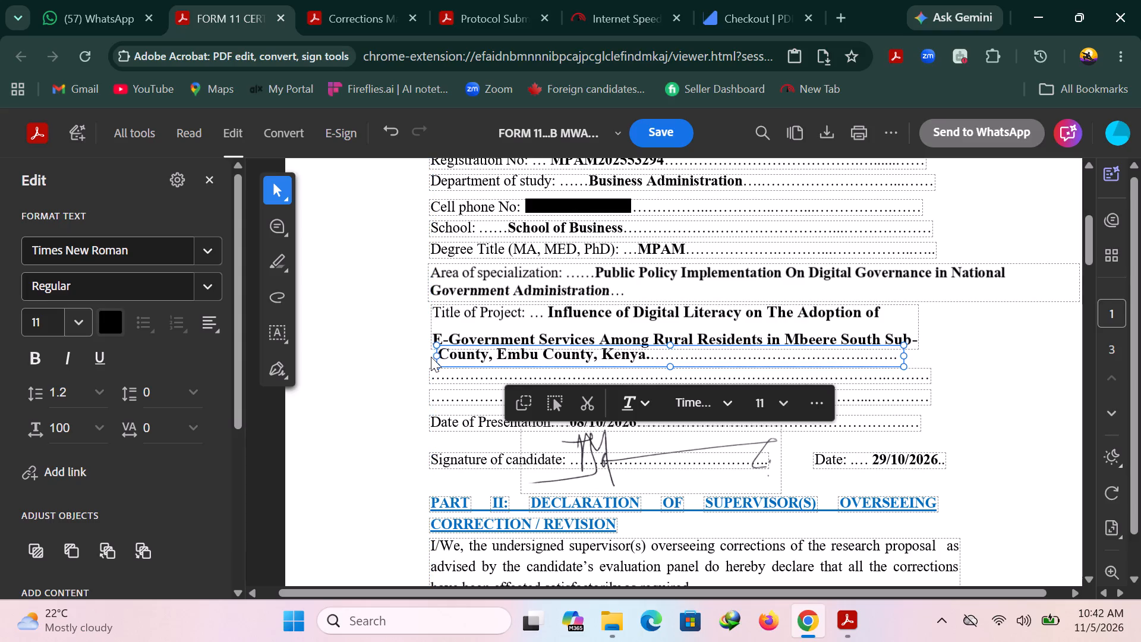
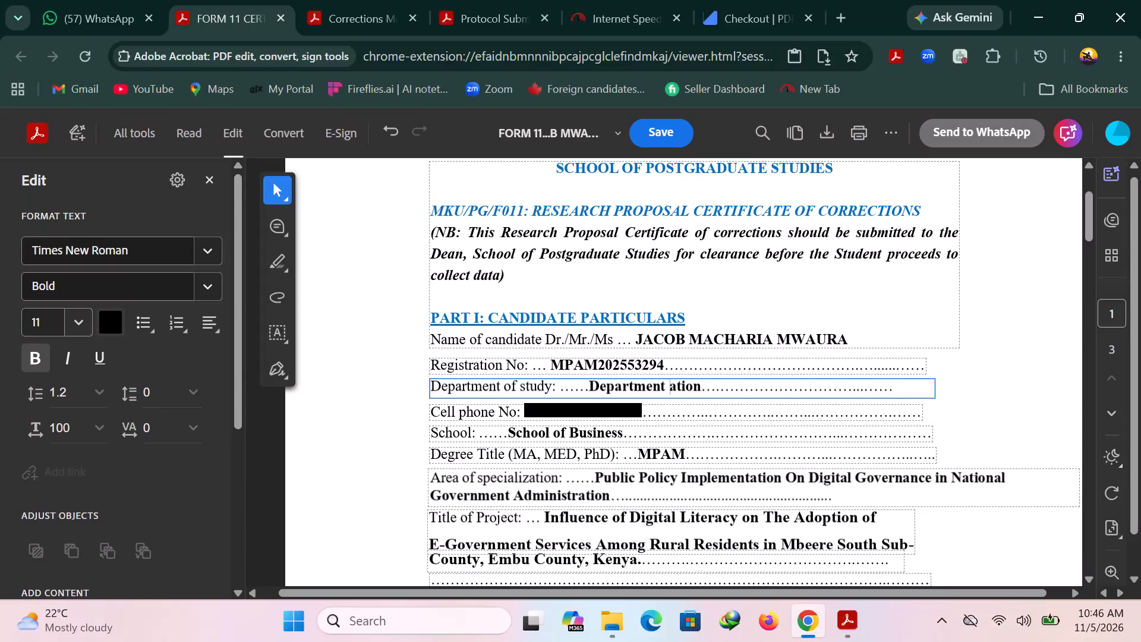
Replace the remaining old text in the Department of study entry so it reads "Department of Management".
key(Delete)
key(Delete)
key(Delete)
key(Delete)
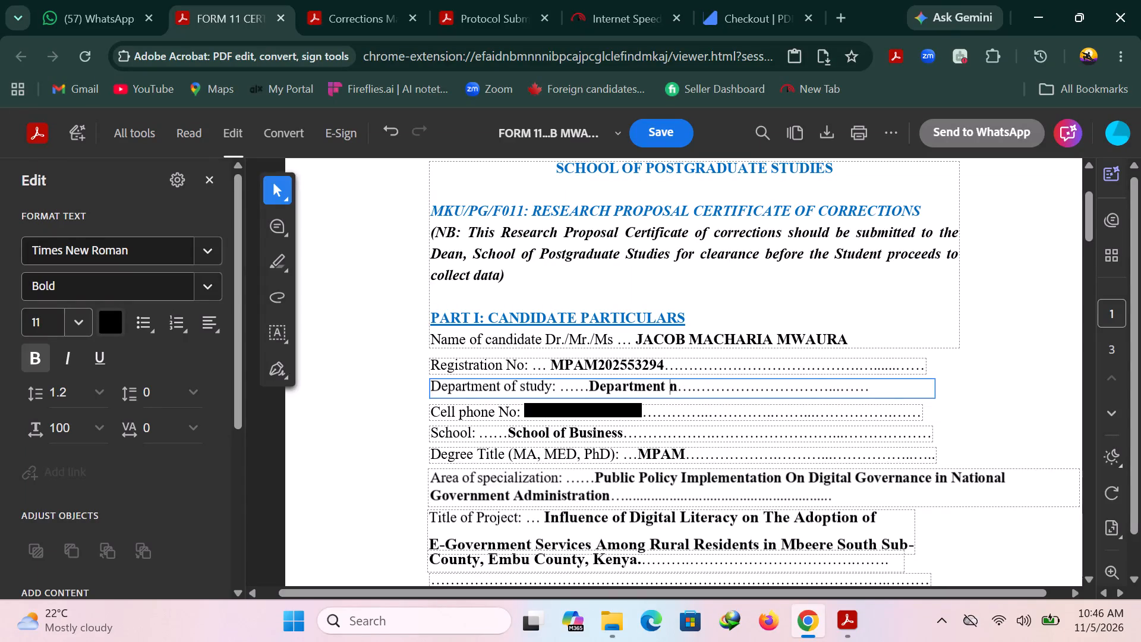
key(Delete)
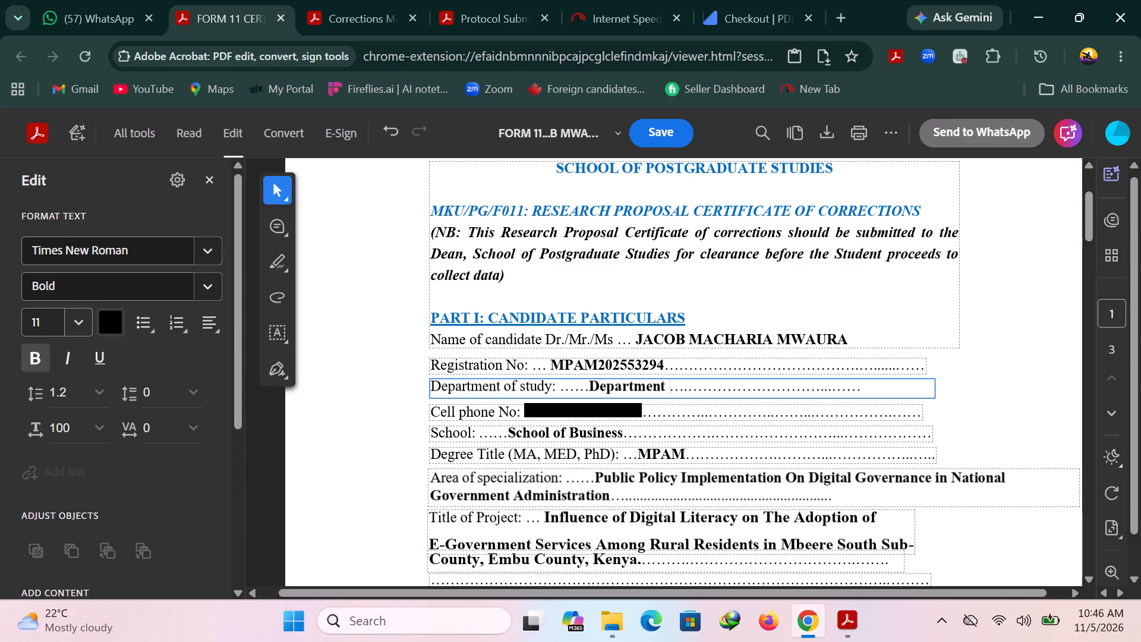
key(o)
key(f)
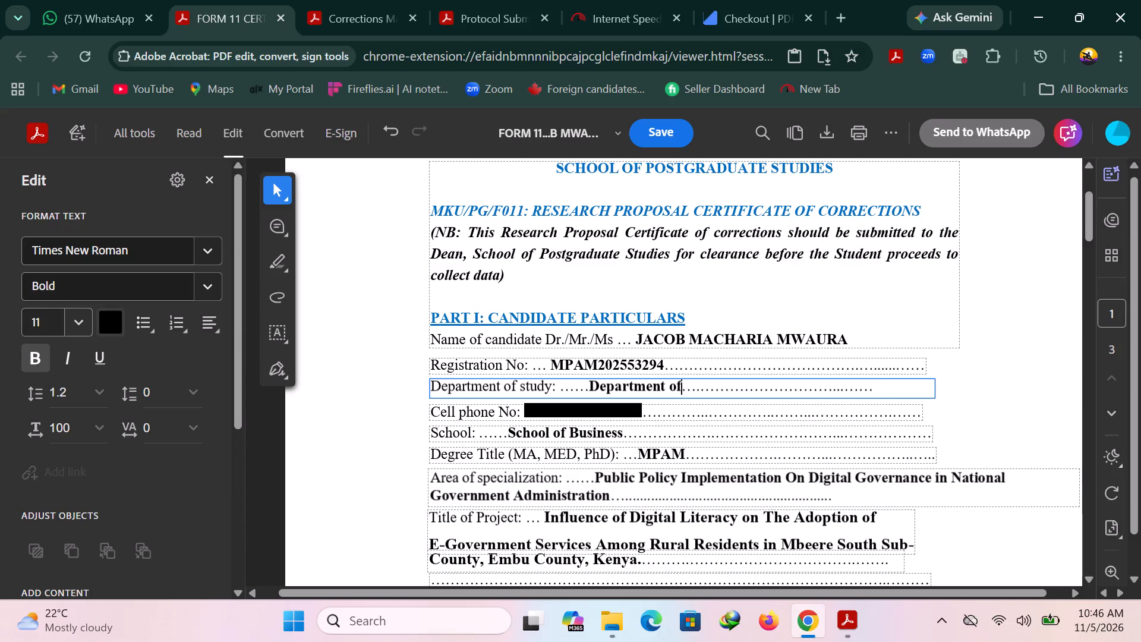
key(BackSpace)
key(BackSpace)
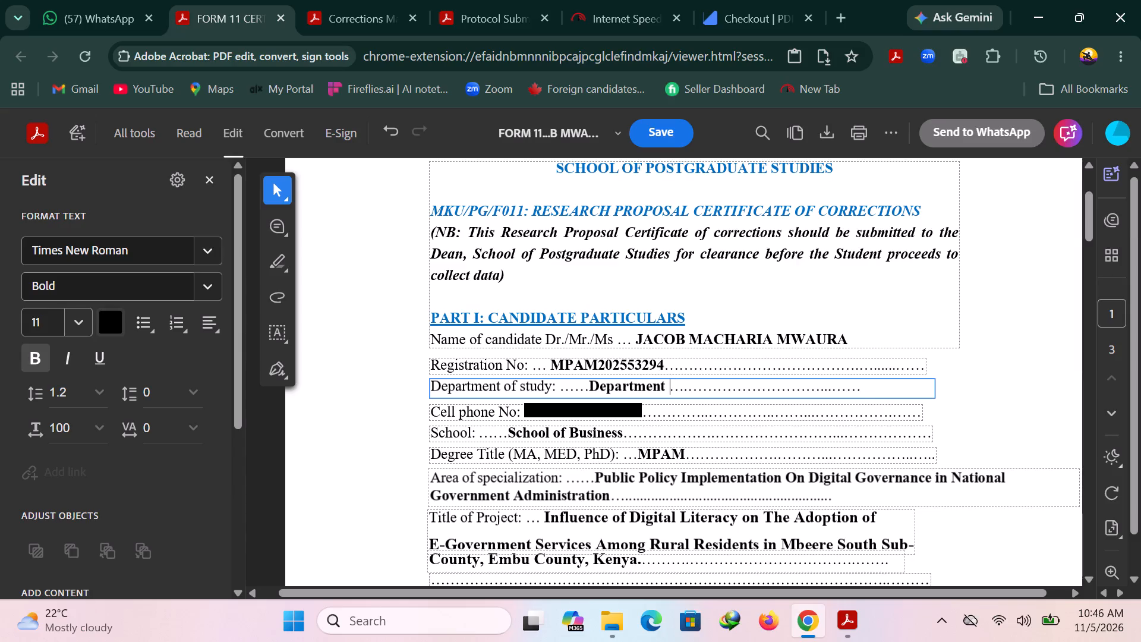
key(o)
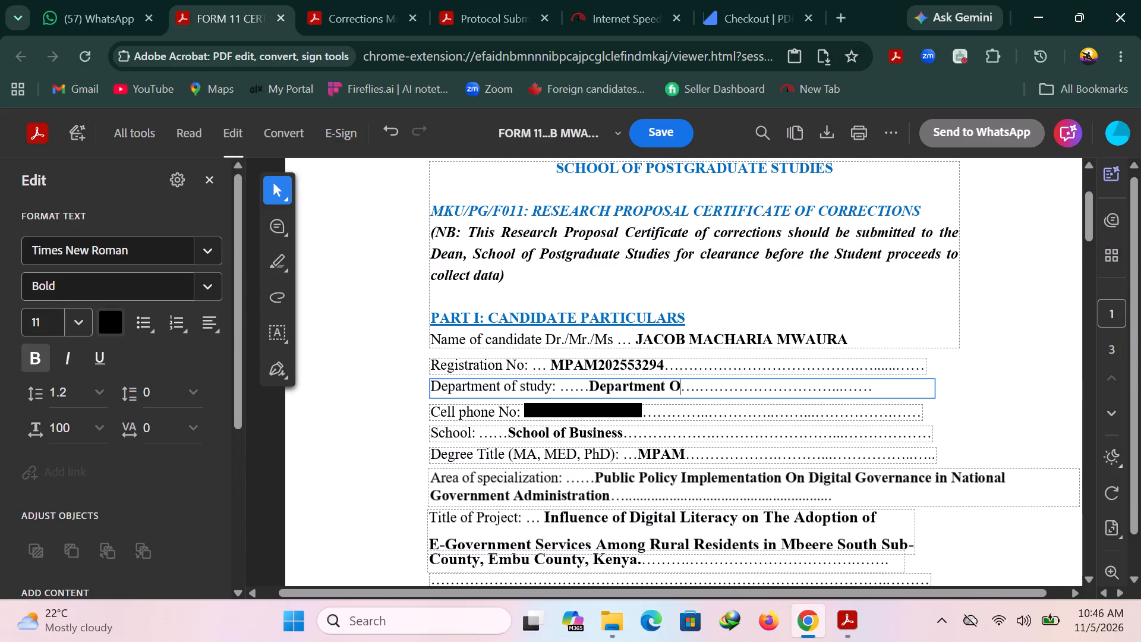
key(f)
key(BackSpace)
key(BackSpace)
key(o)
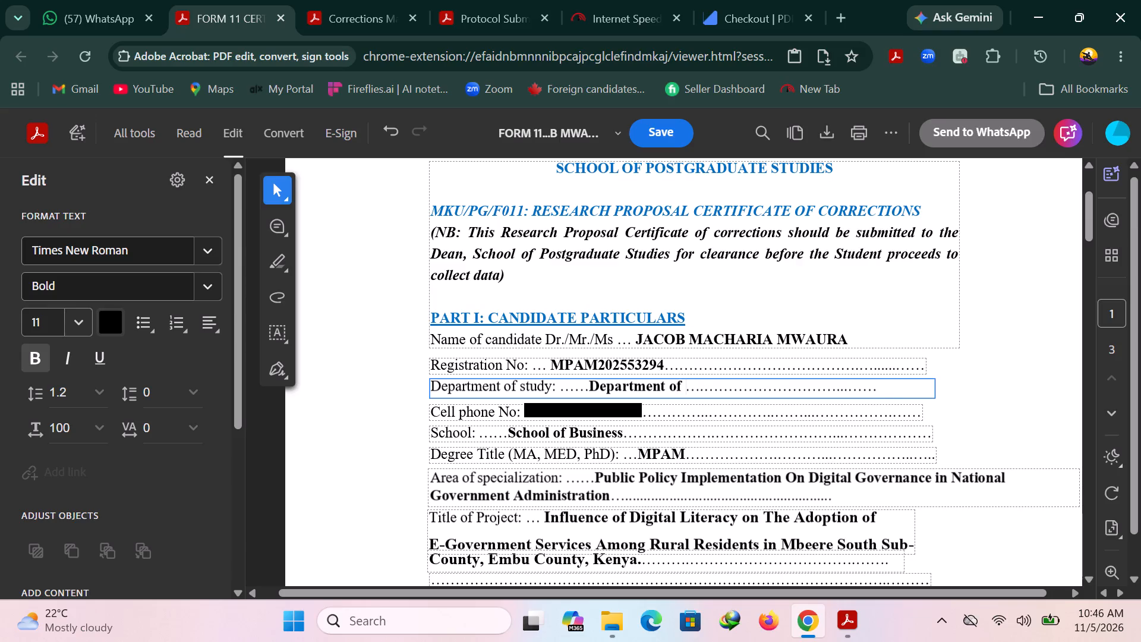
text(anagement)
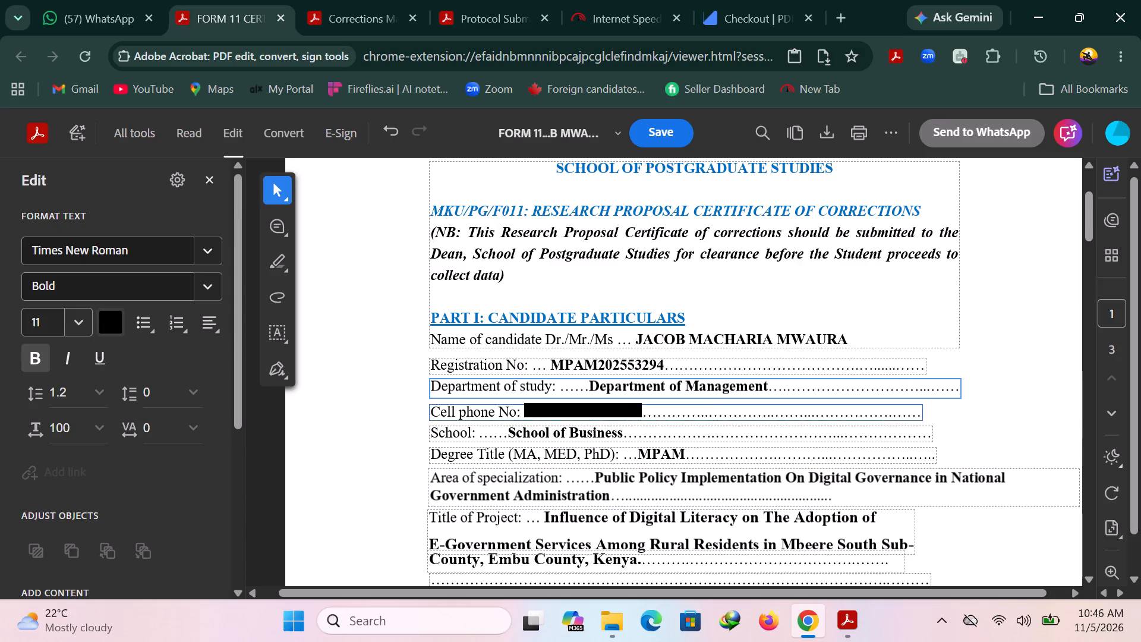
click(700, 414)
Review all three pages of Form 11, from the candidate particulars through the supervisor declaration to the Dean's section.
scroll(695, 427, down, 2)
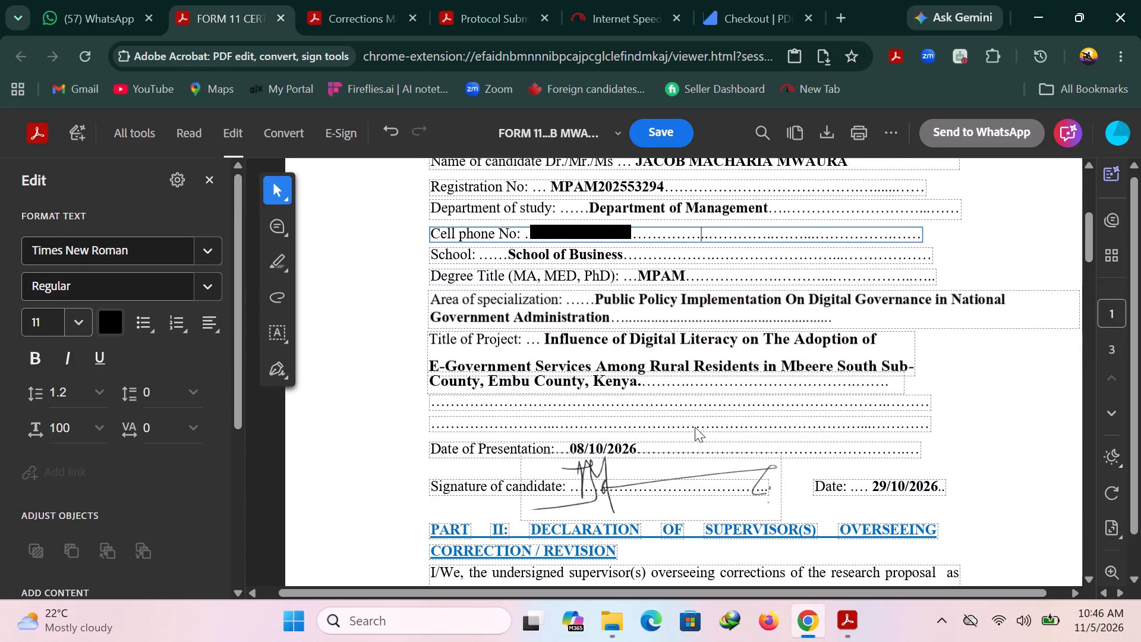
scroll(694, 424, down, 2)
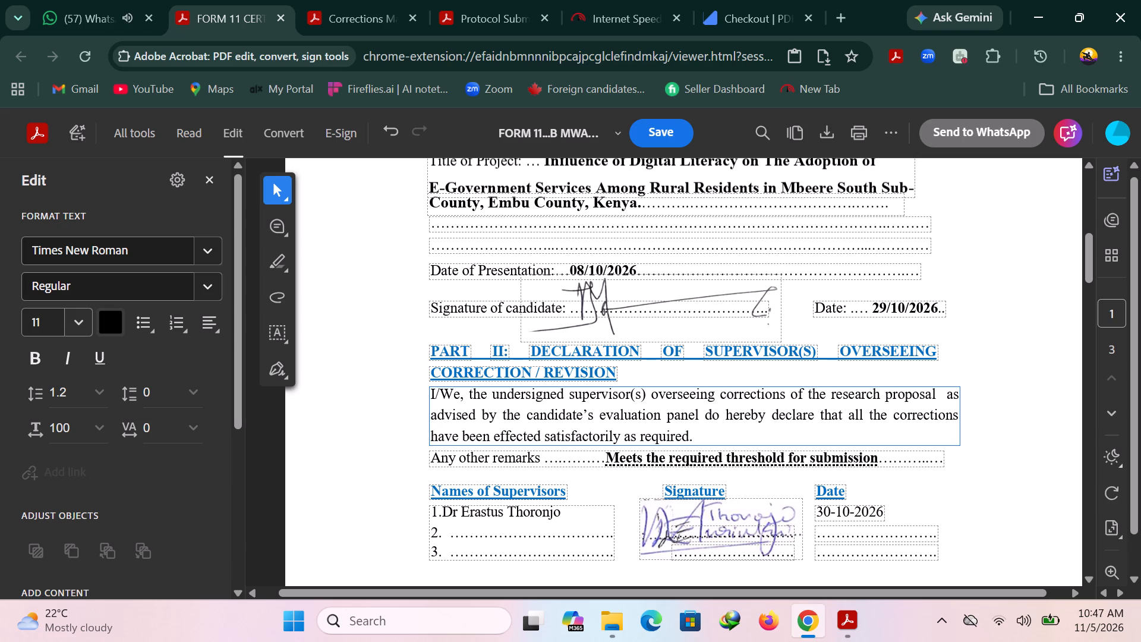
scroll(497, 291, up, 3)
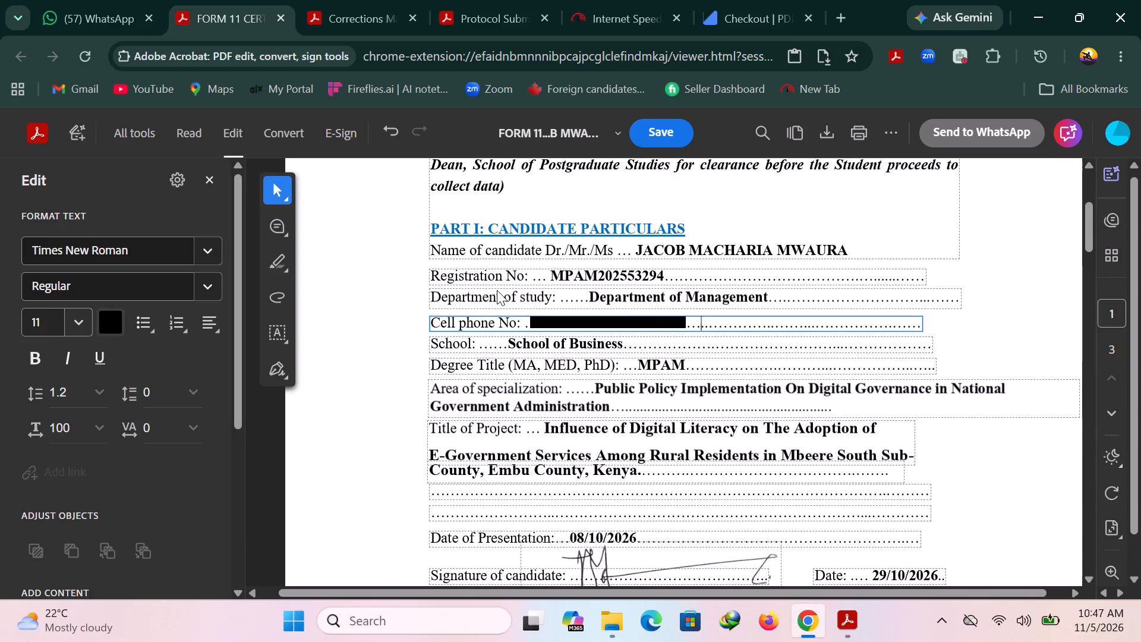
scroll(496, 289, up, 4)
scroll(496, 288, down, 1)
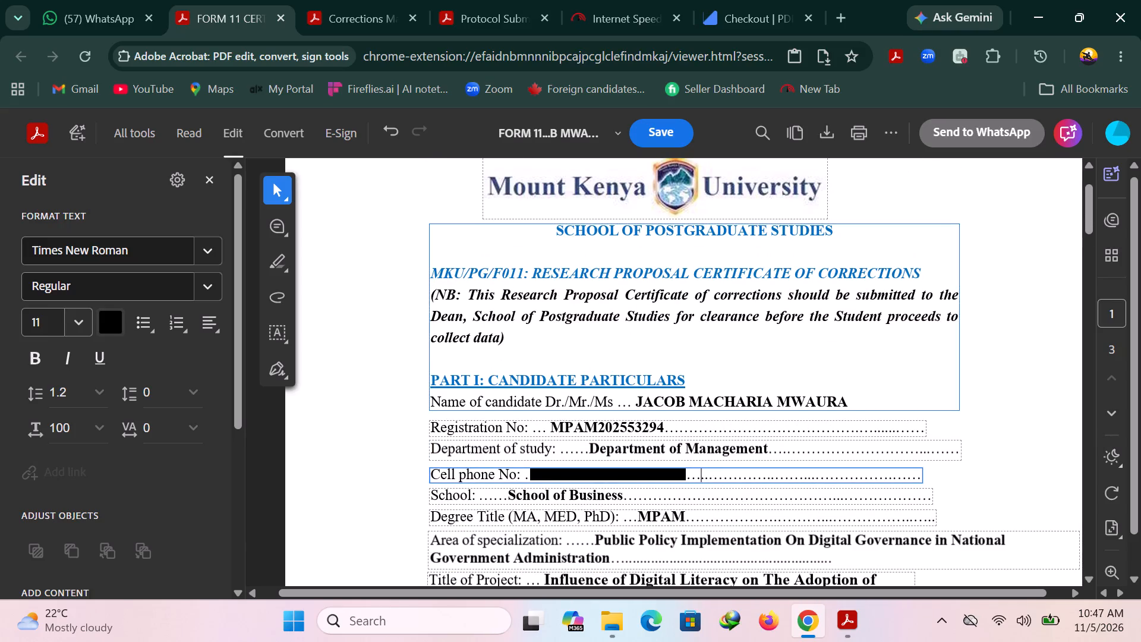
scroll(565, 360, down, 4)
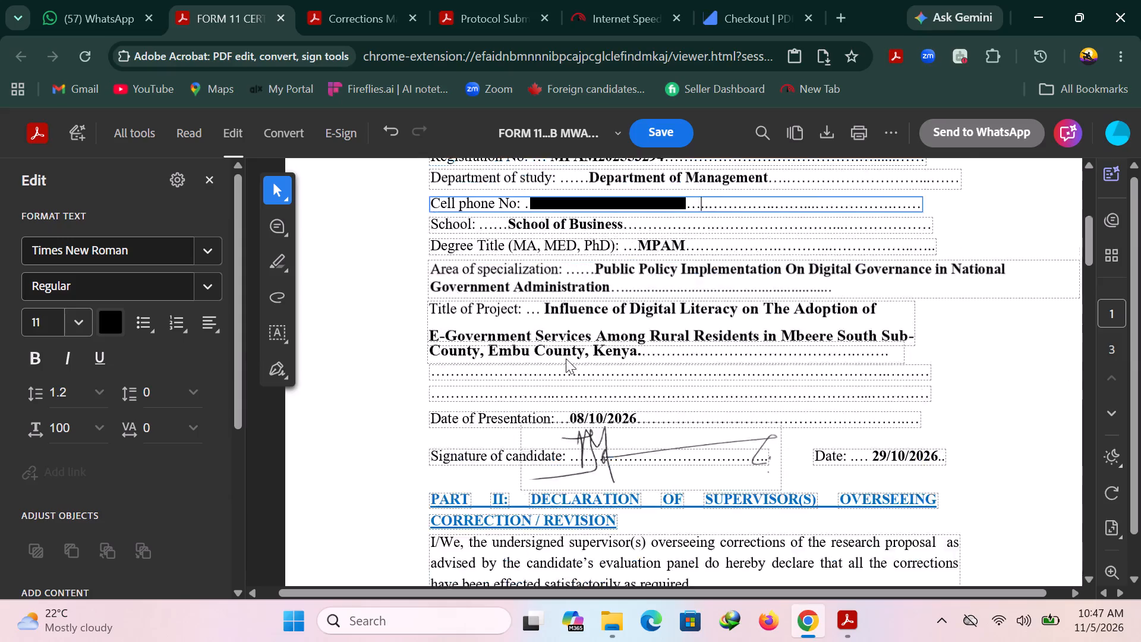
scroll(566, 358, down, 4)
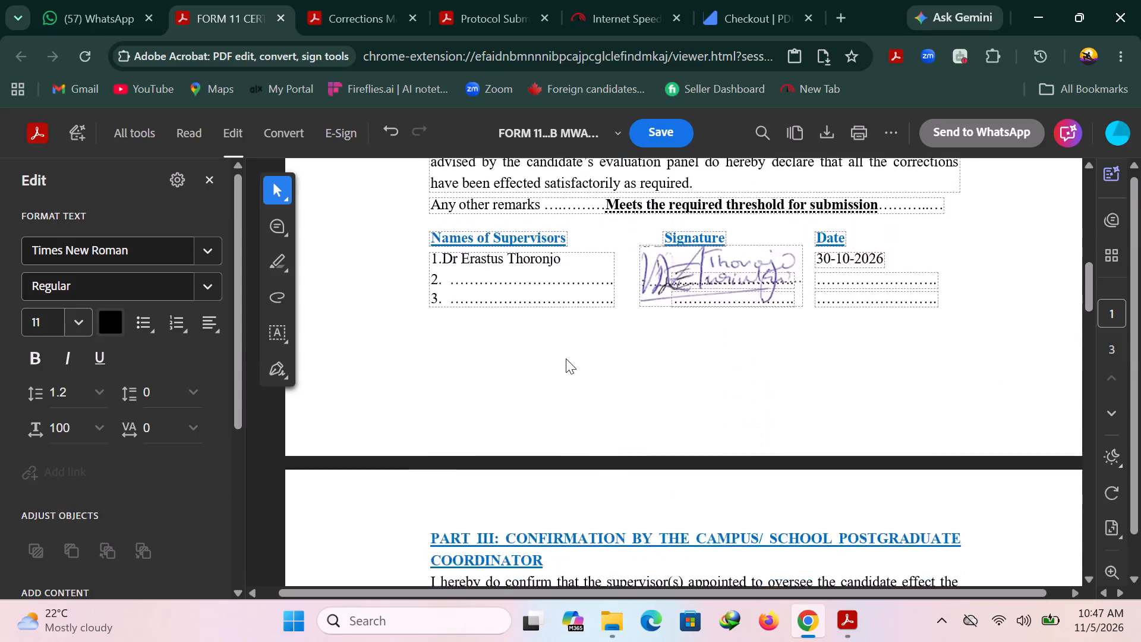
scroll(566, 358, down, 13)
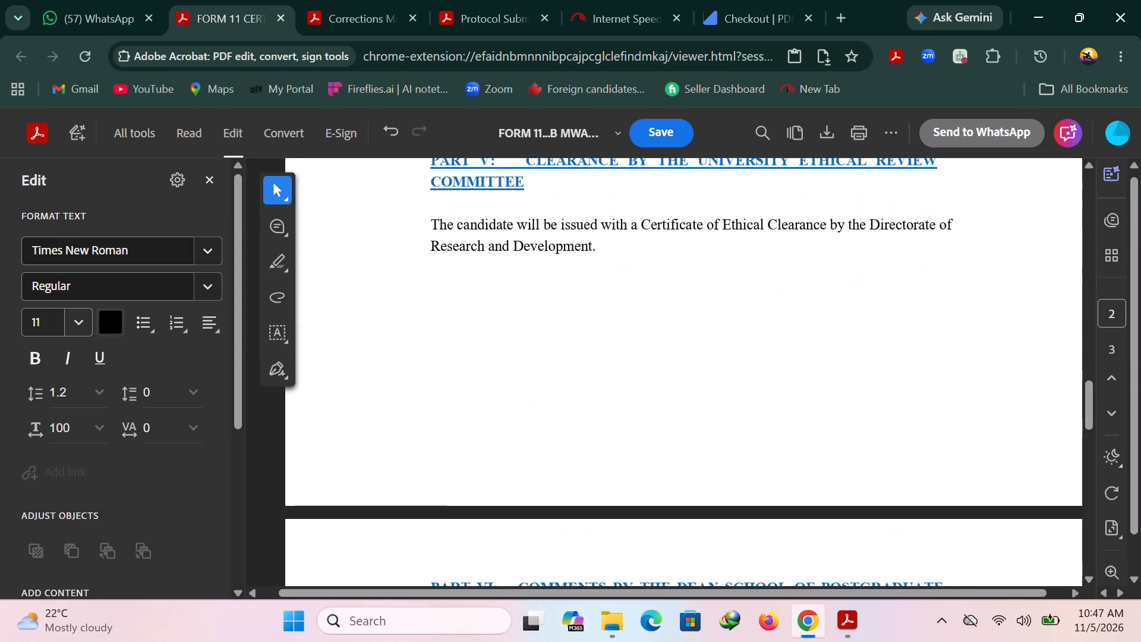
scroll(566, 357, down, 10)
scroll(568, 355, up, 6)
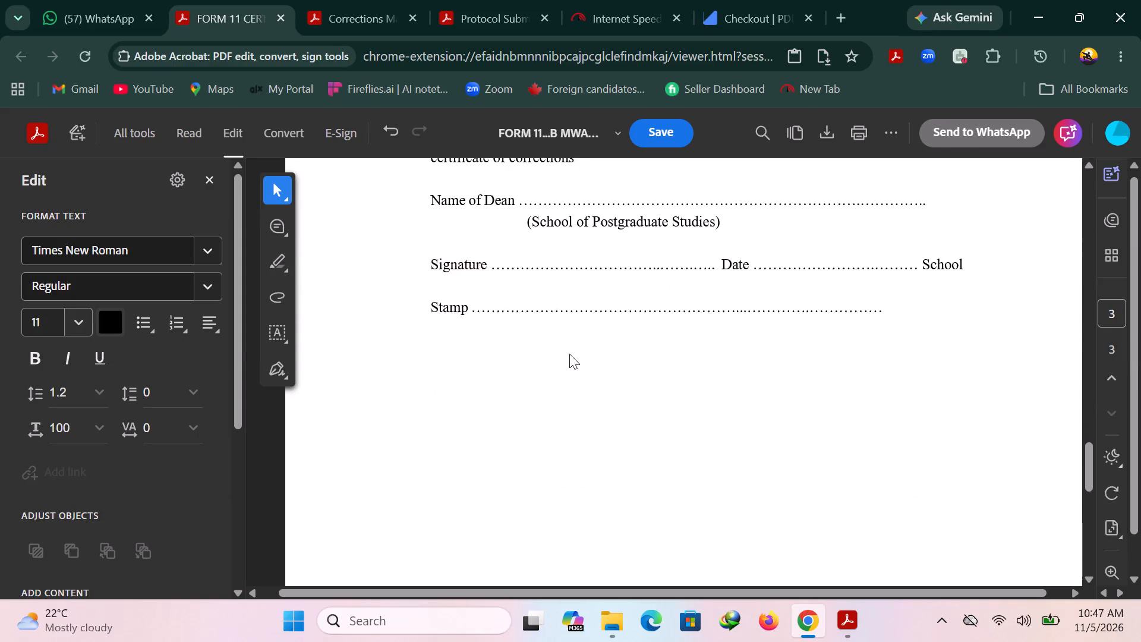
scroll(570, 354, up, 19)
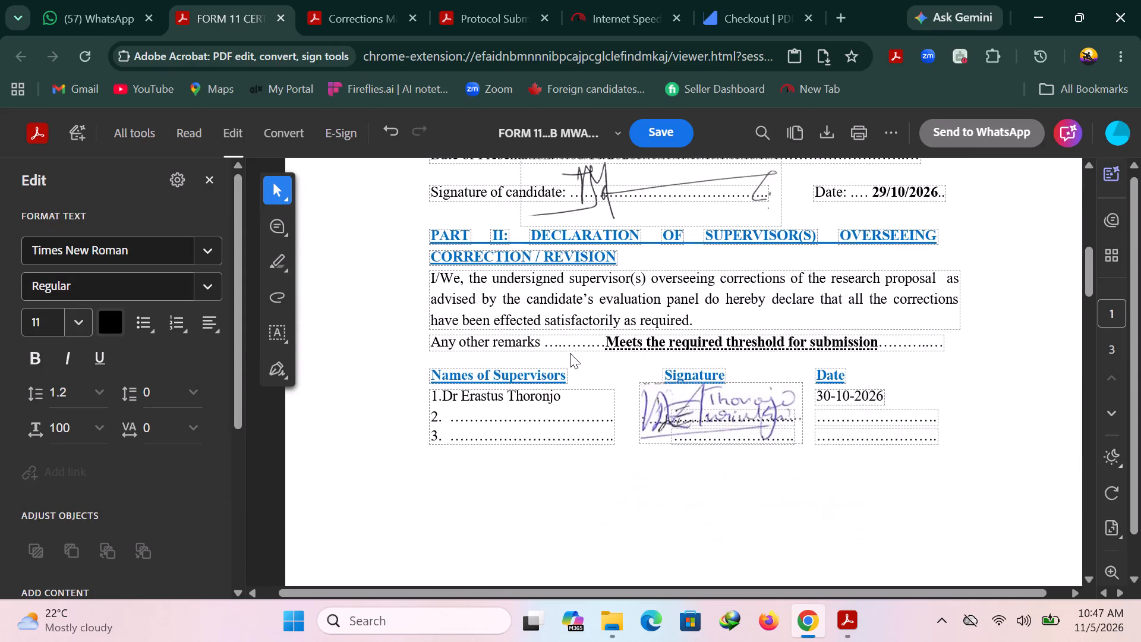
scroll(570, 353, up, 4)
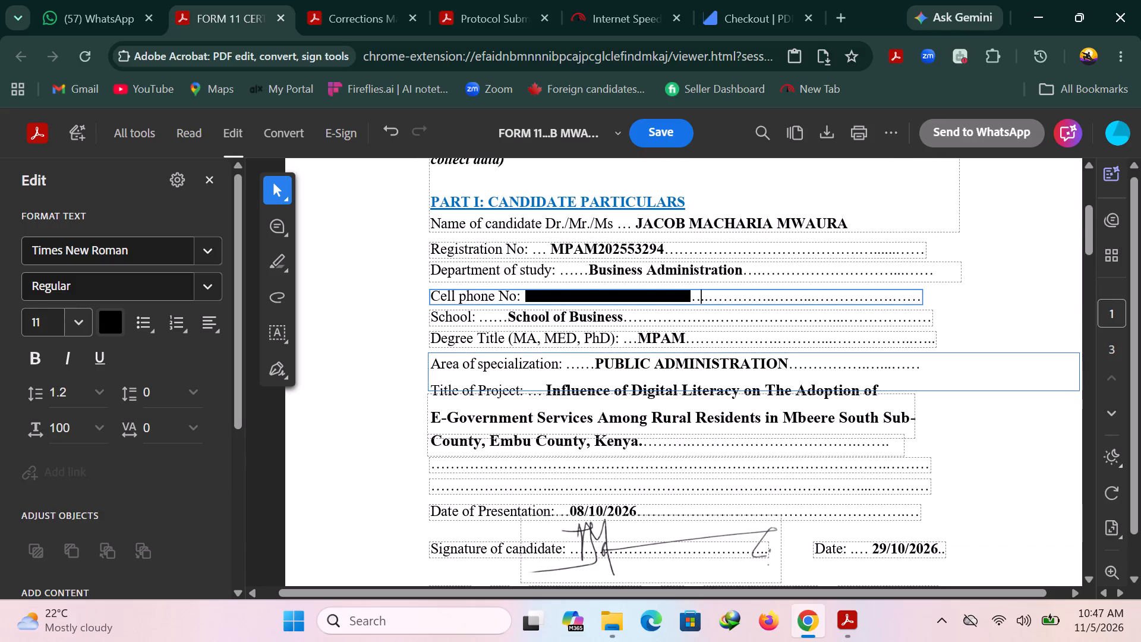
Recheck the Department of study, Area of specialization and Title of Project entries, and the supervisor and coordinator sections.
scroll(795, 379, up, 4)
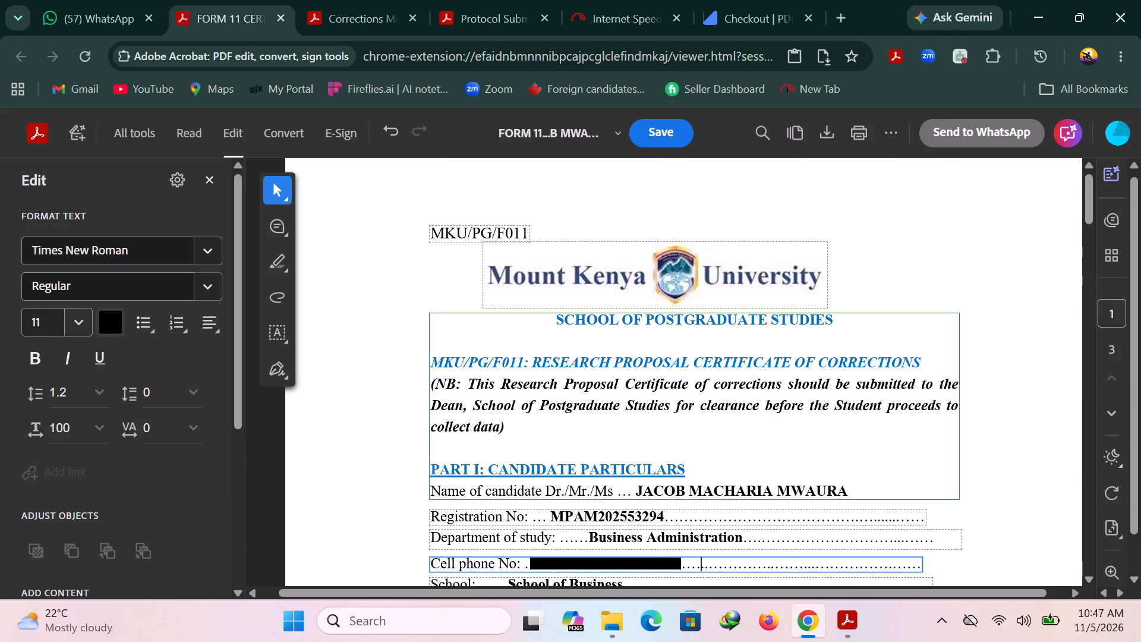
scroll(794, 375, up, 2)
scroll(794, 375, down, 1)
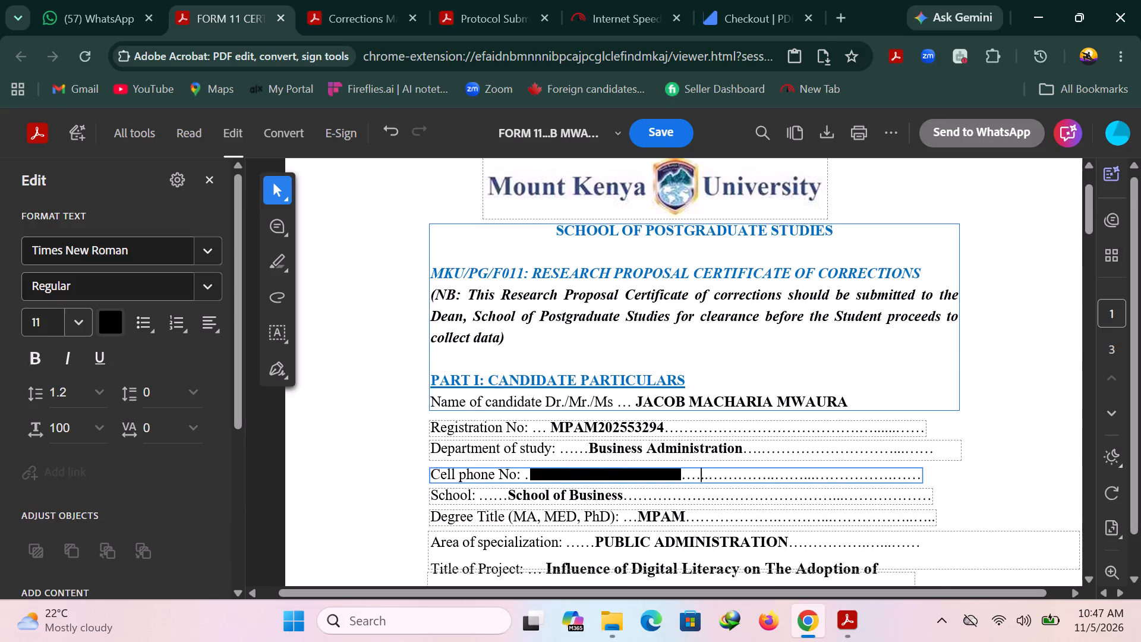
scroll(828, 366, down, 1)
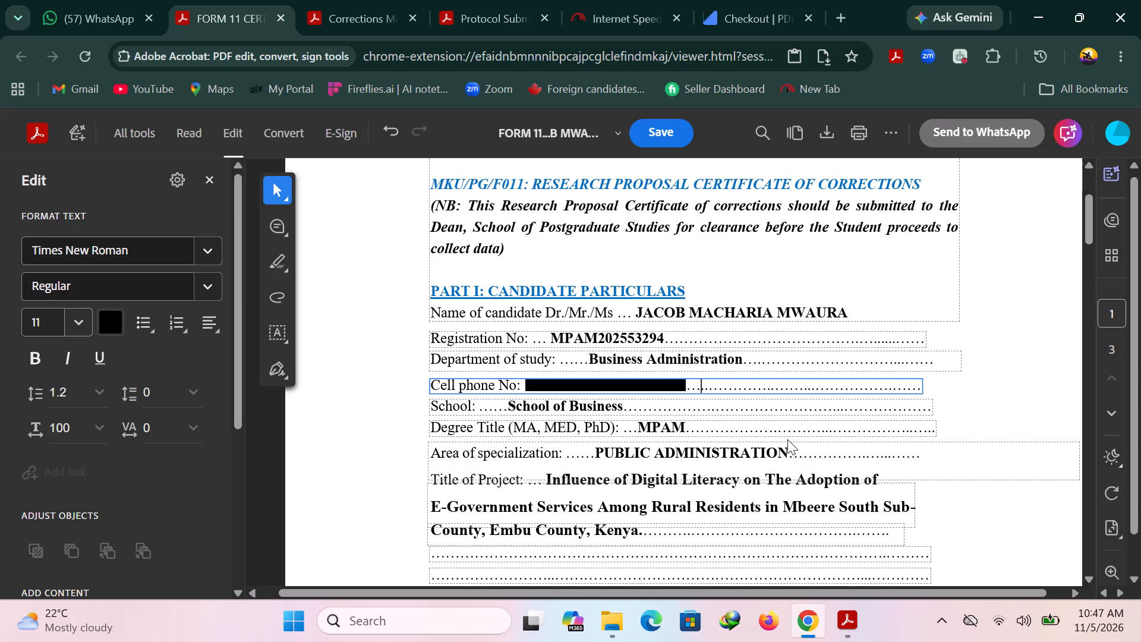
scroll(765, 460, down, 6)
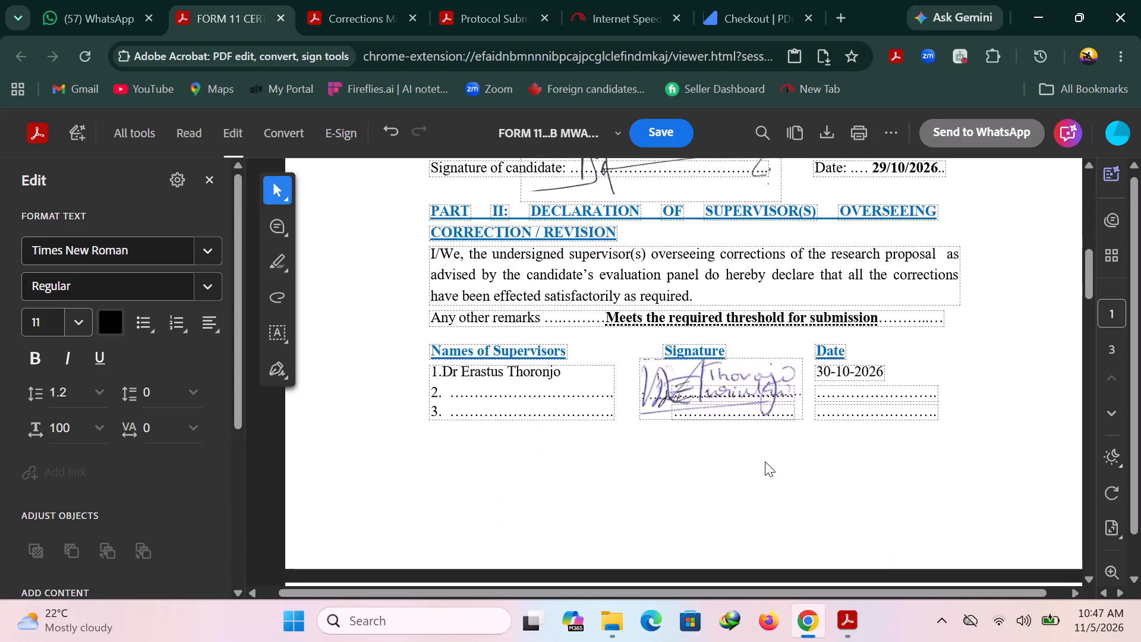
scroll(766, 460, down, 10)
scroll(766, 459, up, 7)
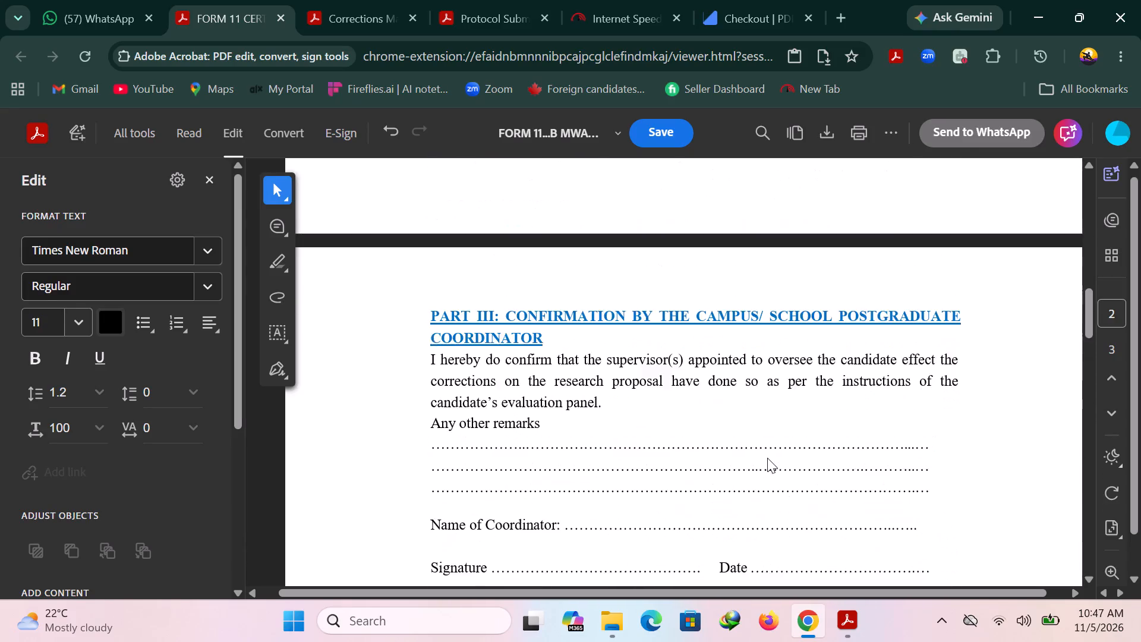
scroll(767, 458, up, 17)
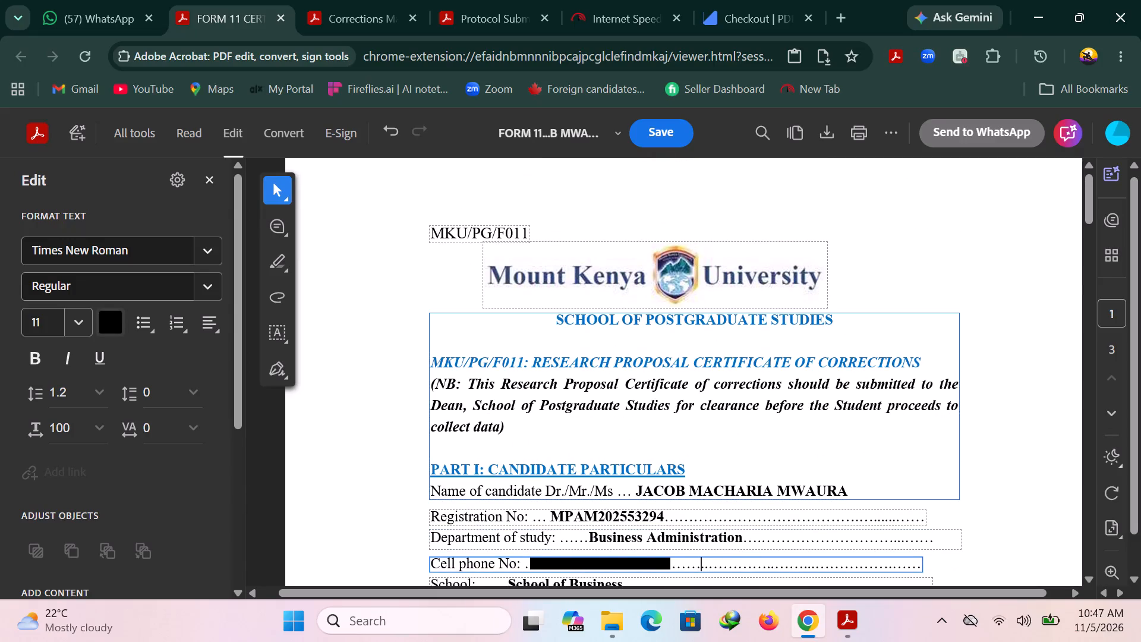
scroll(769, 449, down, 2)
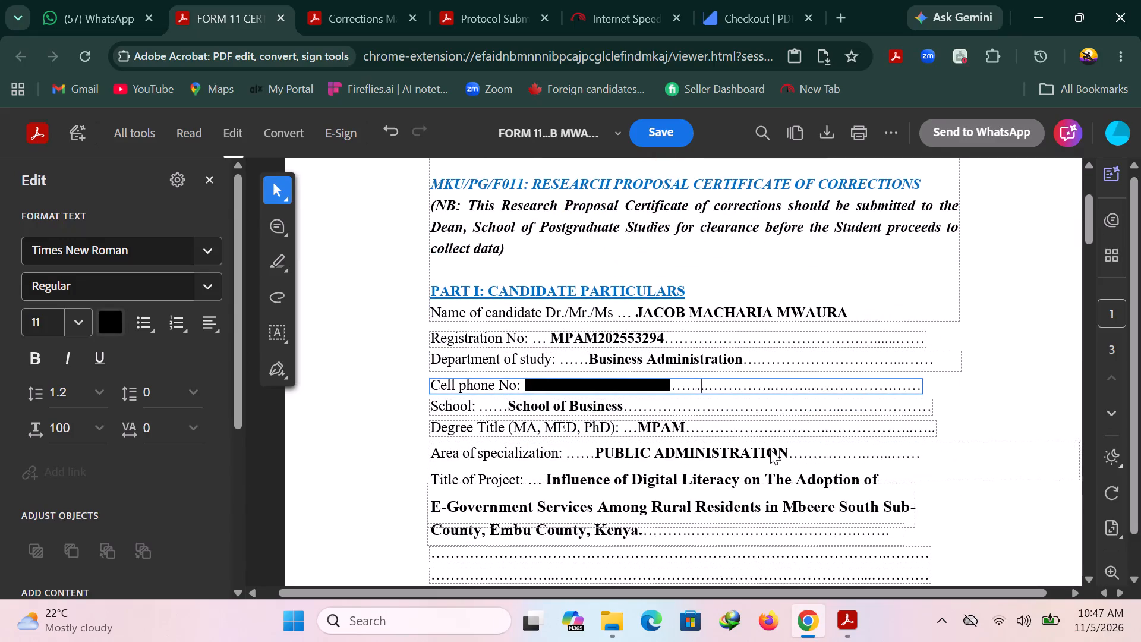
Reopen the Area of specialization text and re-enter the capital P of "Policy" in "Public Policy Implementation On Digital Governance in National Government Administration".
click(1002, 398)
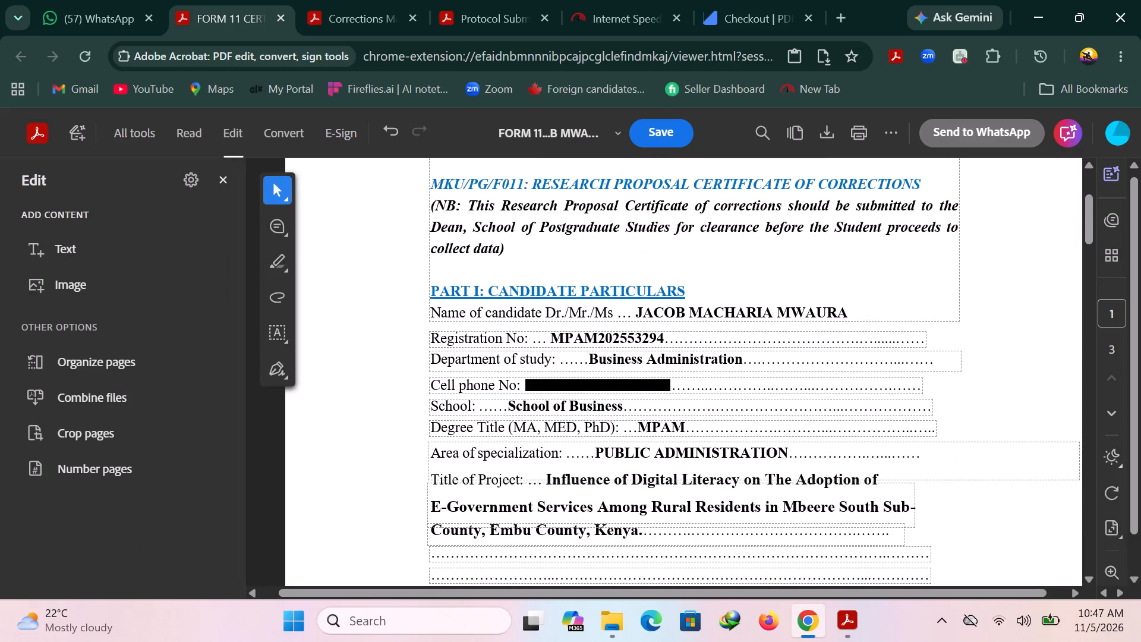
click(732, 462)
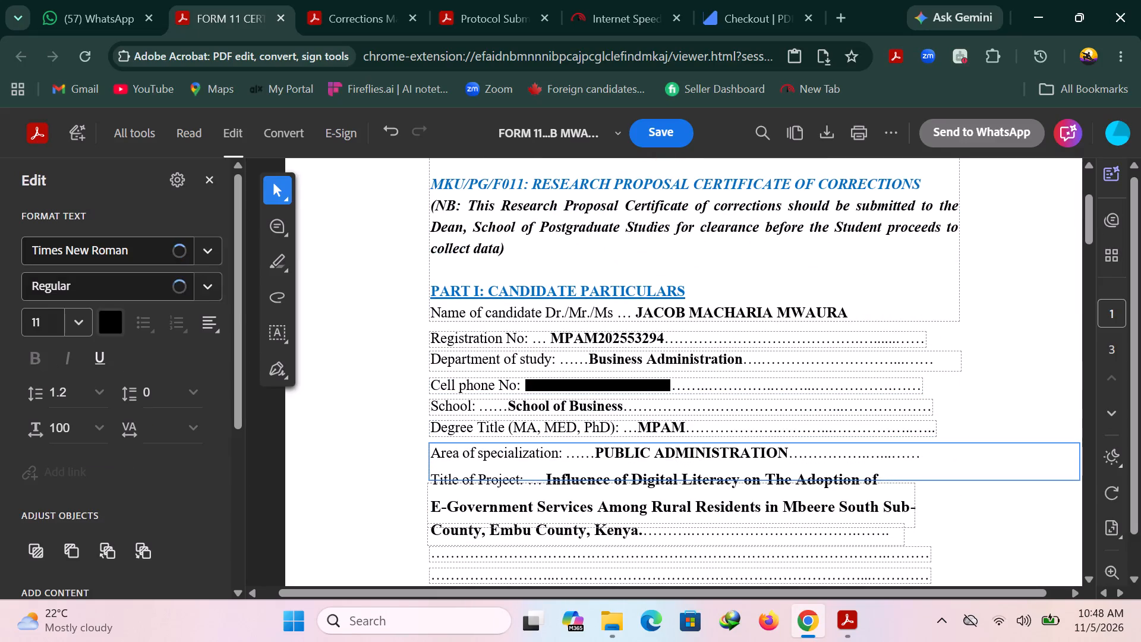
click(752, 452)
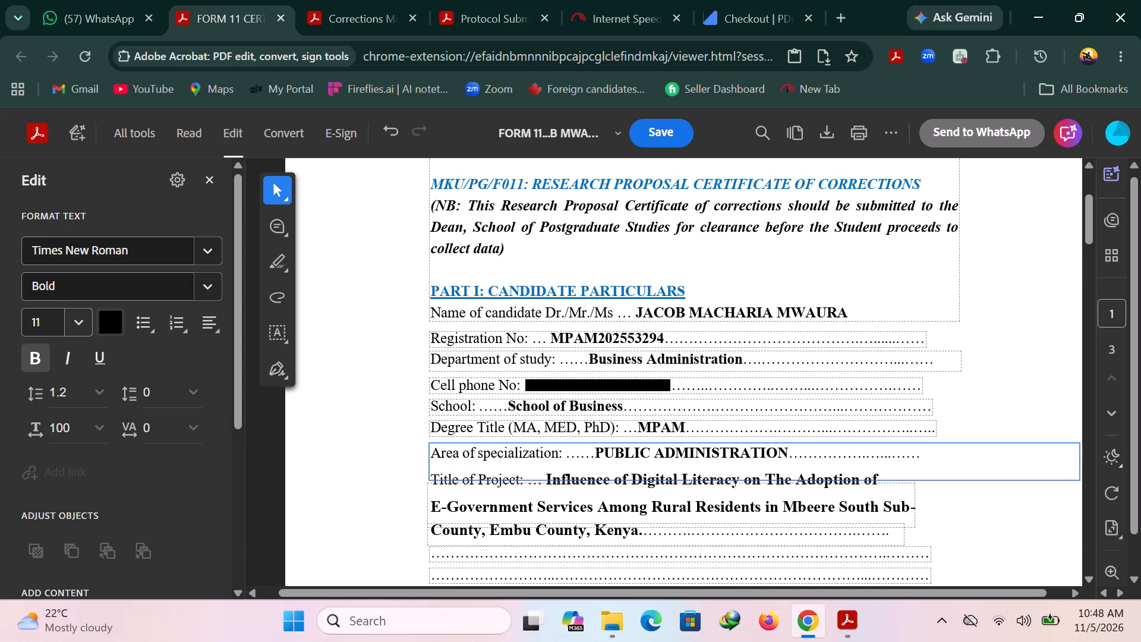
click(647, 452)
key(BackSpace)
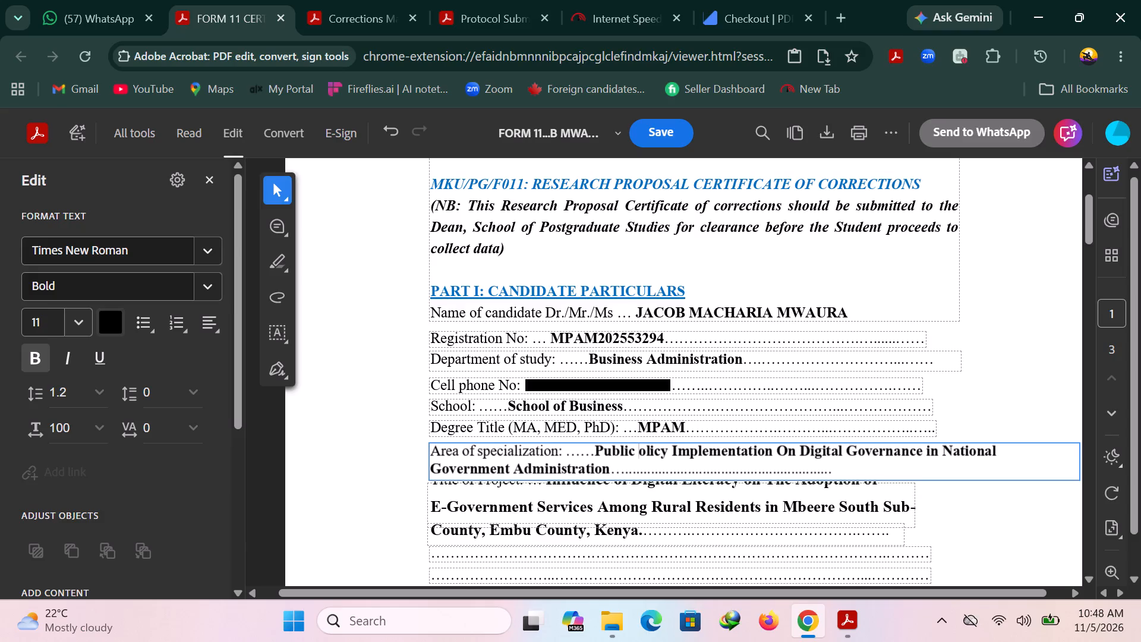
key(shift+p)
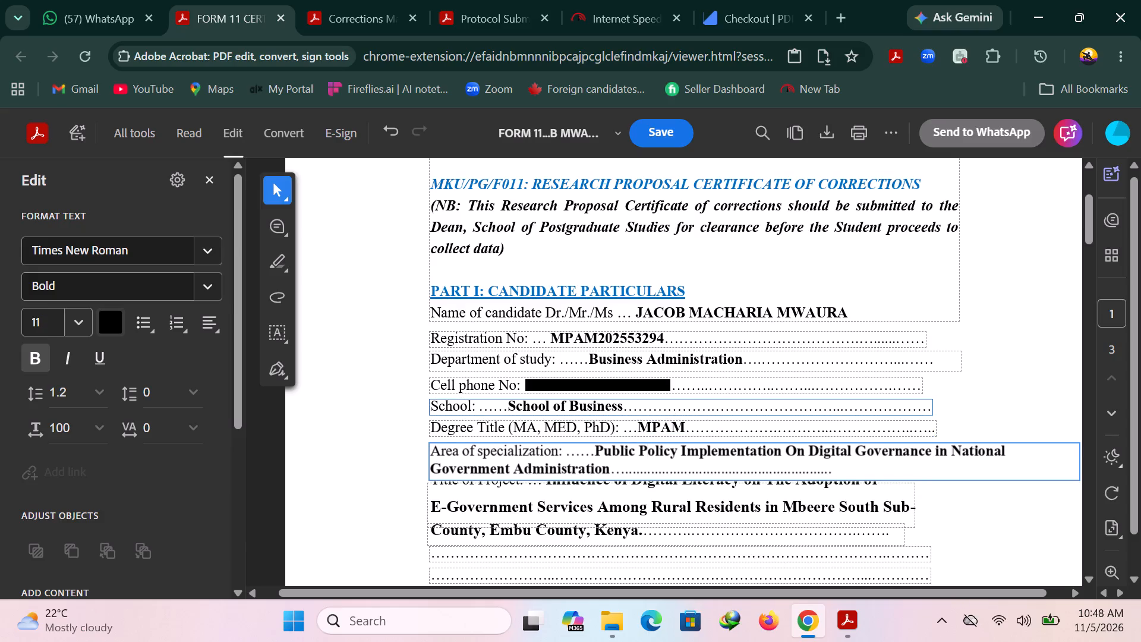
click(1049, 346)
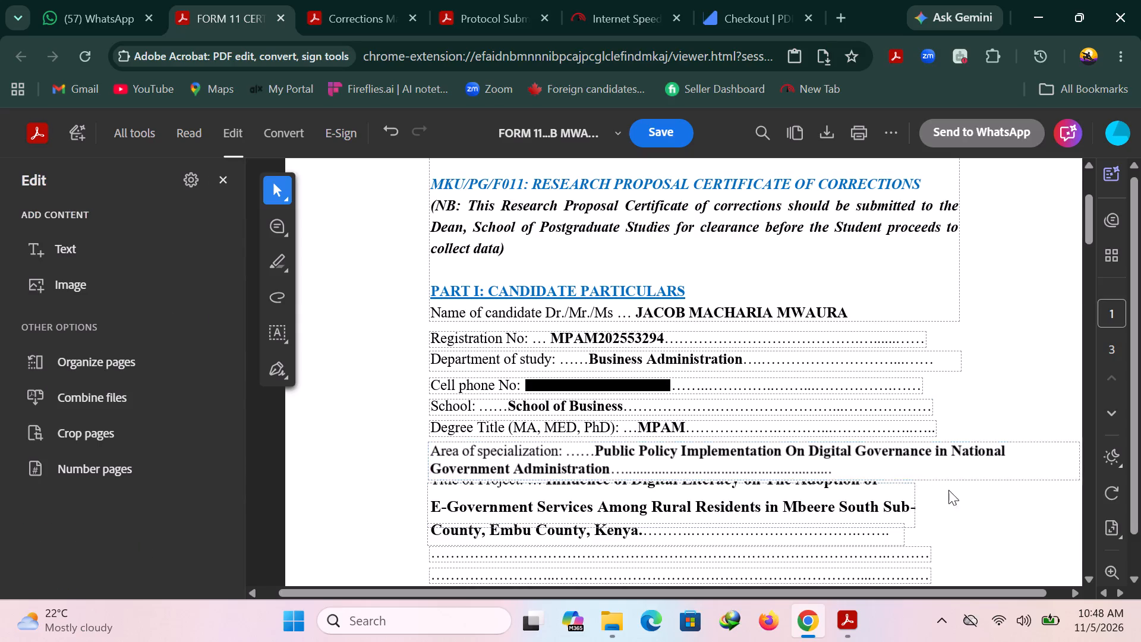
Move the numbered supervisor names list in Part II straight down into the blank space below the signature and date entries.
click(428, 501)
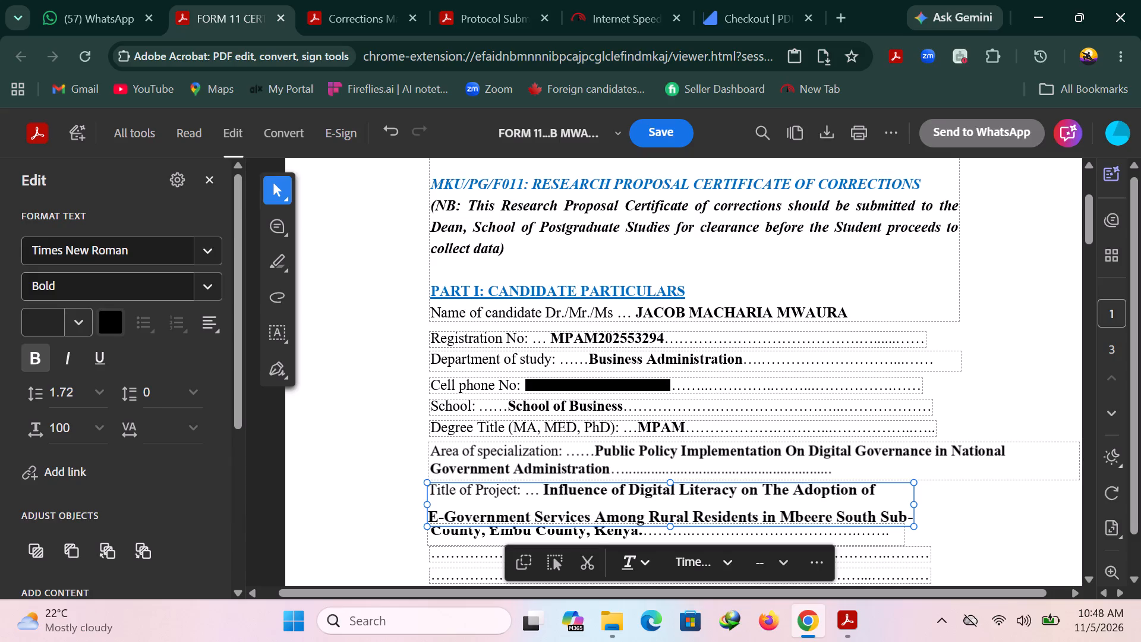
scroll(631, 472, down, 2)
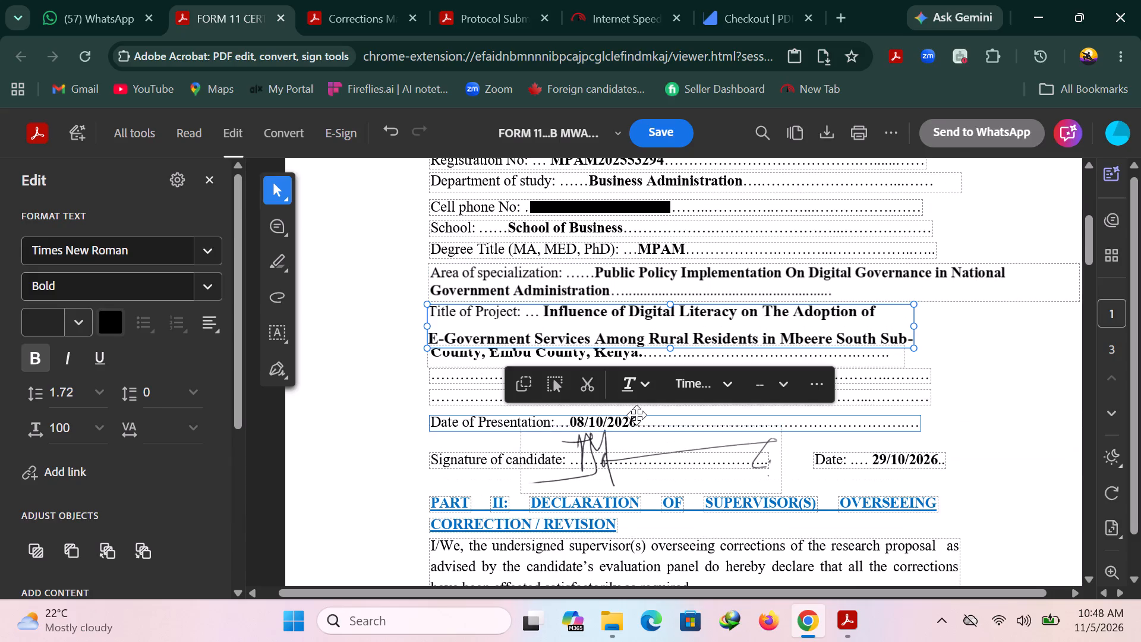
scroll(622, 429, down, 7)
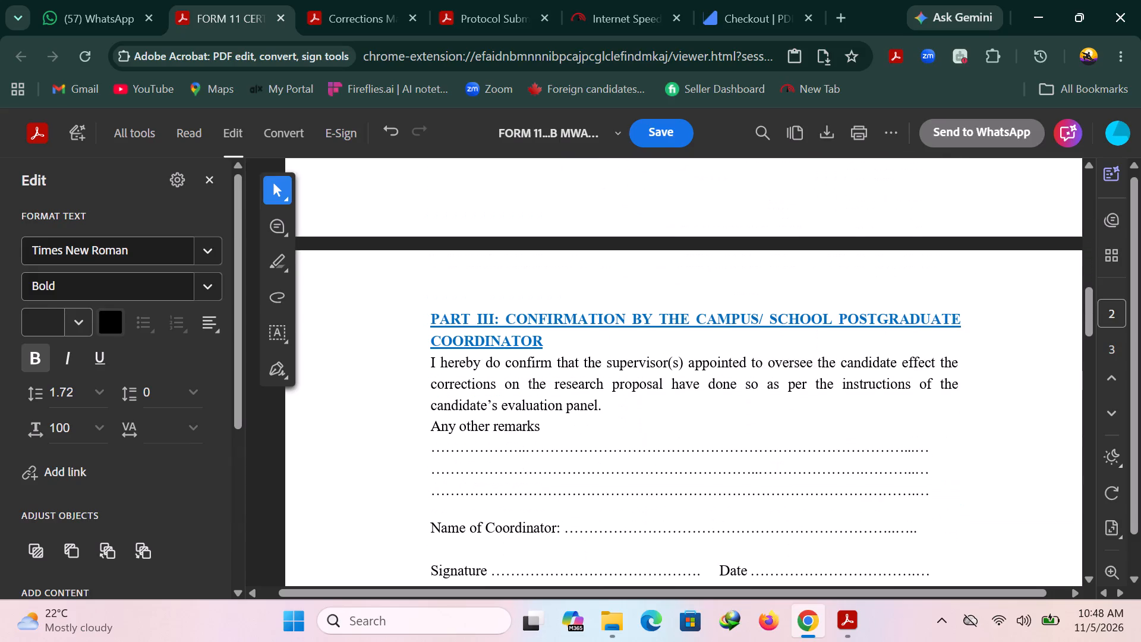
scroll(620, 427, up, 3)
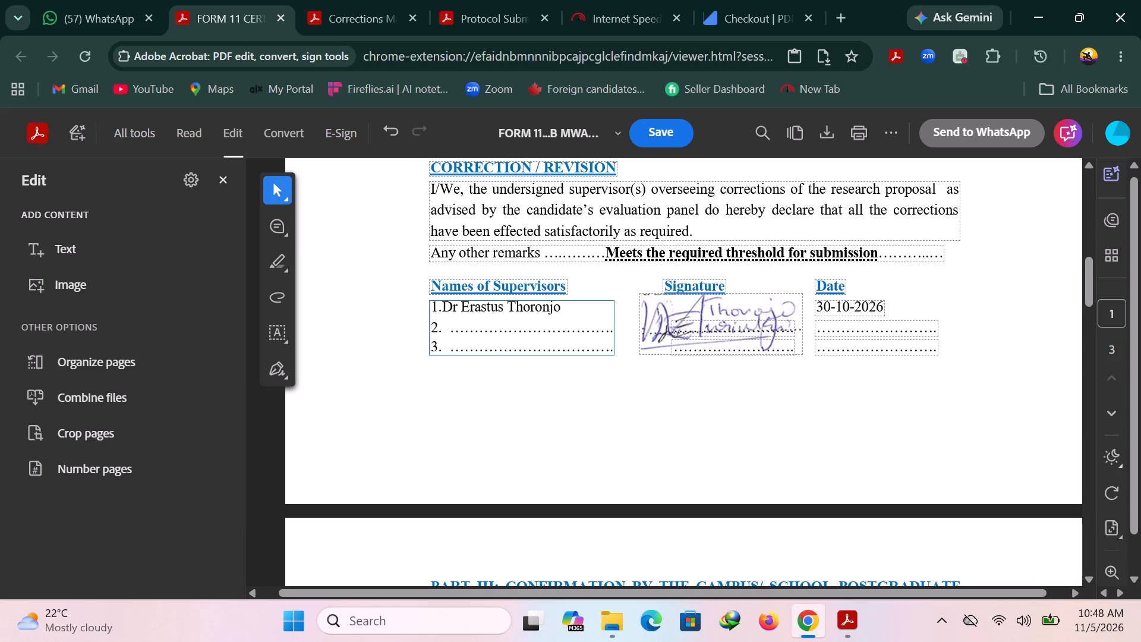
drag(429, 328, 430, 351)
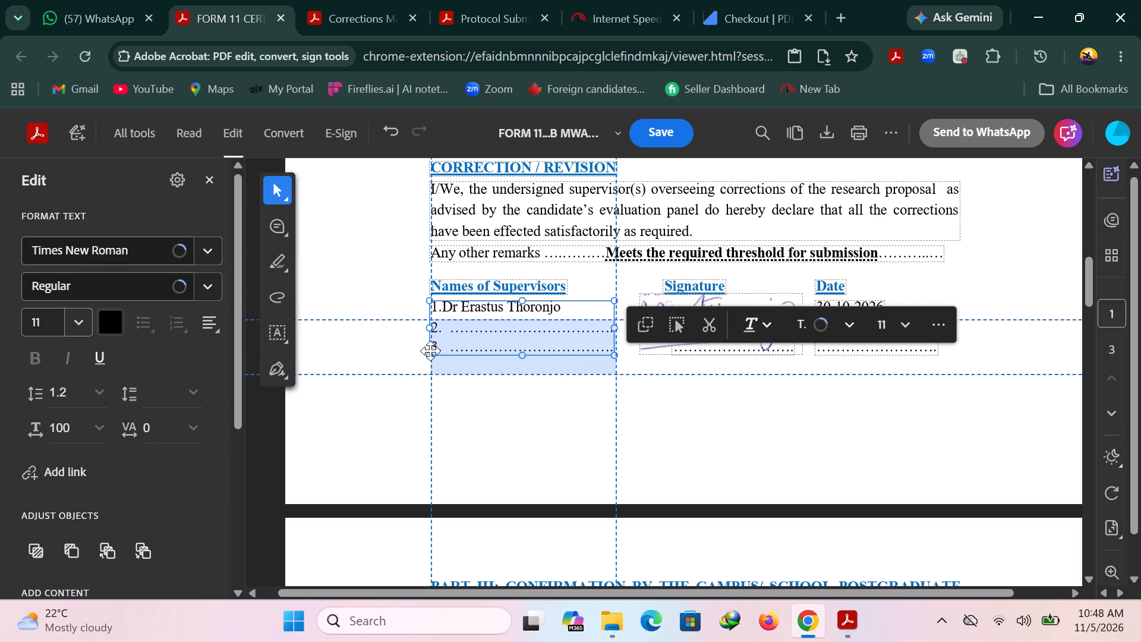
drag(430, 351, 429, 383)
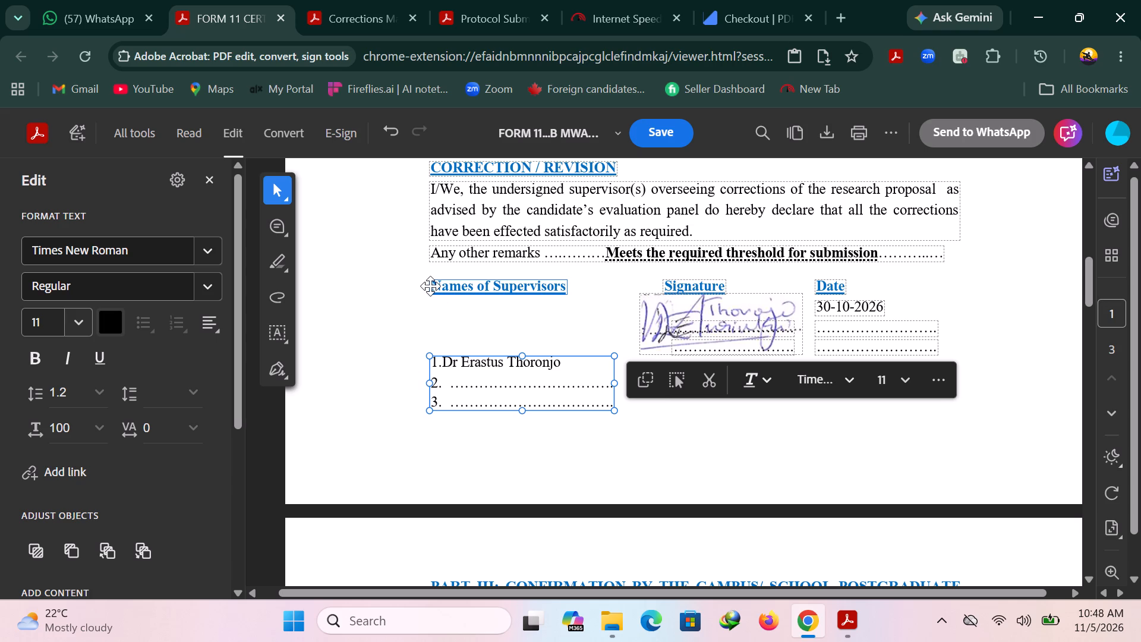
Move the "Names of Supervisors" heading down so it sits just above the repositioned supervisor list.
drag(430, 286, 428, 325)
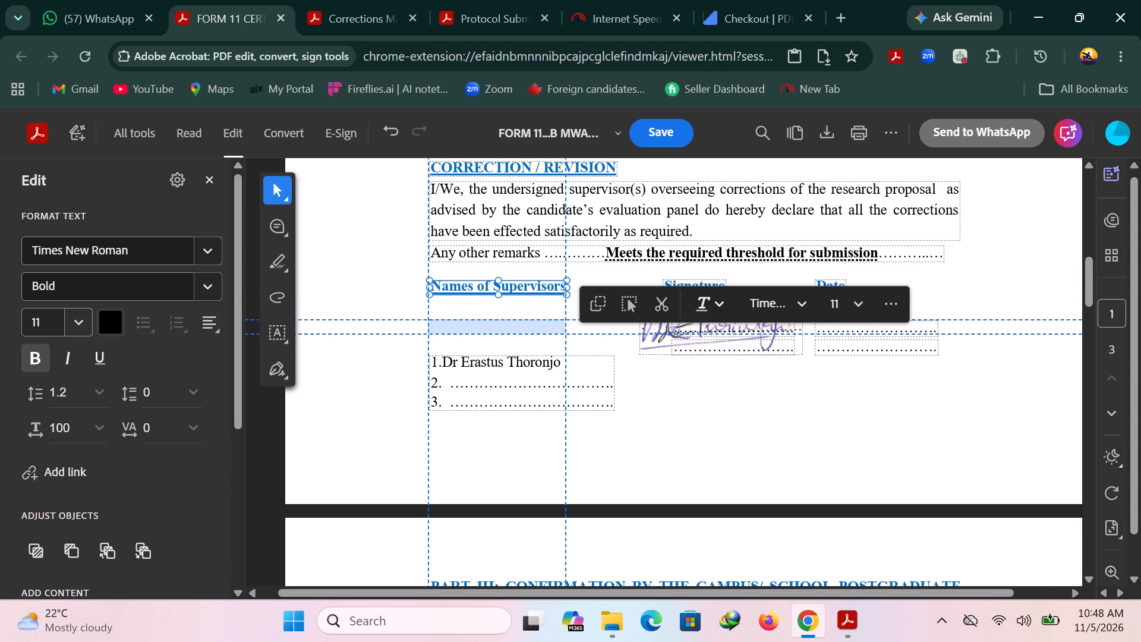
drag(428, 325, 428, 335)
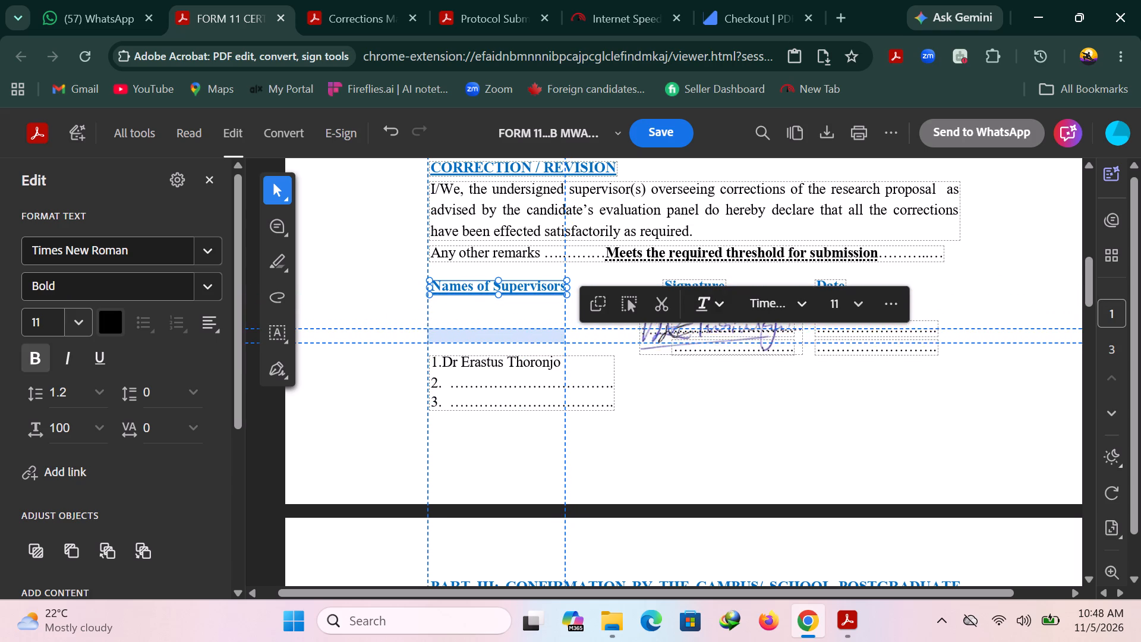
drag(428, 335, 428, 338)
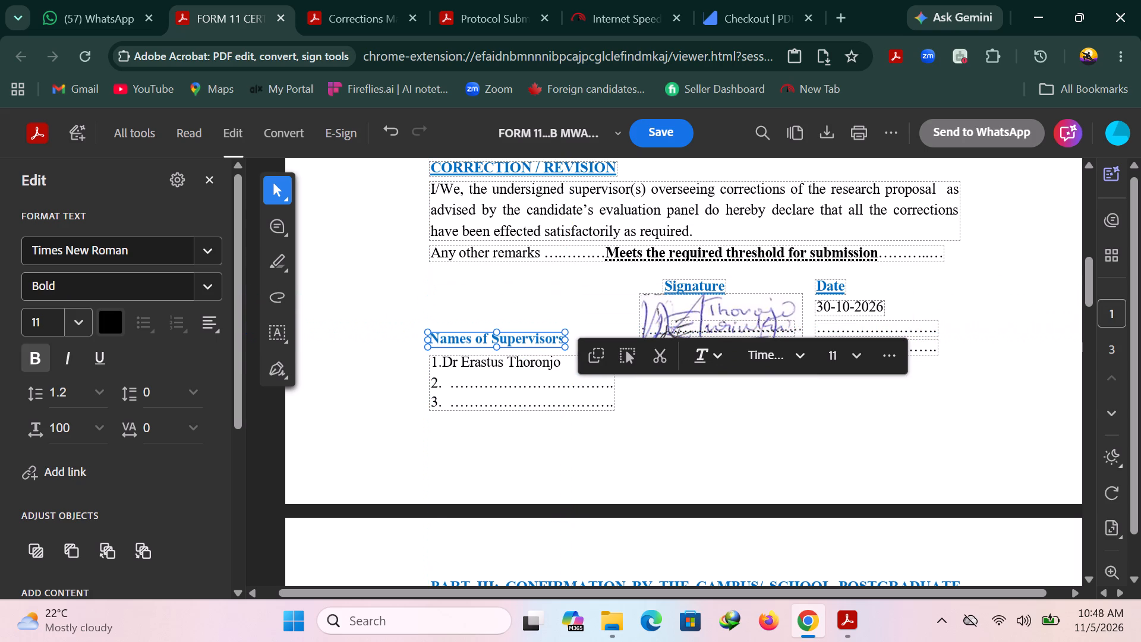
click(553, 285)
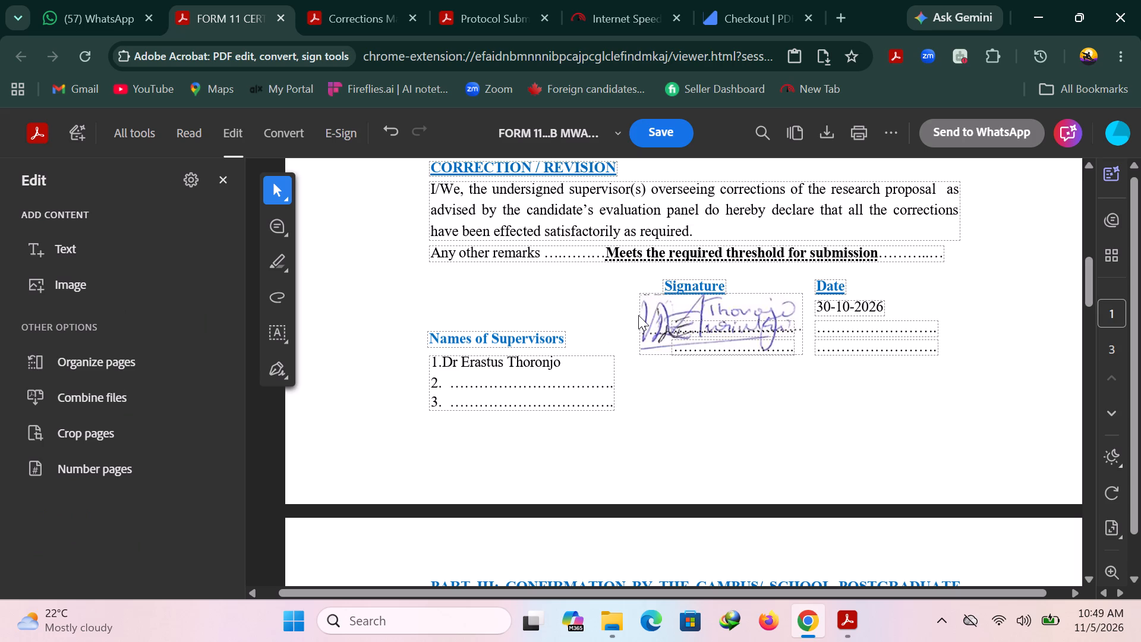
Move the supervisor's signature image straight down so it lines up beside the repositioned supervisor list.
drag(655, 328, 656, 349)
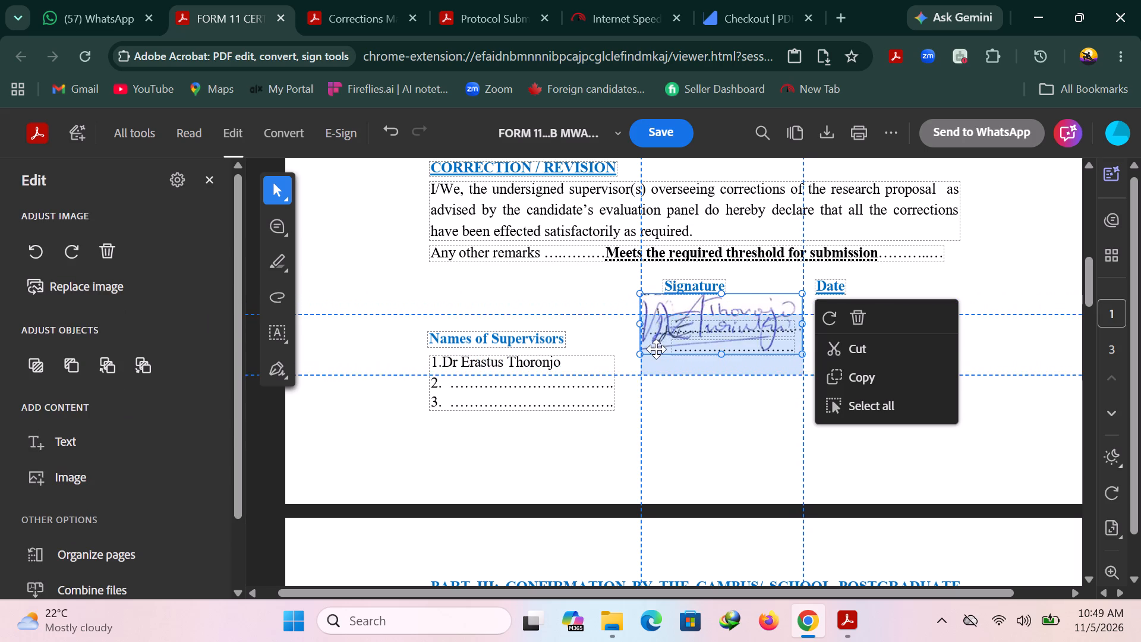
drag(656, 349, 657, 385)
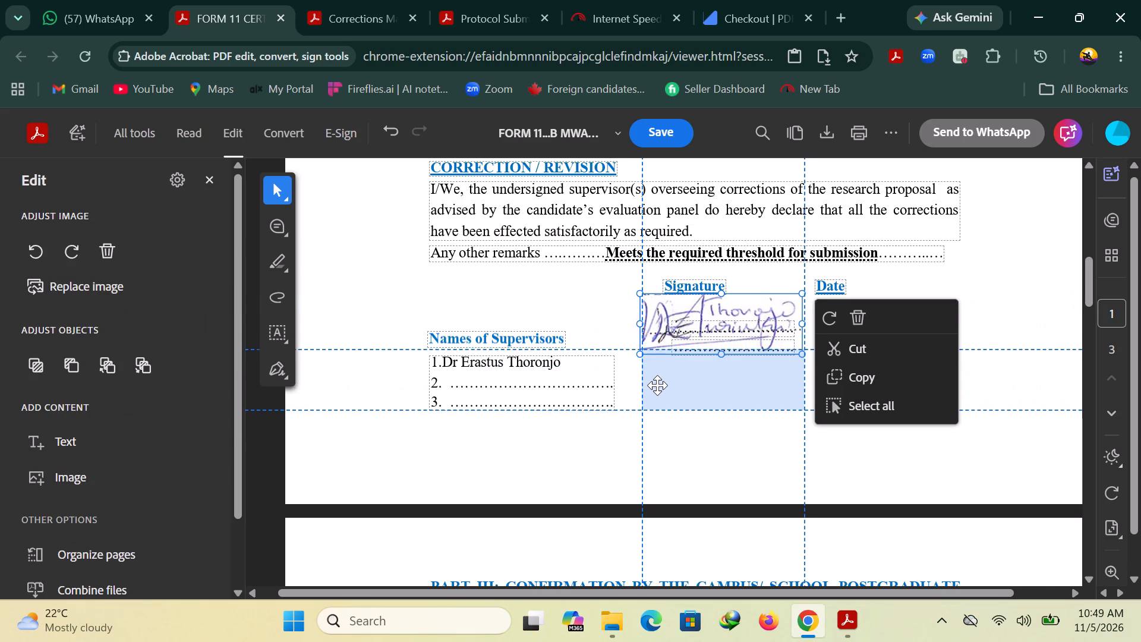
drag(657, 385, 657, 386)
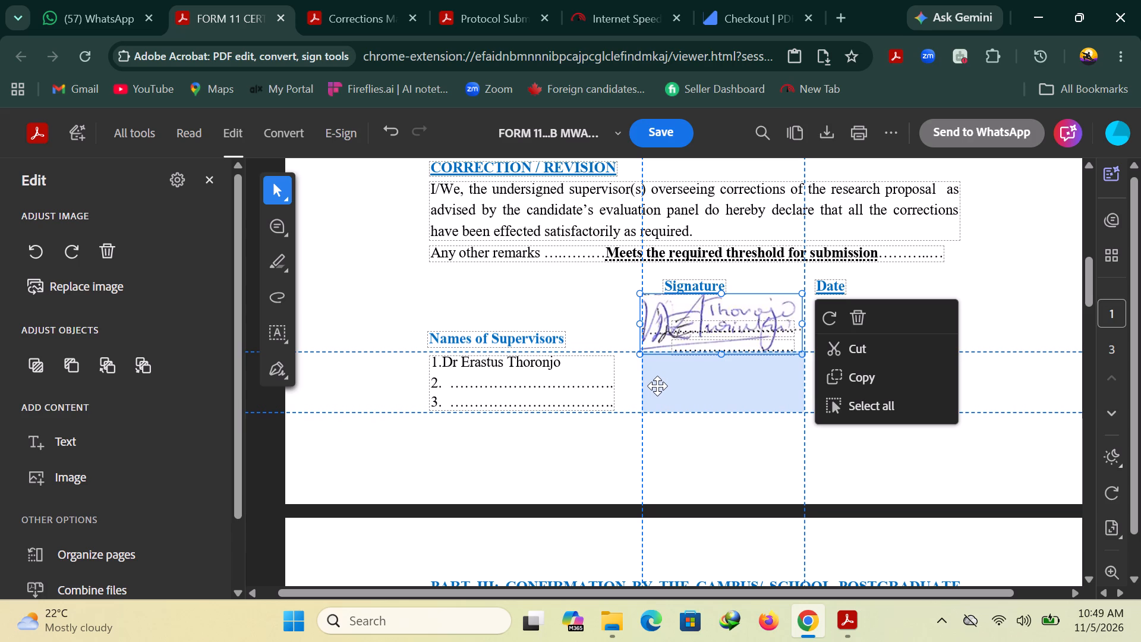
drag(657, 386, 657, 386)
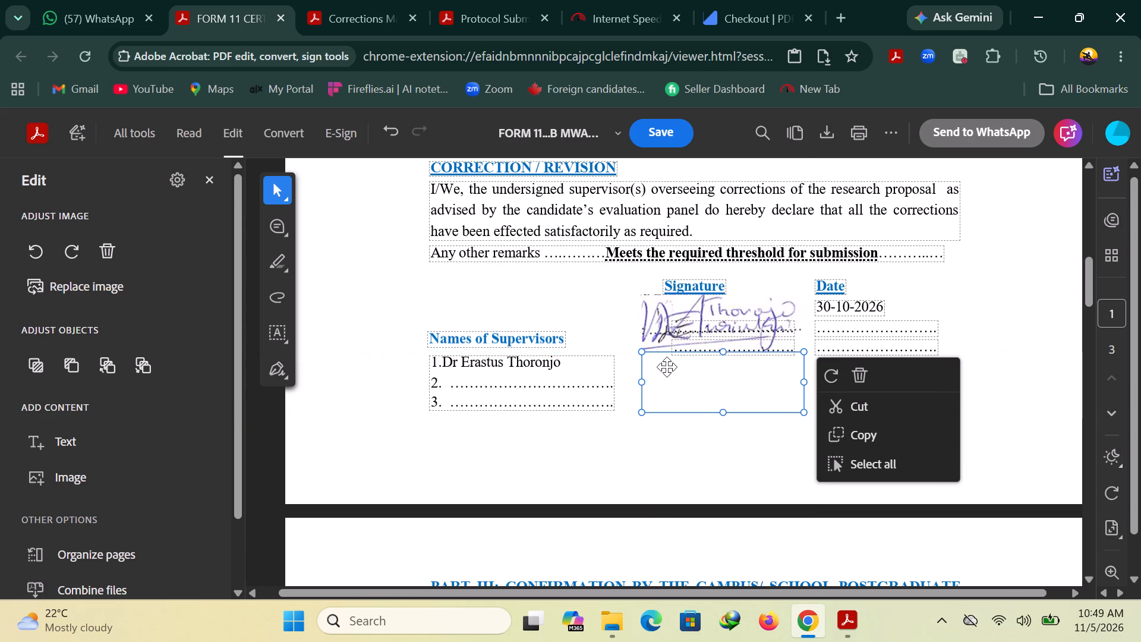
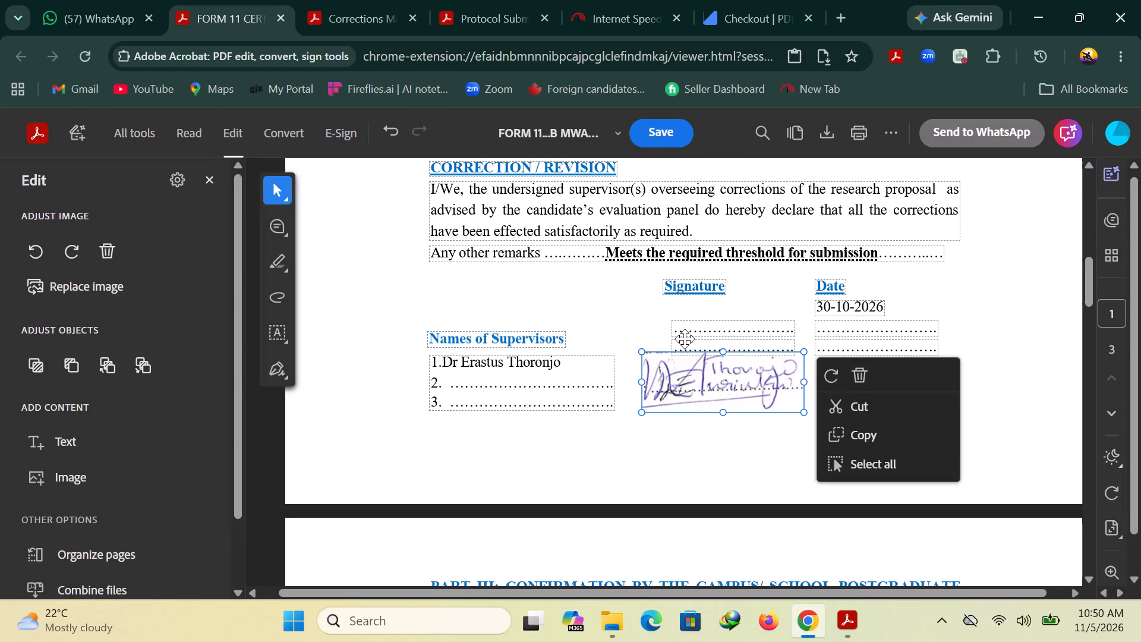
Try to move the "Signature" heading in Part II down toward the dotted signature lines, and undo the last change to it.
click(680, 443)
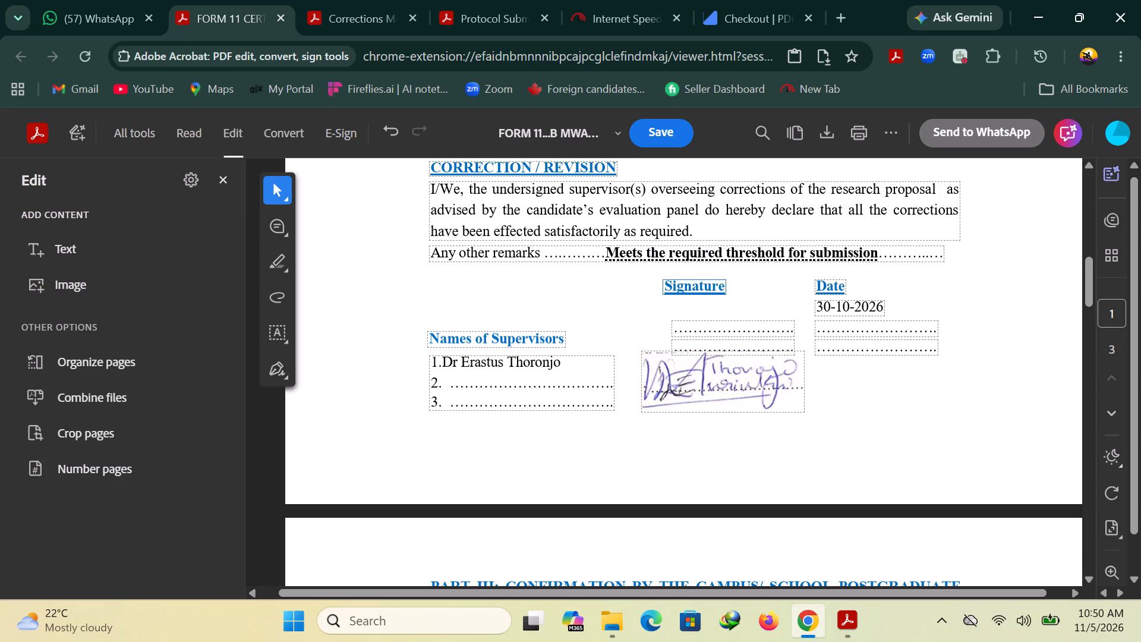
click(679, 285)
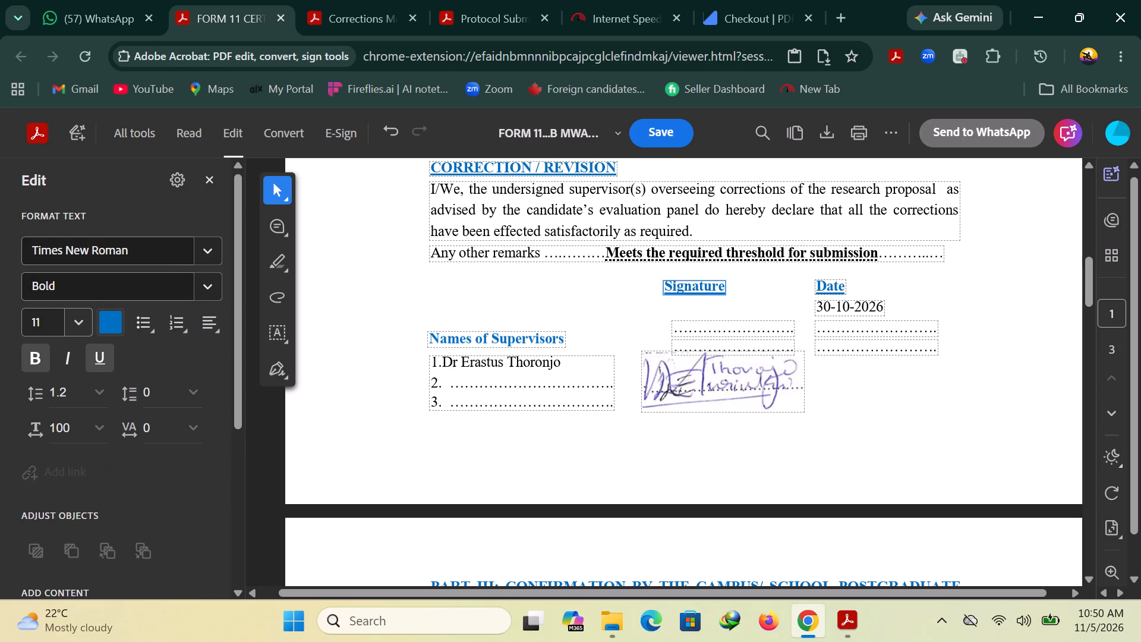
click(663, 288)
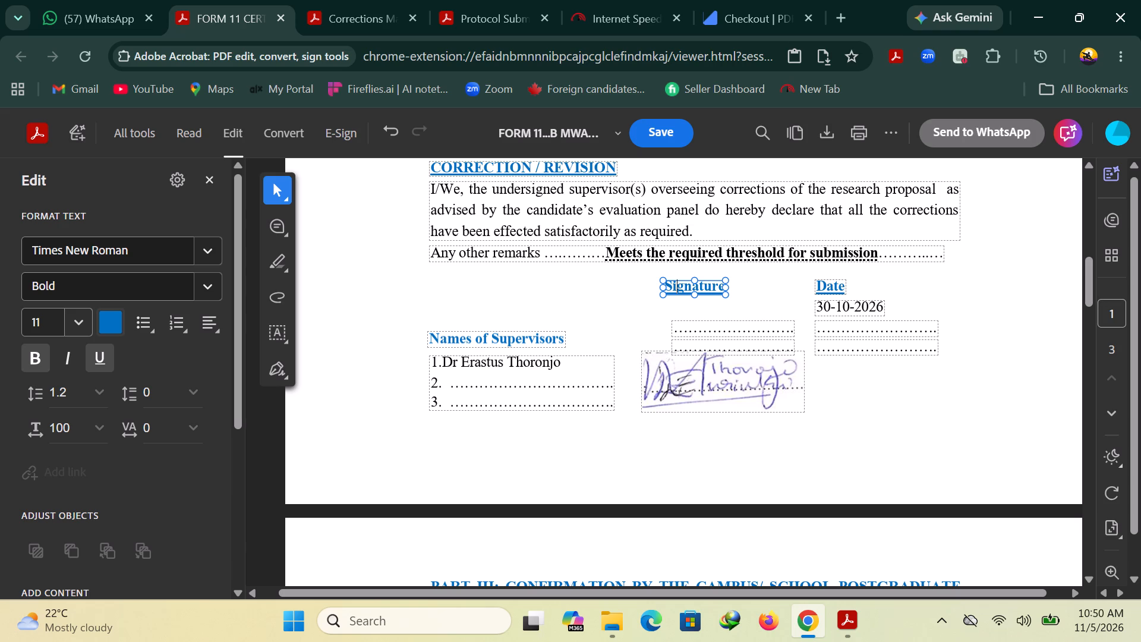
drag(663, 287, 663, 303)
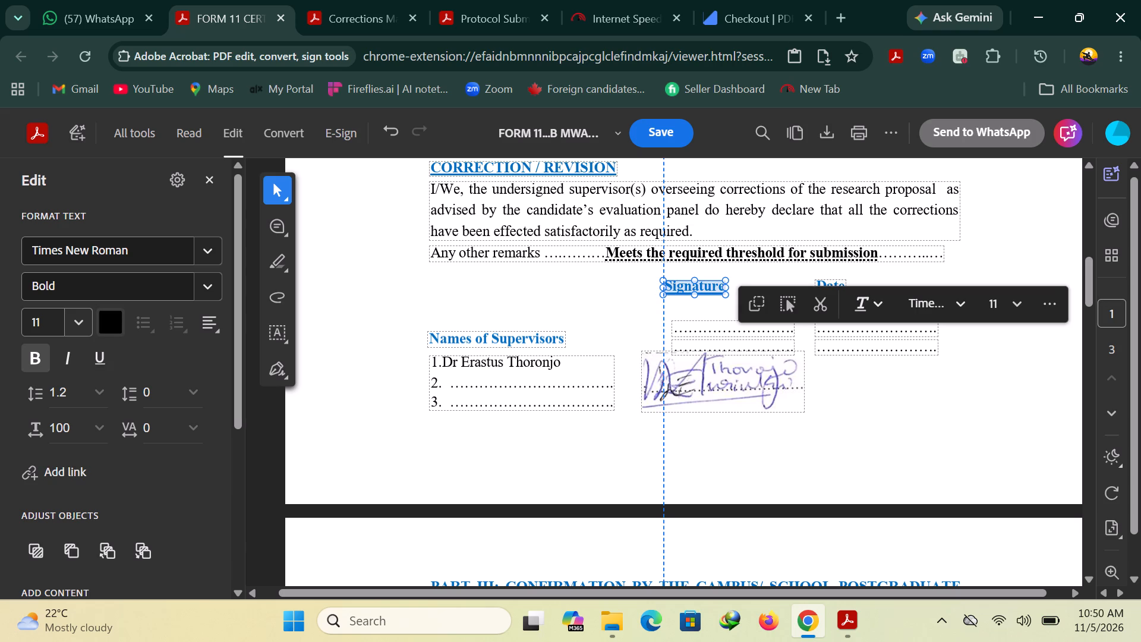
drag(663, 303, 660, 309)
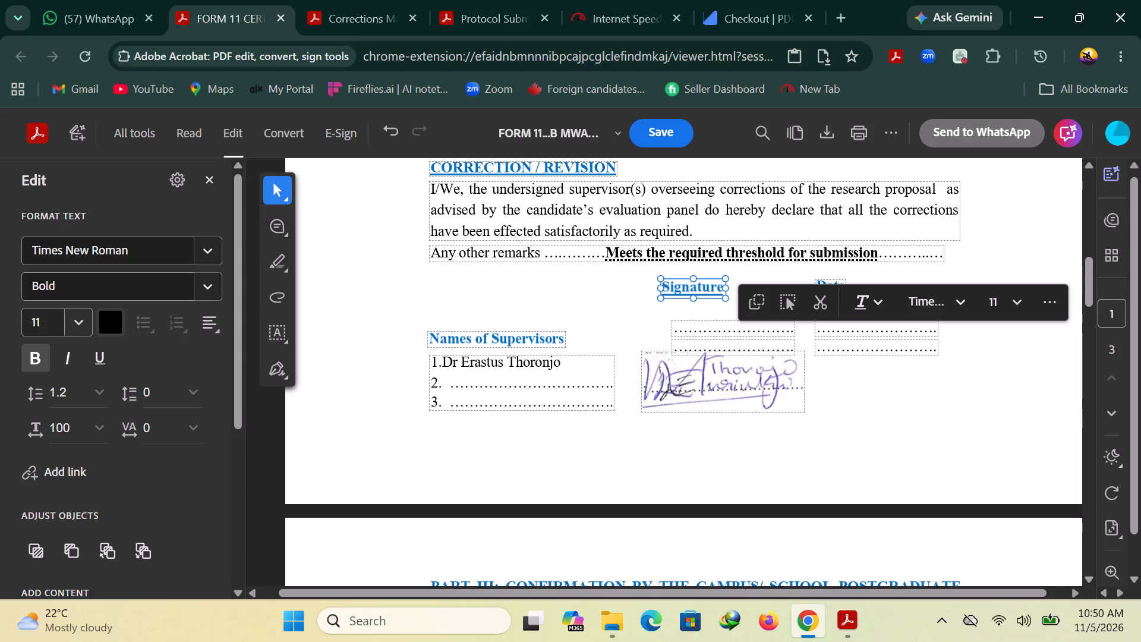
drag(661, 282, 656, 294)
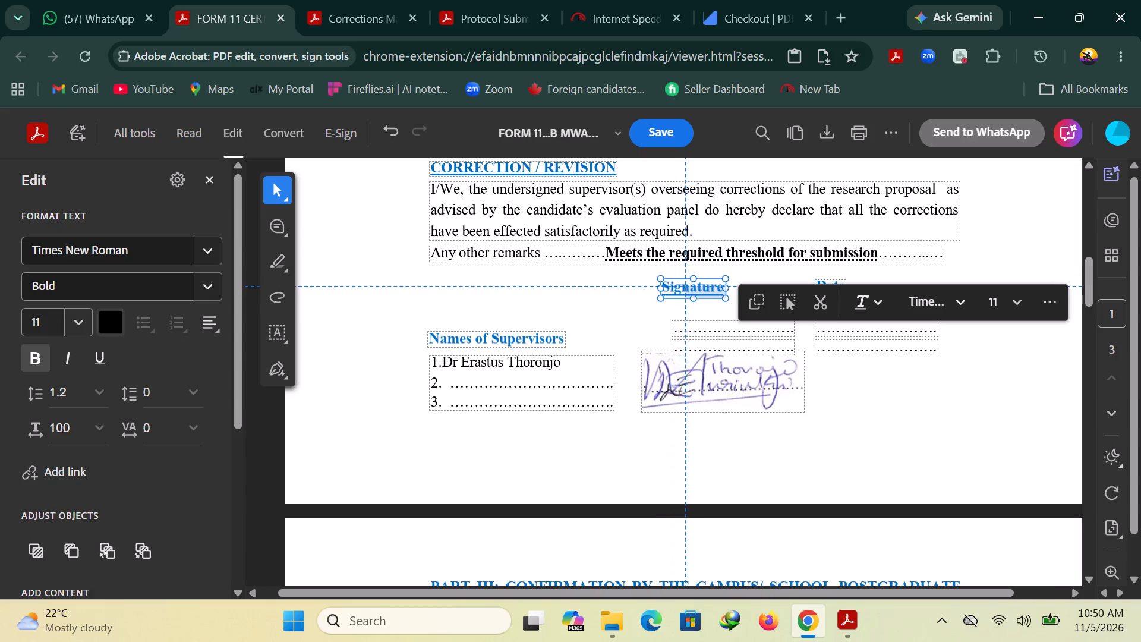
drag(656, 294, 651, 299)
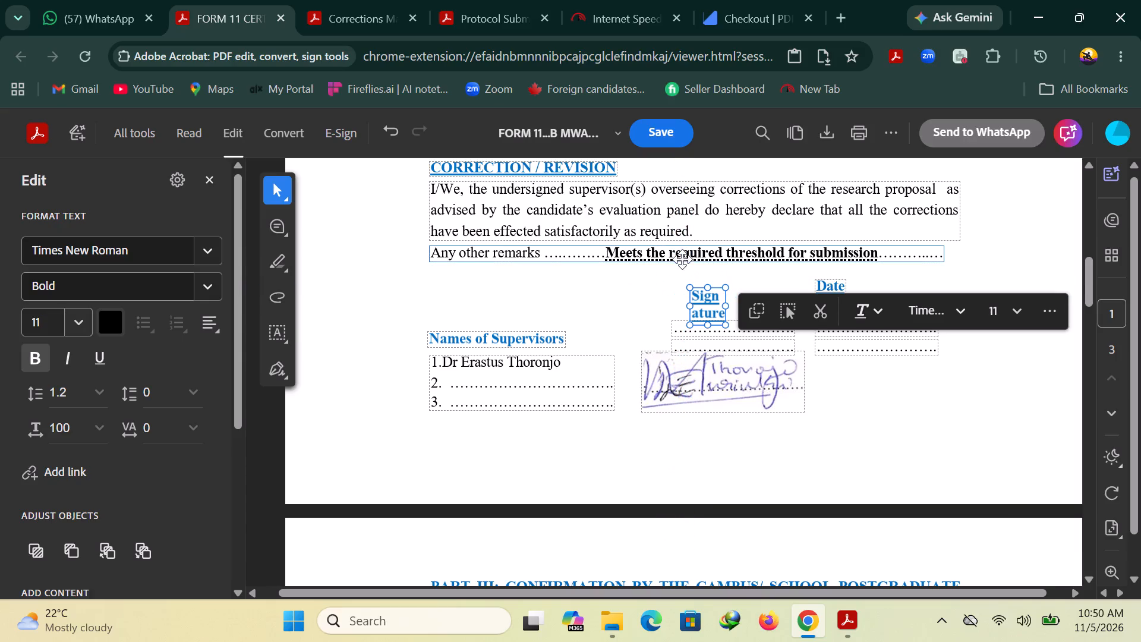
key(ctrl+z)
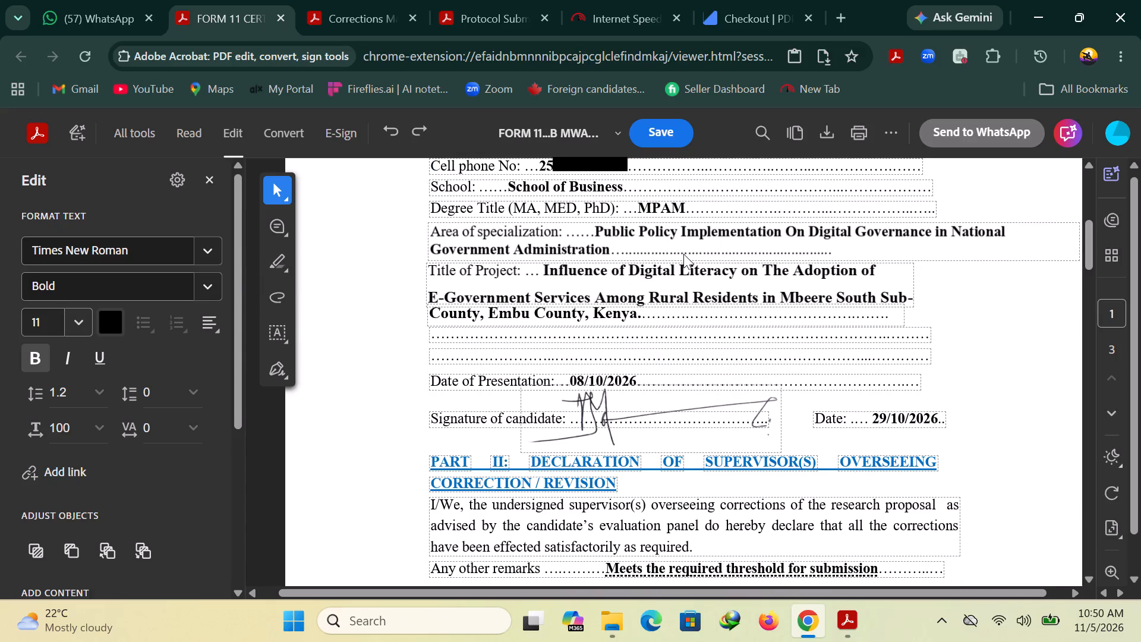
Shift both dotted signature lines slightly left so their start aligns with the "Signature" heading.
scroll(699, 323, down, 5)
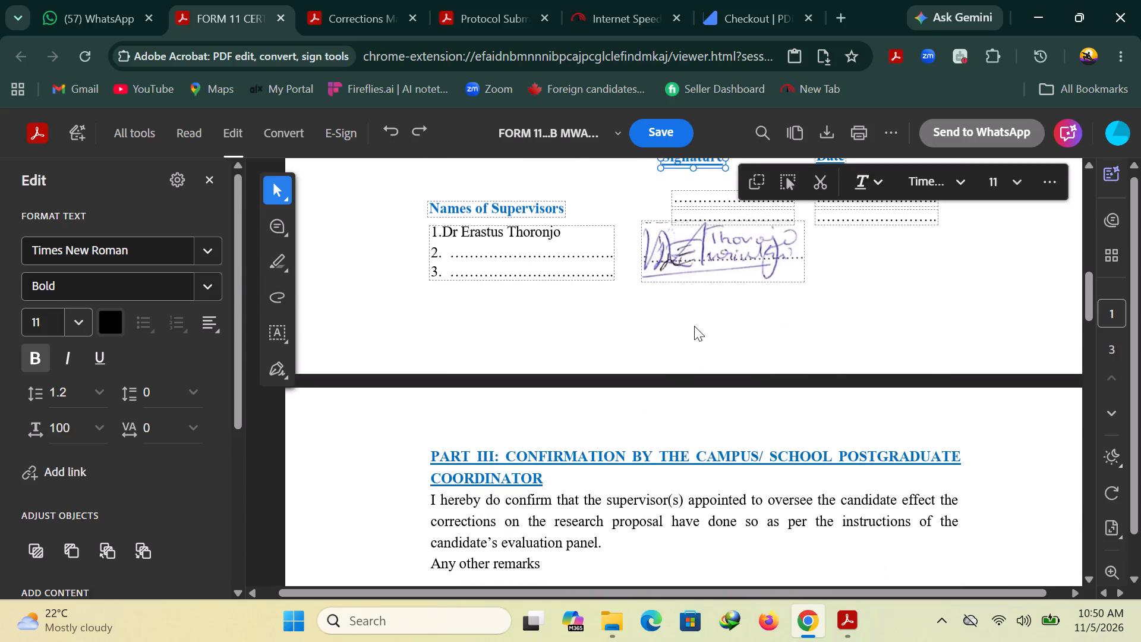
scroll(693, 326, down, 1)
scroll(692, 326, up, 2)
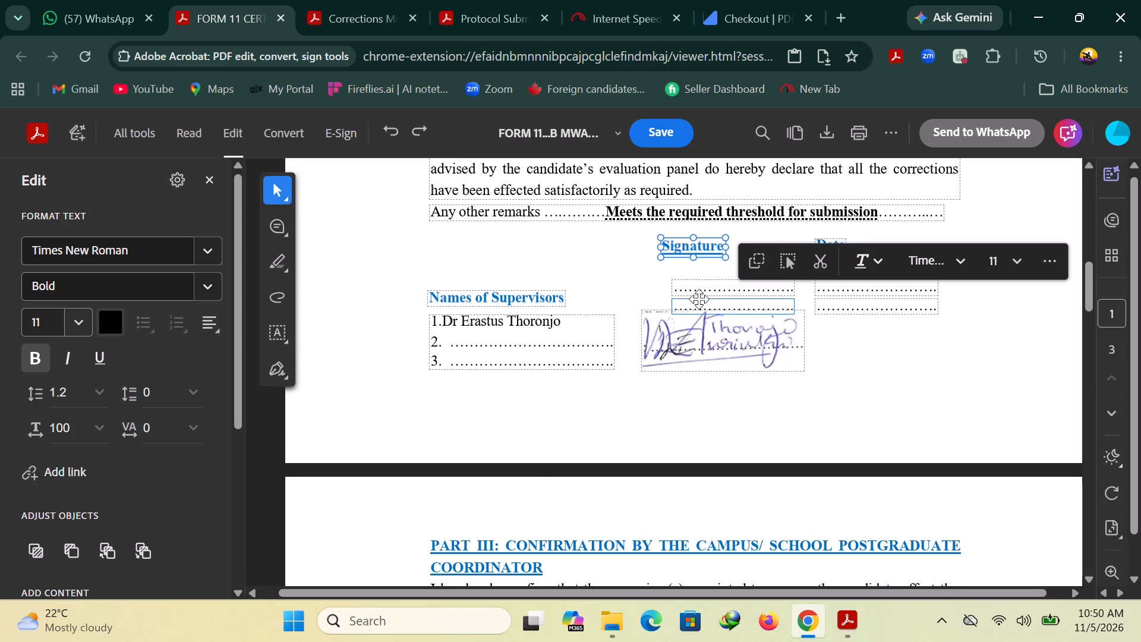
drag(696, 299, 684, 300)
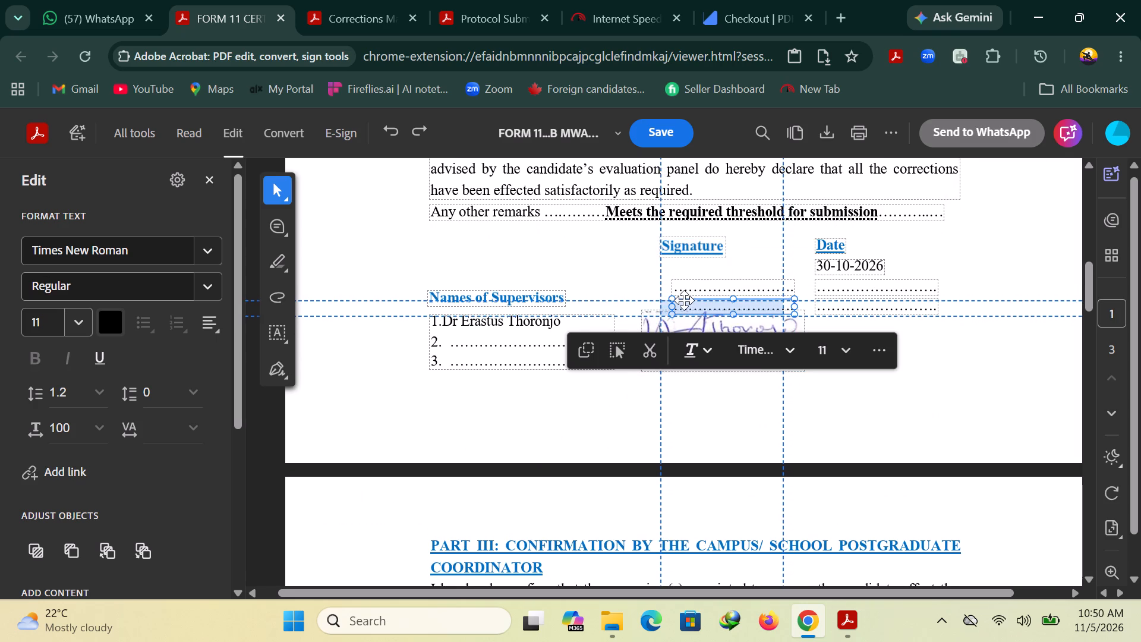
drag(684, 300, 679, 297)
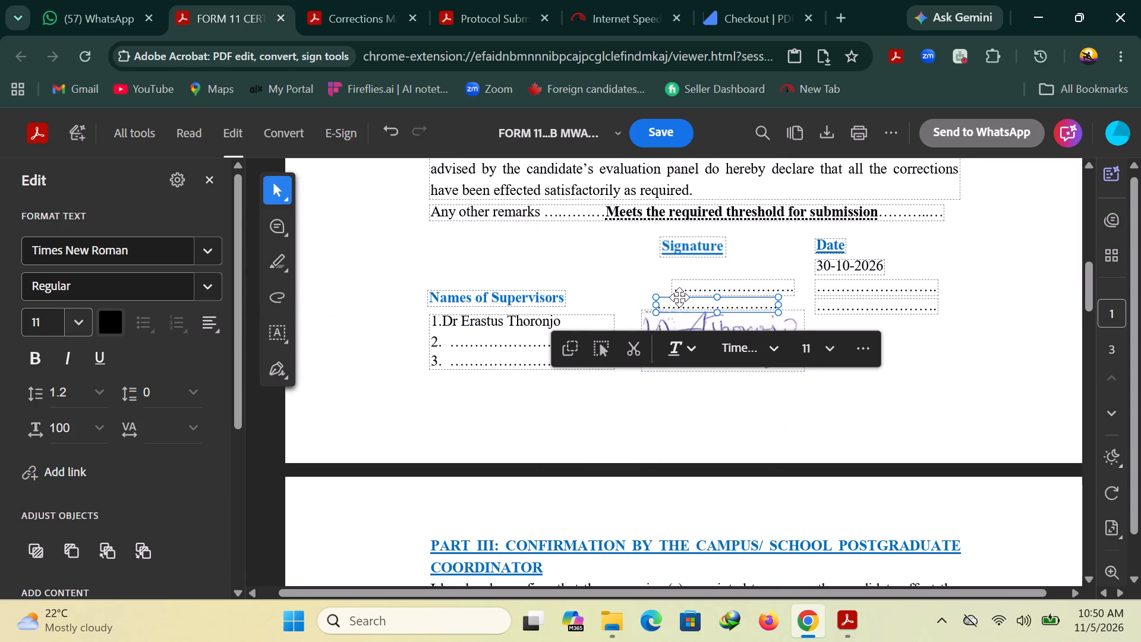
click(682, 282)
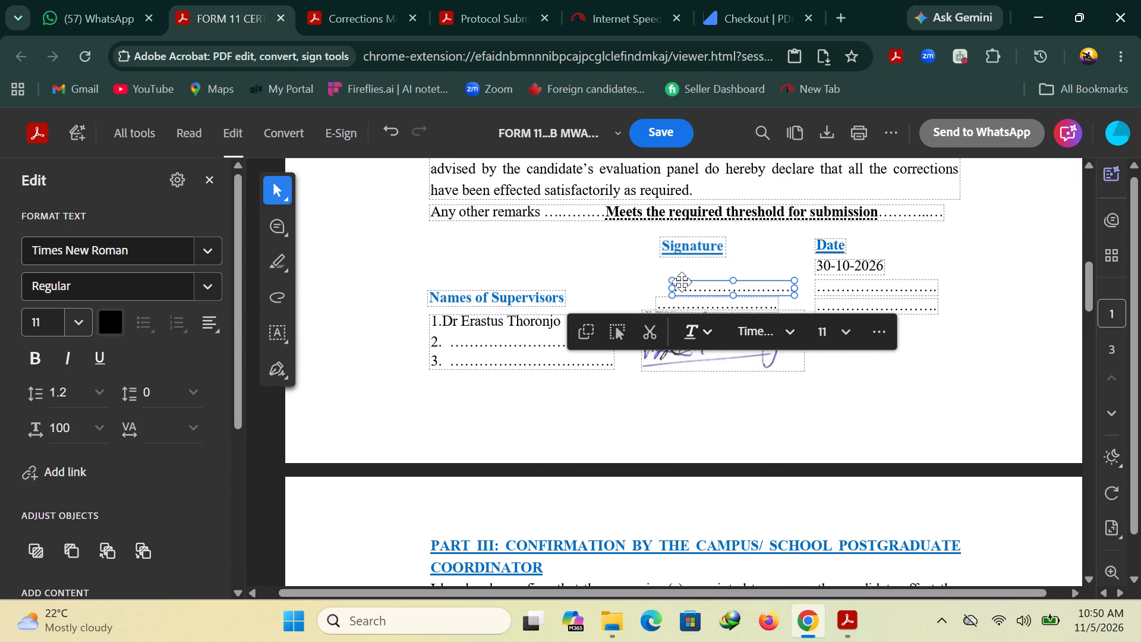
drag(686, 281, 671, 279)
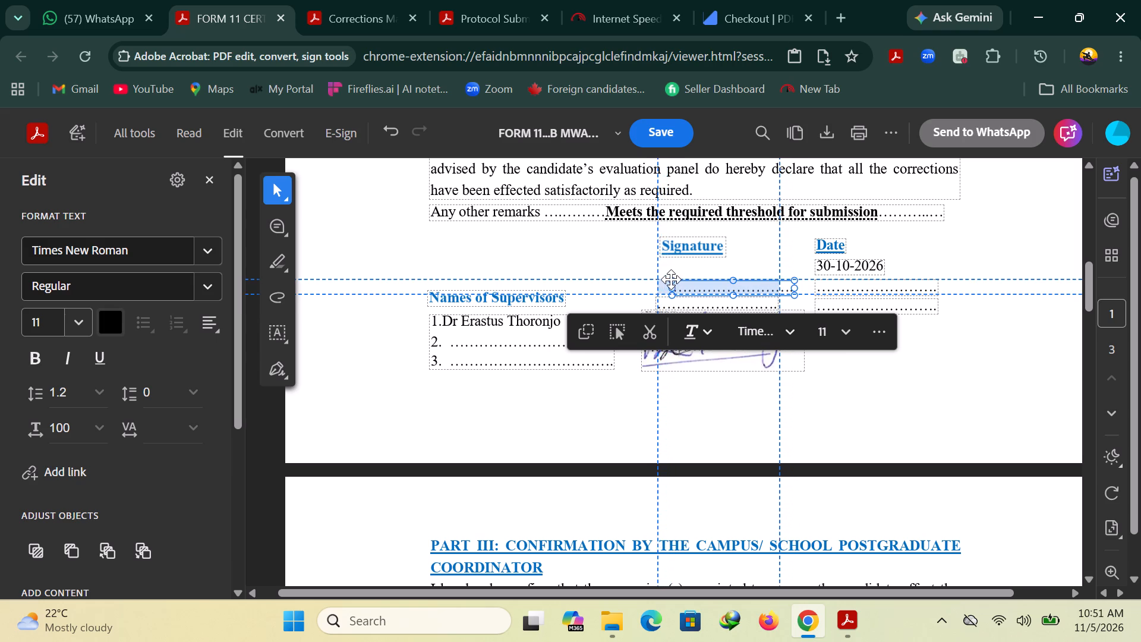
drag(671, 279, 670, 279)
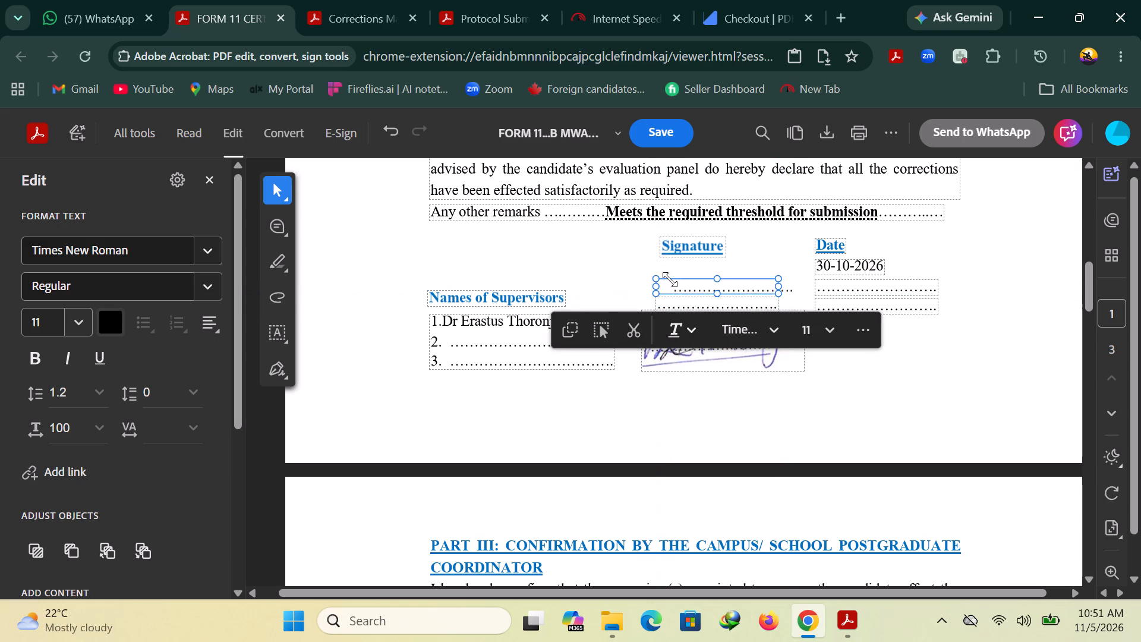
Move the "Signature" heading down so it sits just above the two dotted signature lines.
click(685, 248)
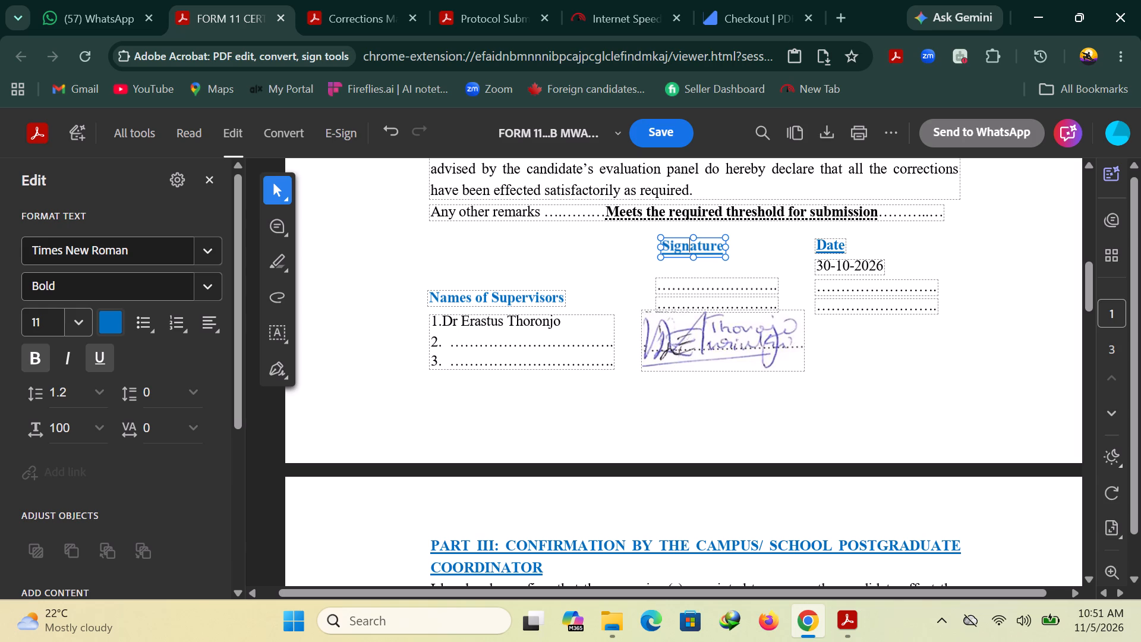
drag(660, 242, 656, 256)
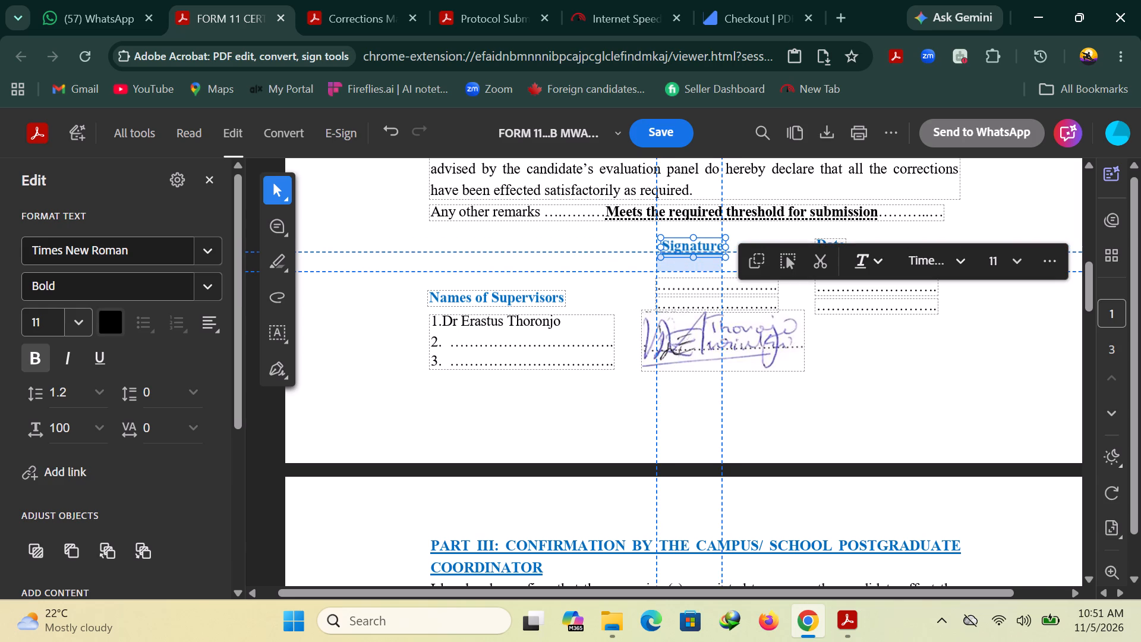
drag(656, 256, 655, 257)
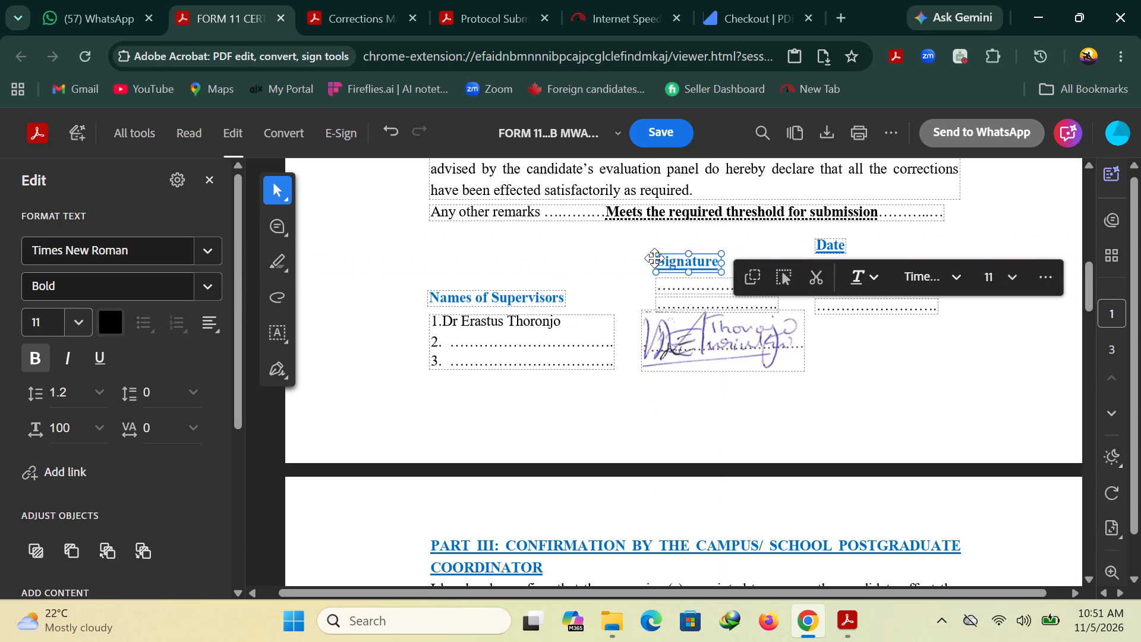
click(628, 250)
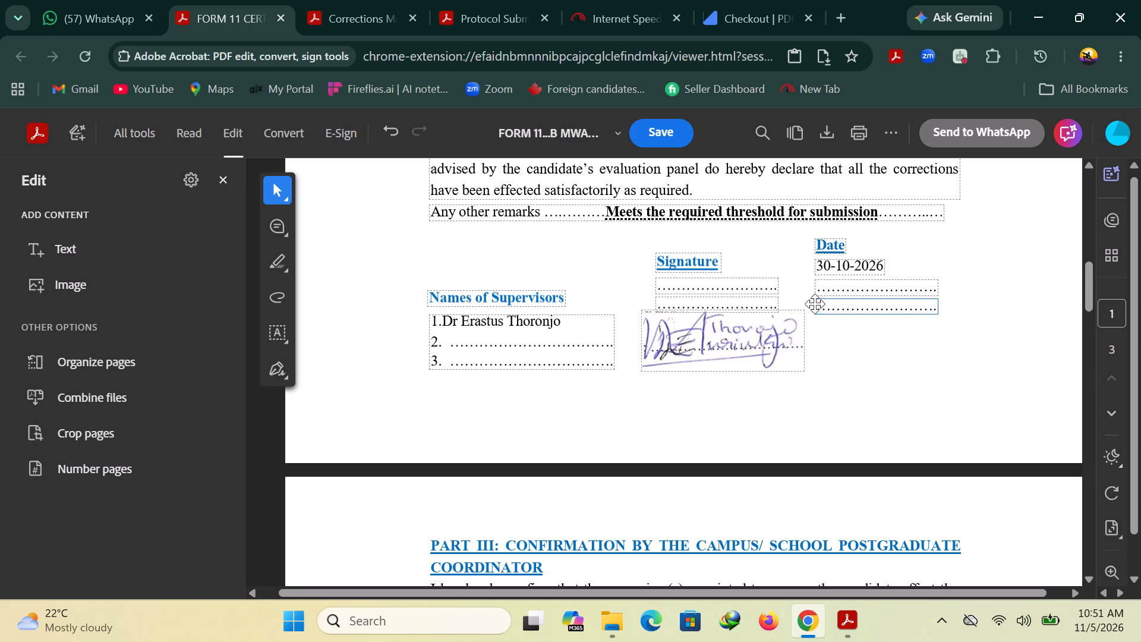
Move both dotted date lines down beside the supervisor's signature image, level with supervisor entries 2 and 3.
drag(815, 301, 814, 324)
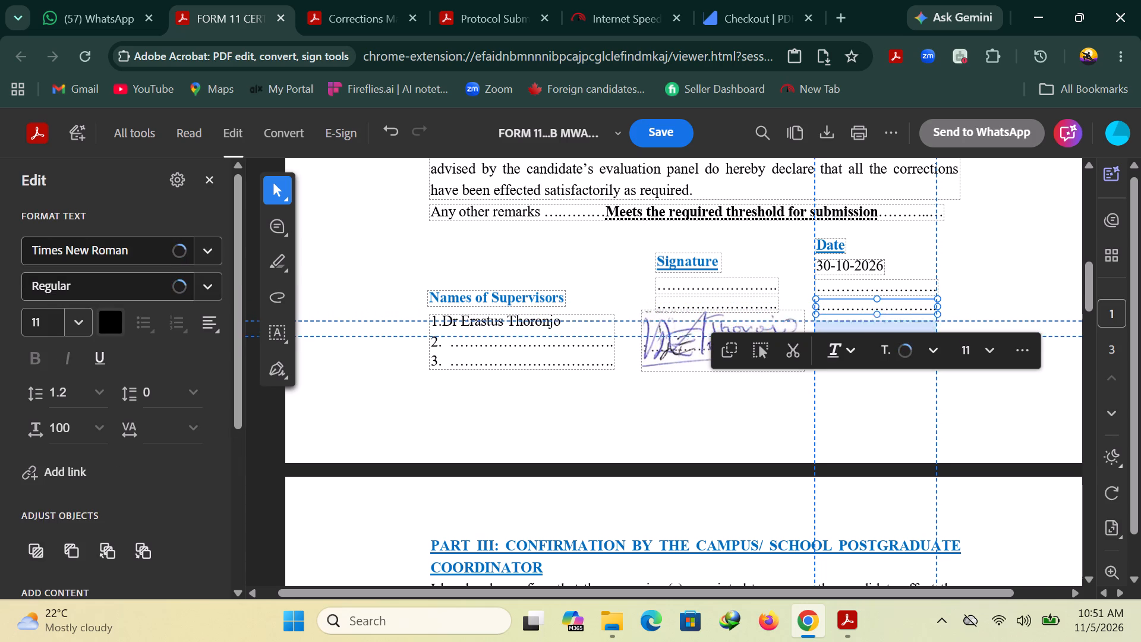
drag(814, 324, 811, 350)
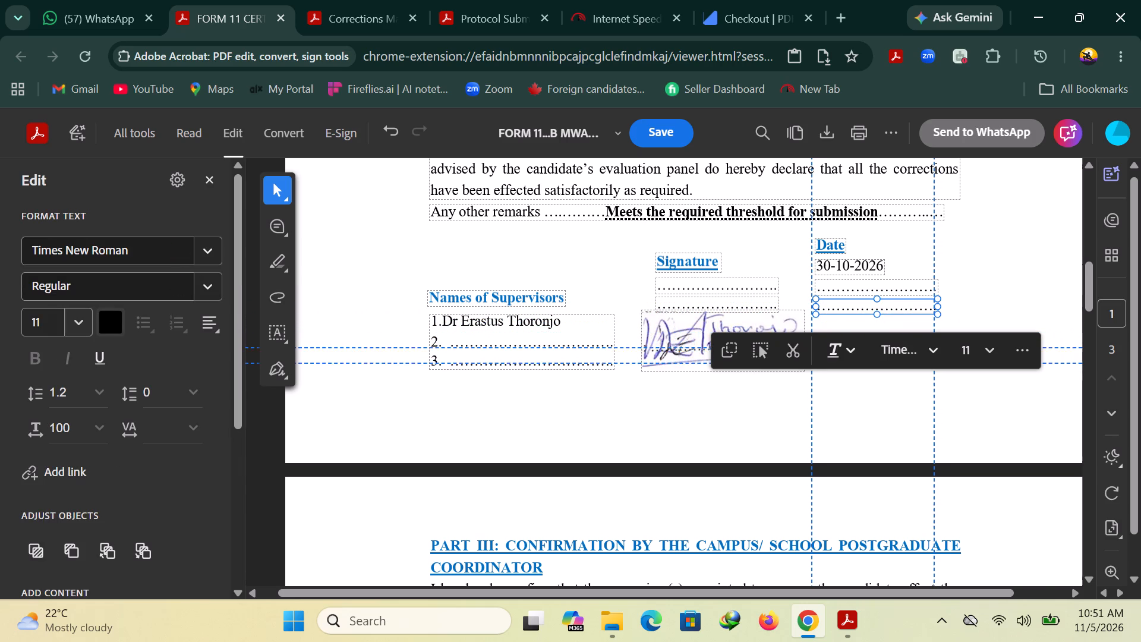
drag(811, 350, 809, 356)
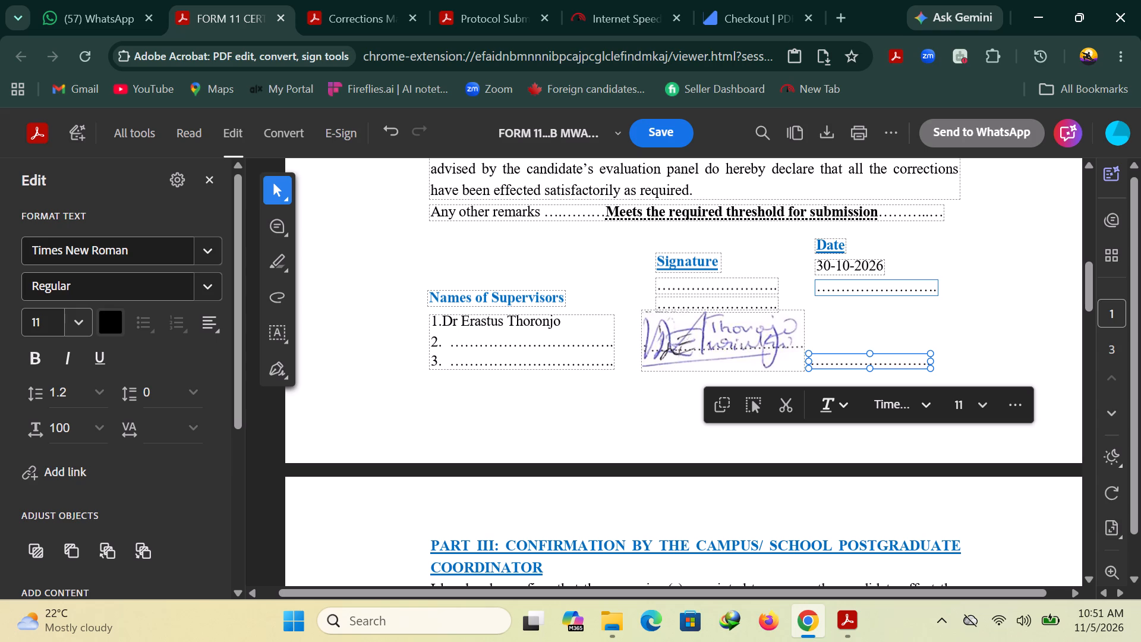
drag(817, 287, 820, 300)
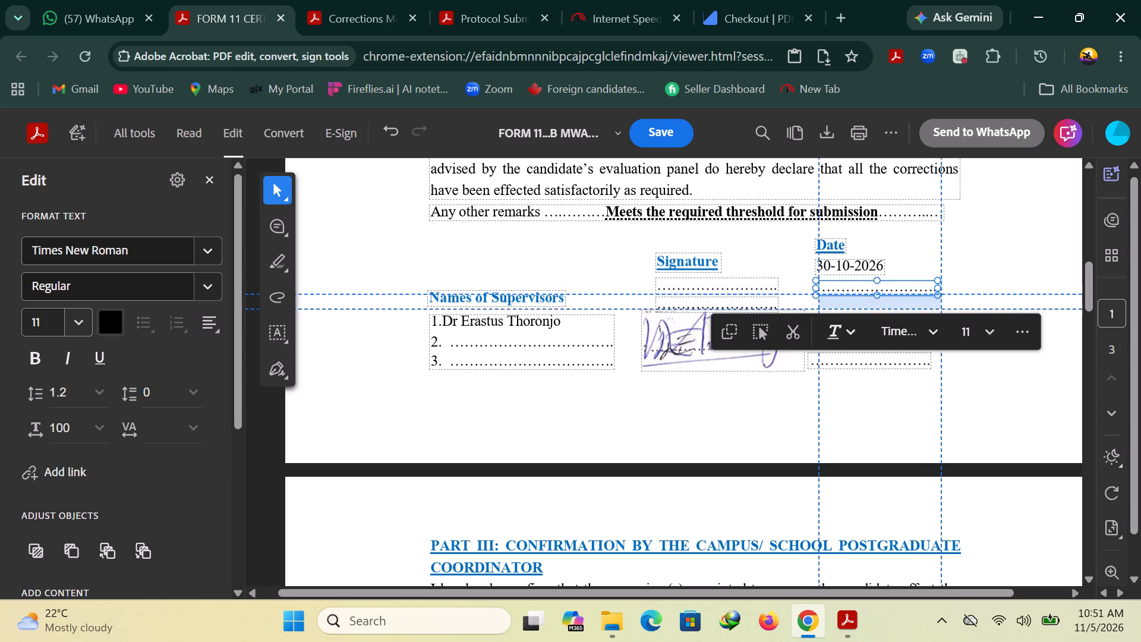
drag(820, 300, 808, 336)
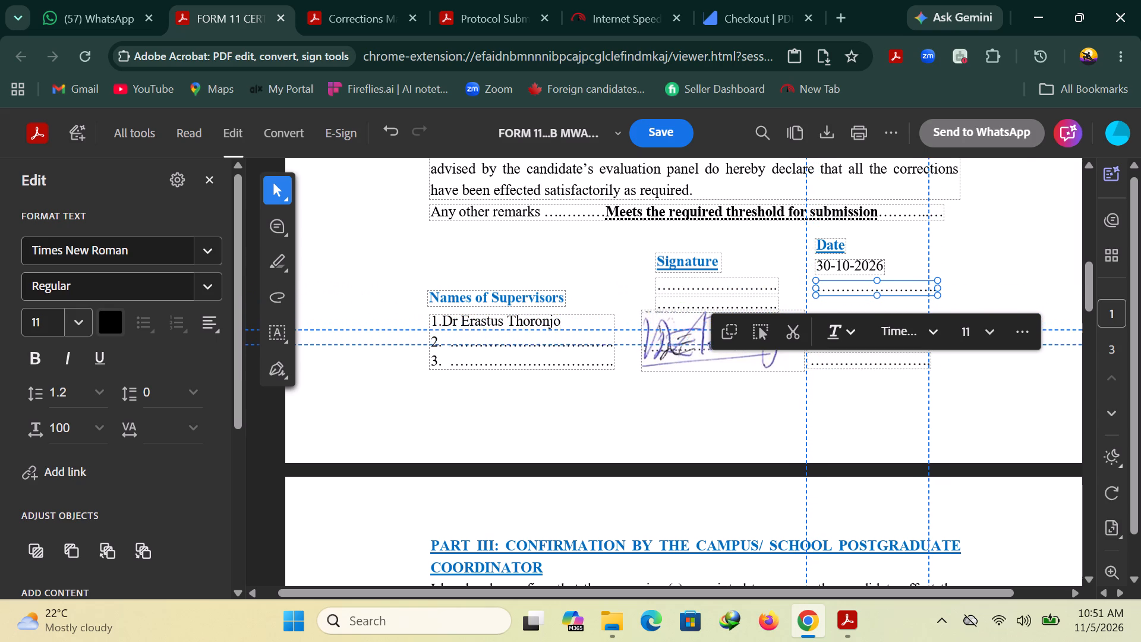
drag(808, 336, 808, 340)
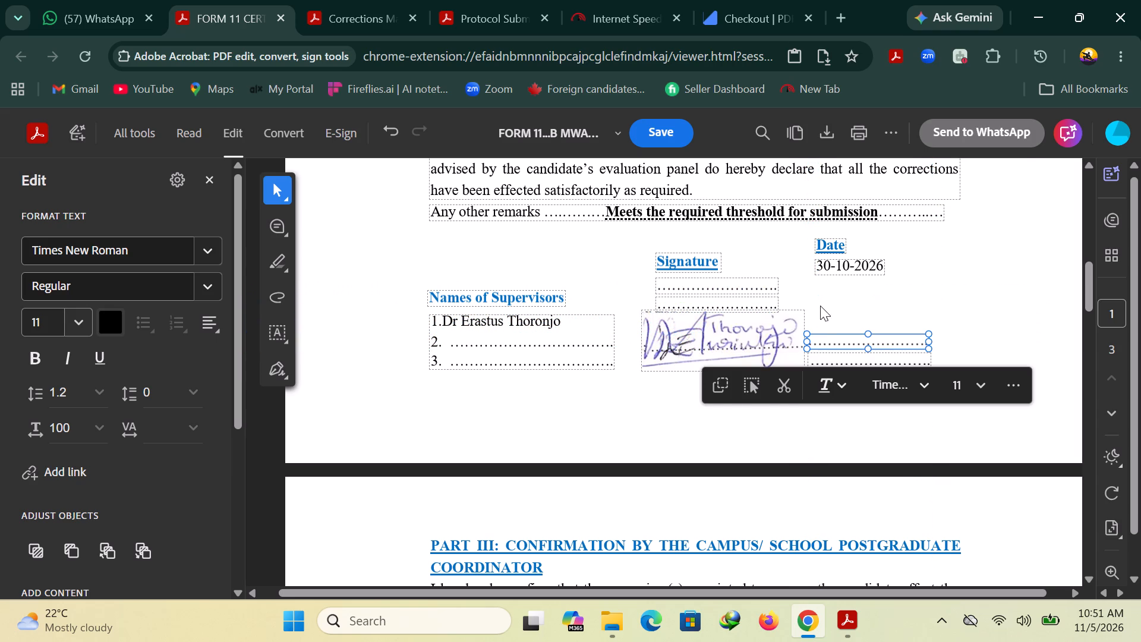
click(821, 305)
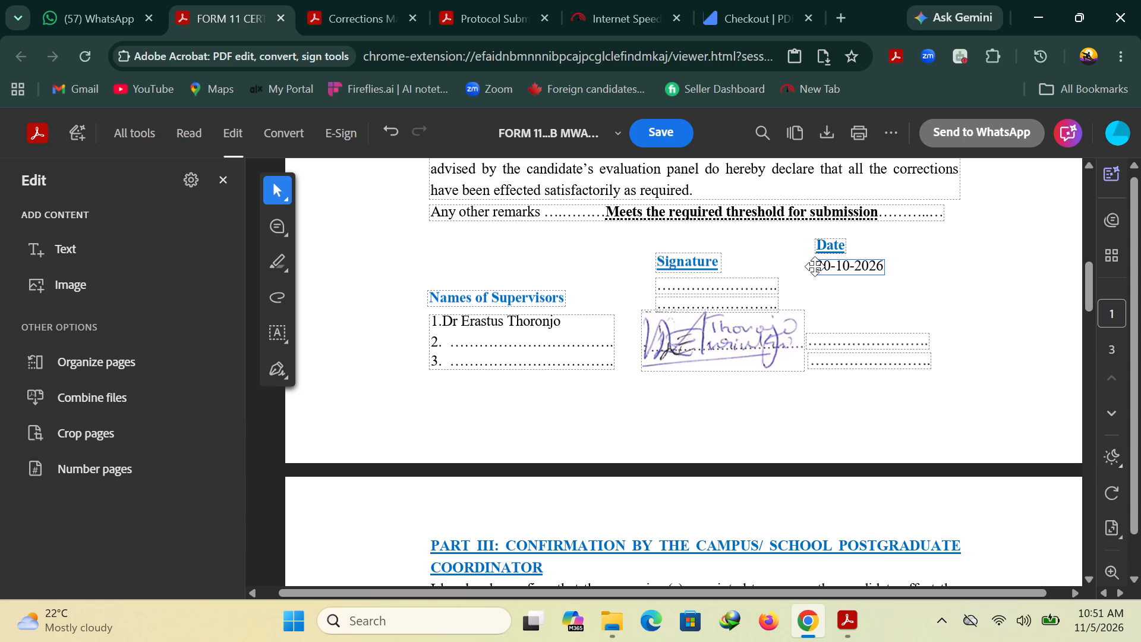
Move the supervisor's date entry 30-10-2026 down so it sits just above the repositioned dotted date lines.
drag(815, 268, 809, 303)
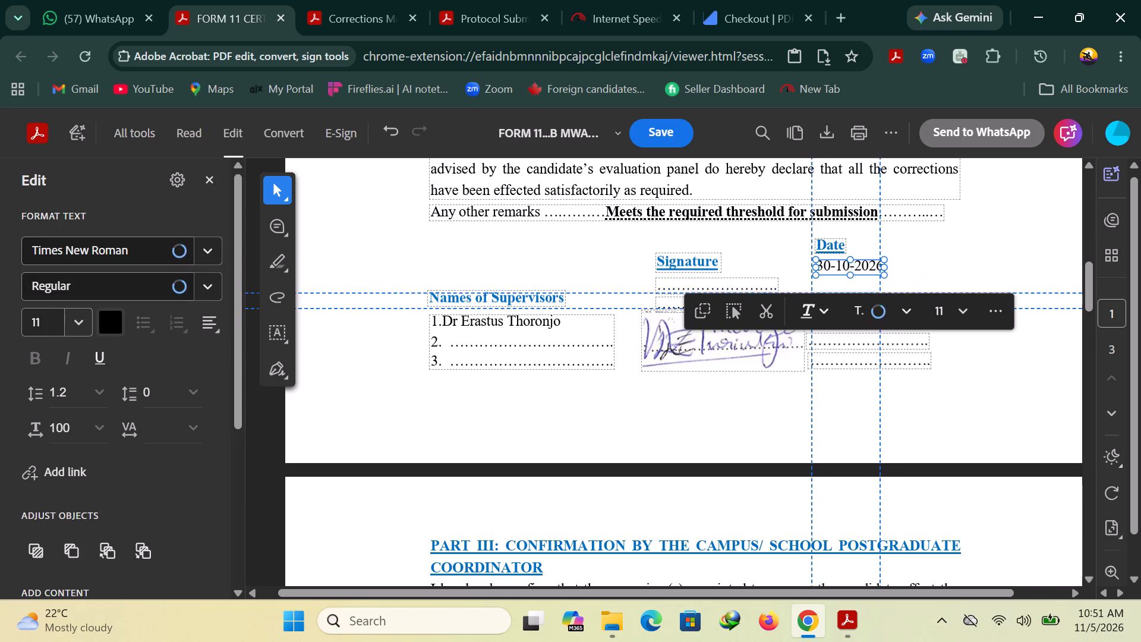
drag(809, 303, 803, 310)
click(846, 278)
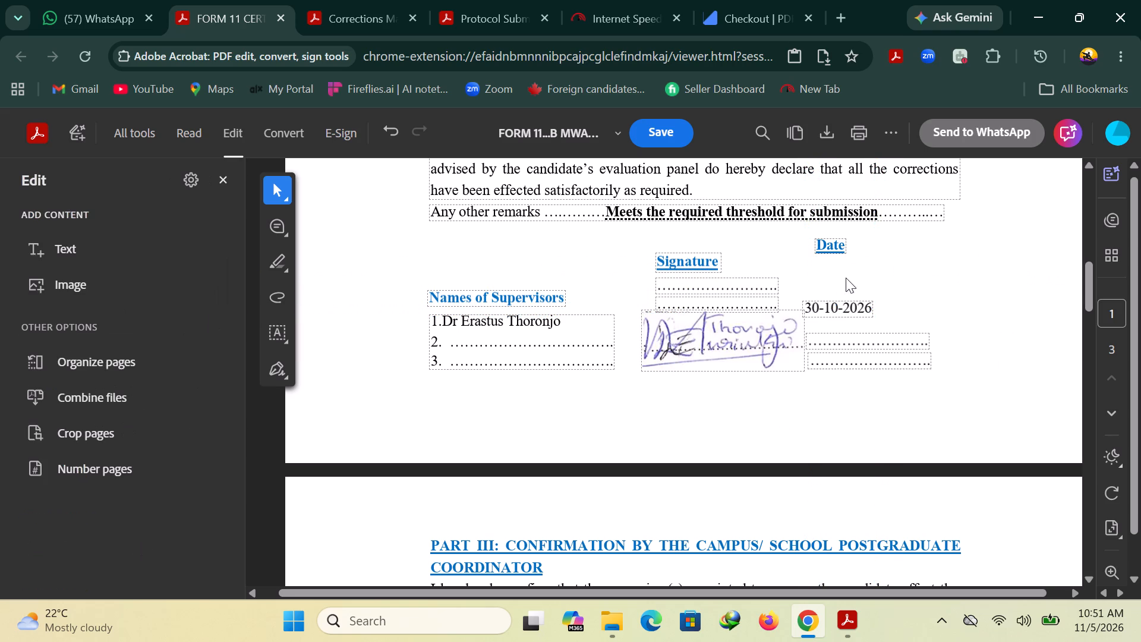
click(803, 306)
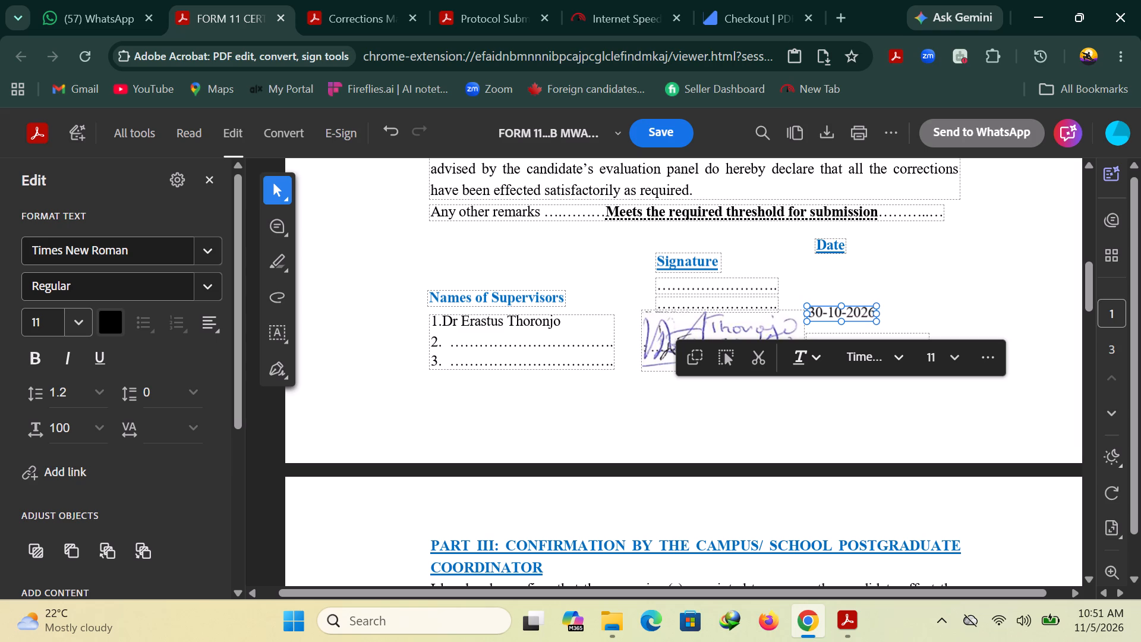
Nudge the 30-10-2026 date entry slightly right and widen its text box so the date fits on one line.
drag(808, 313, 815, 316)
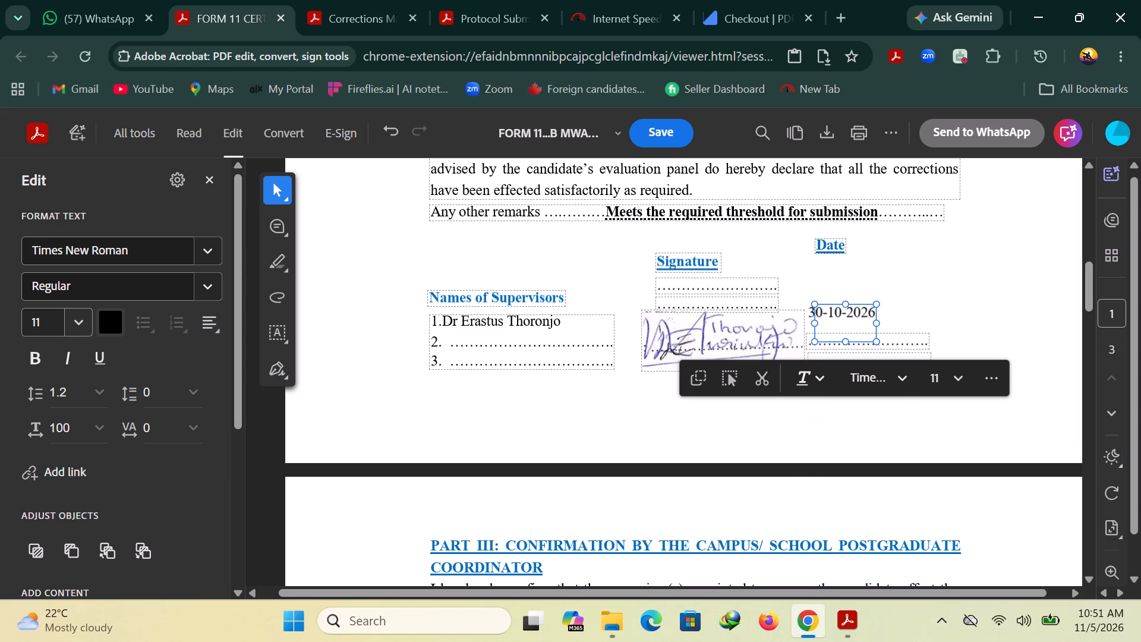
click(878, 310)
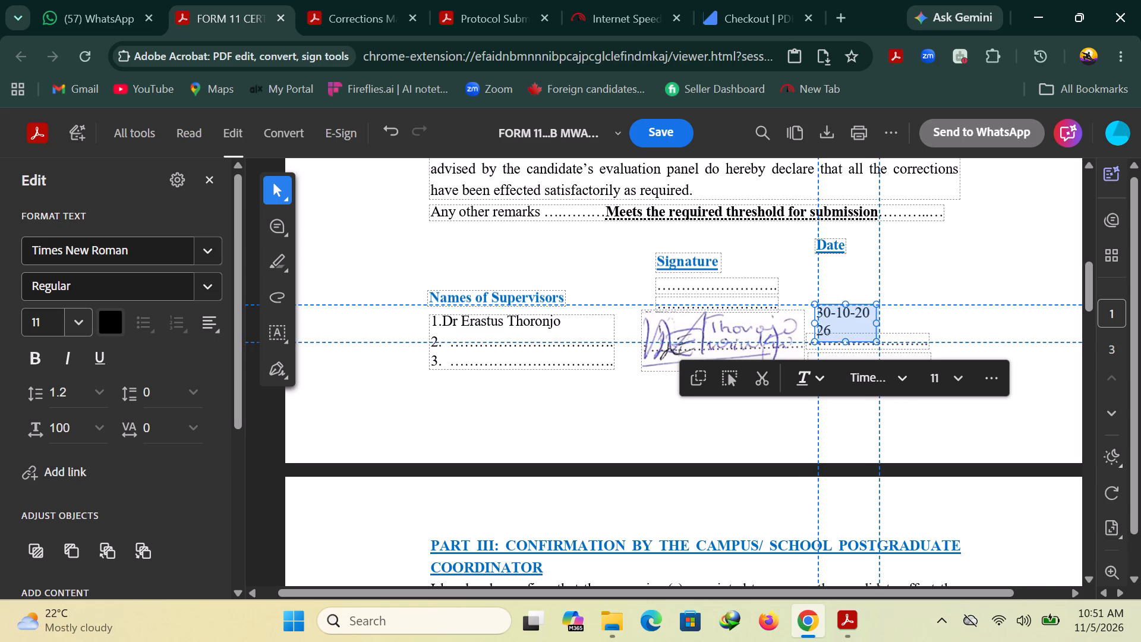
drag(880, 323, 884, 323)
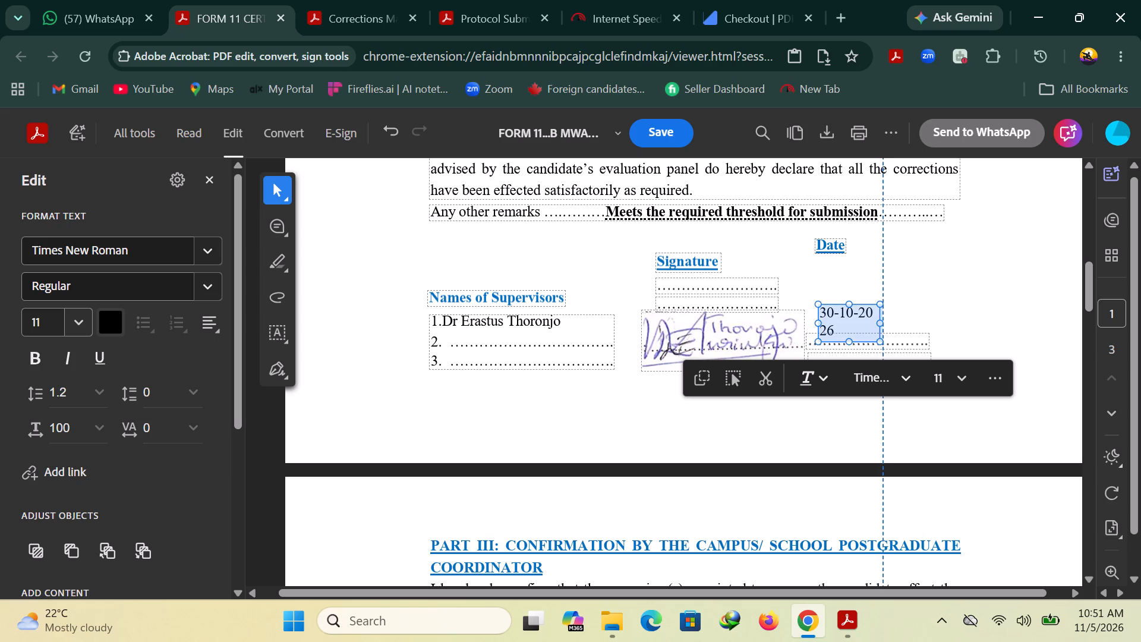
drag(884, 323, 890, 322)
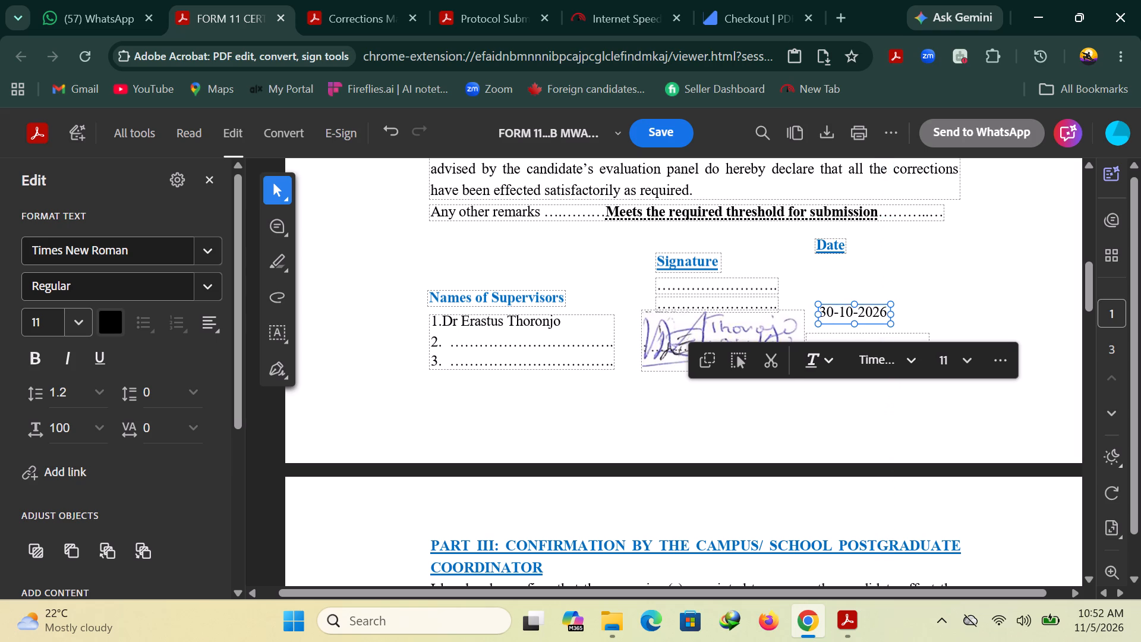
drag(855, 323, 856, 329)
click(891, 313)
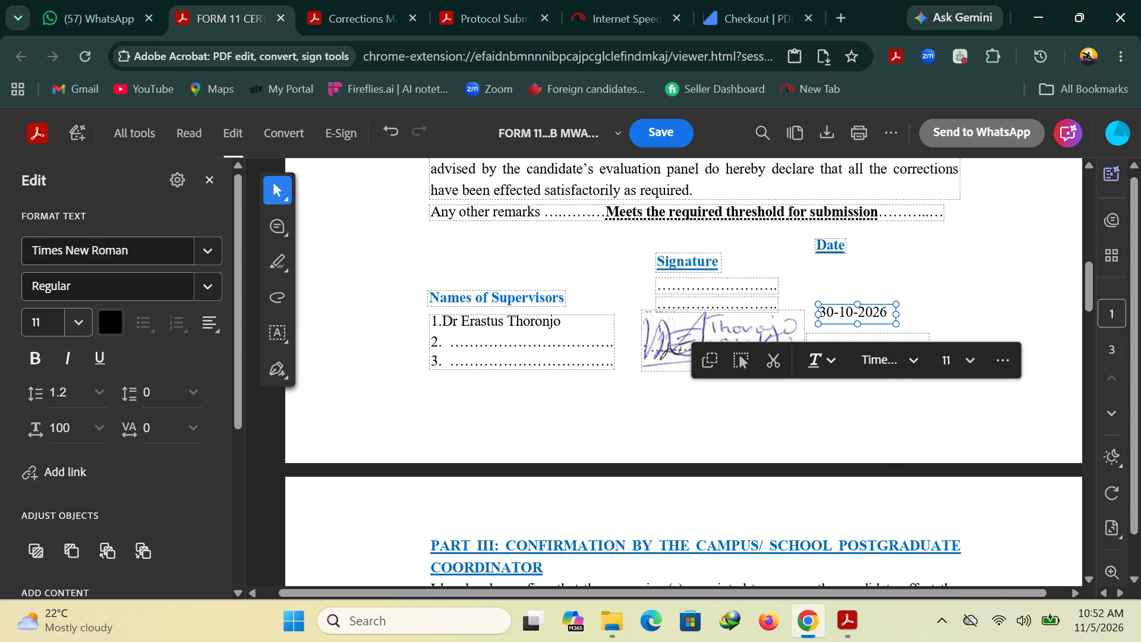
Move both dotted signature lines down over the supervisor's signature image, one level with entry 1 and the other near entry 2.
click(841, 285)
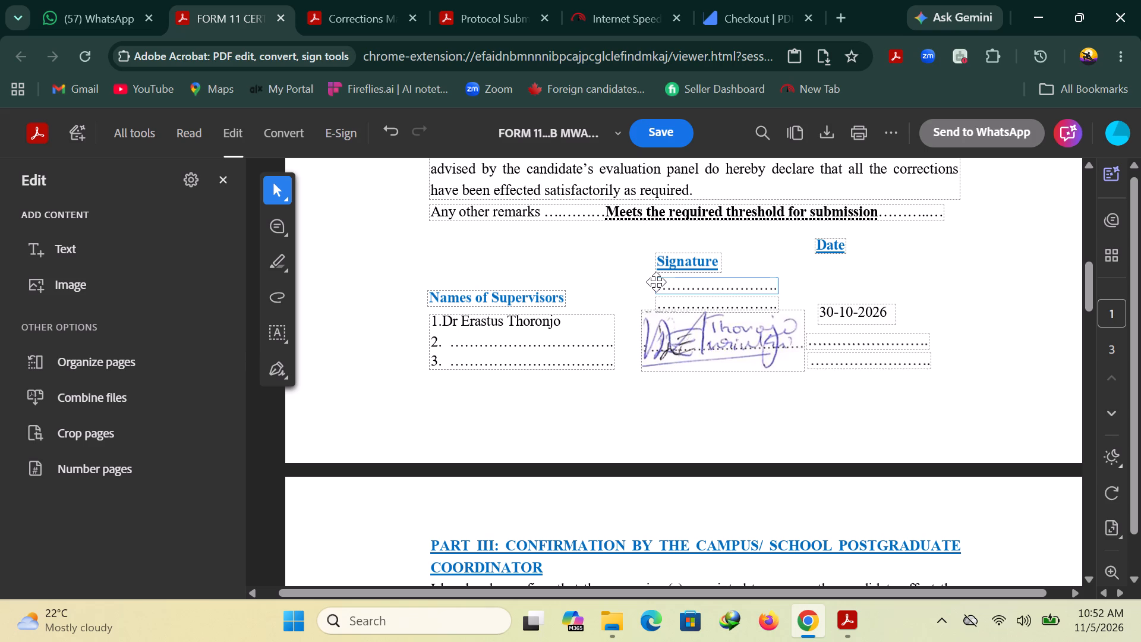
drag(657, 282, 660, 307)
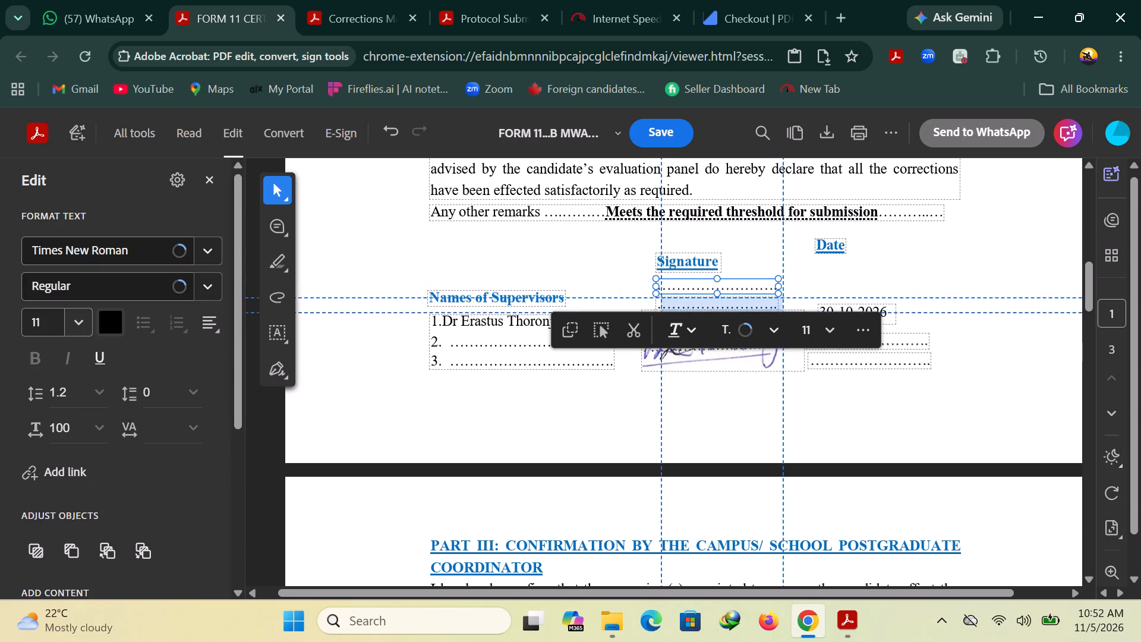
drag(660, 307, 655, 318)
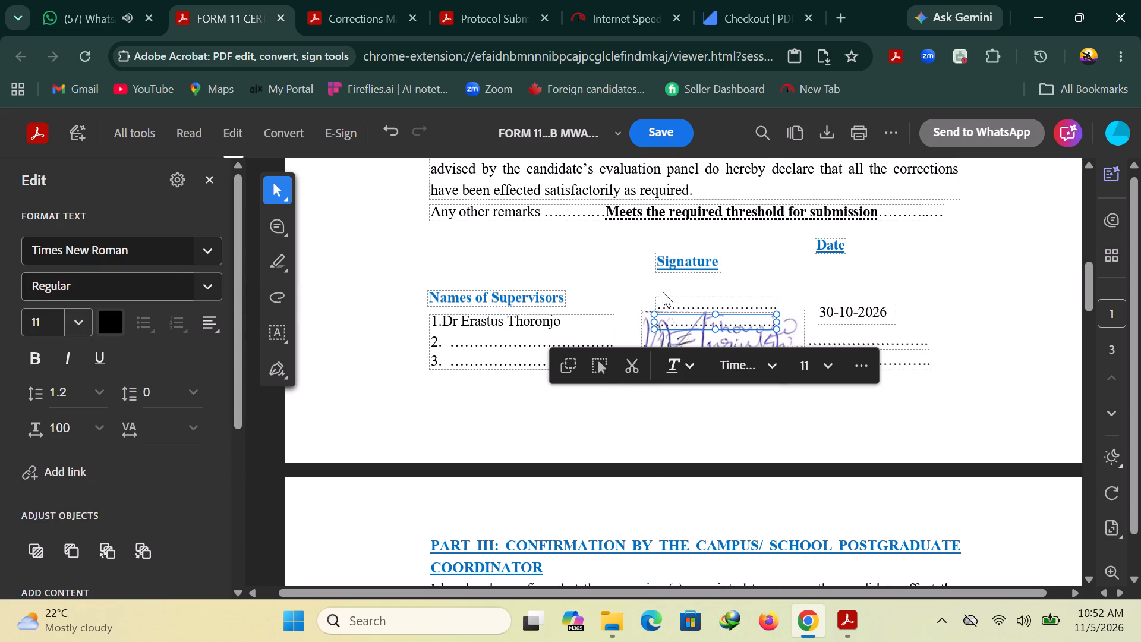
drag(657, 300, 660, 315)
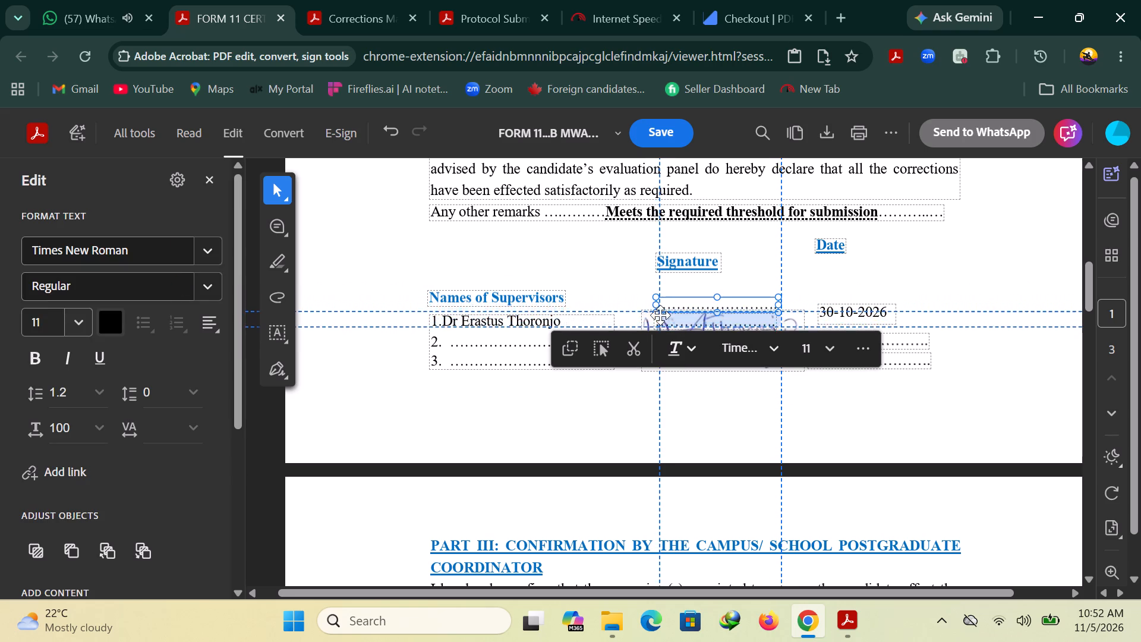
drag(660, 315, 654, 323)
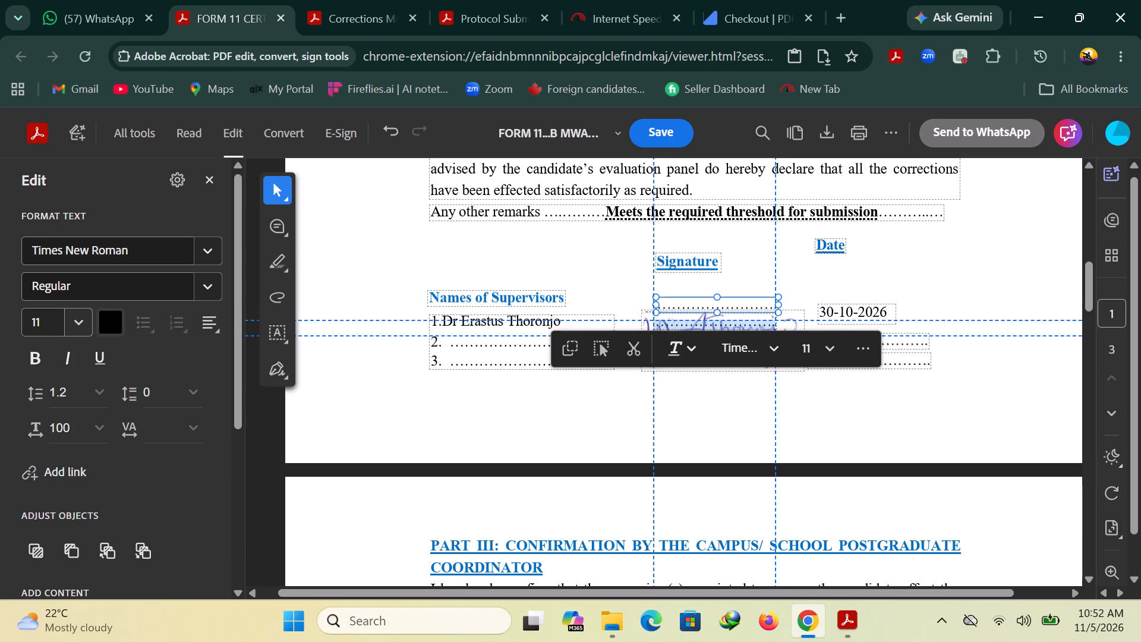
drag(654, 323, 654, 322)
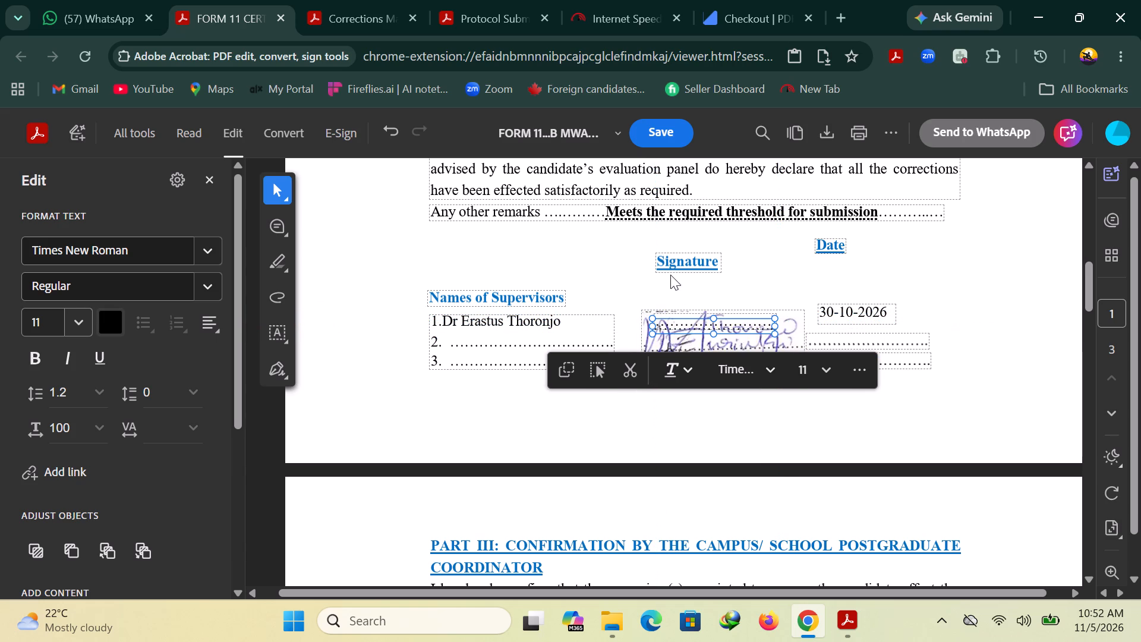
click(670, 275)
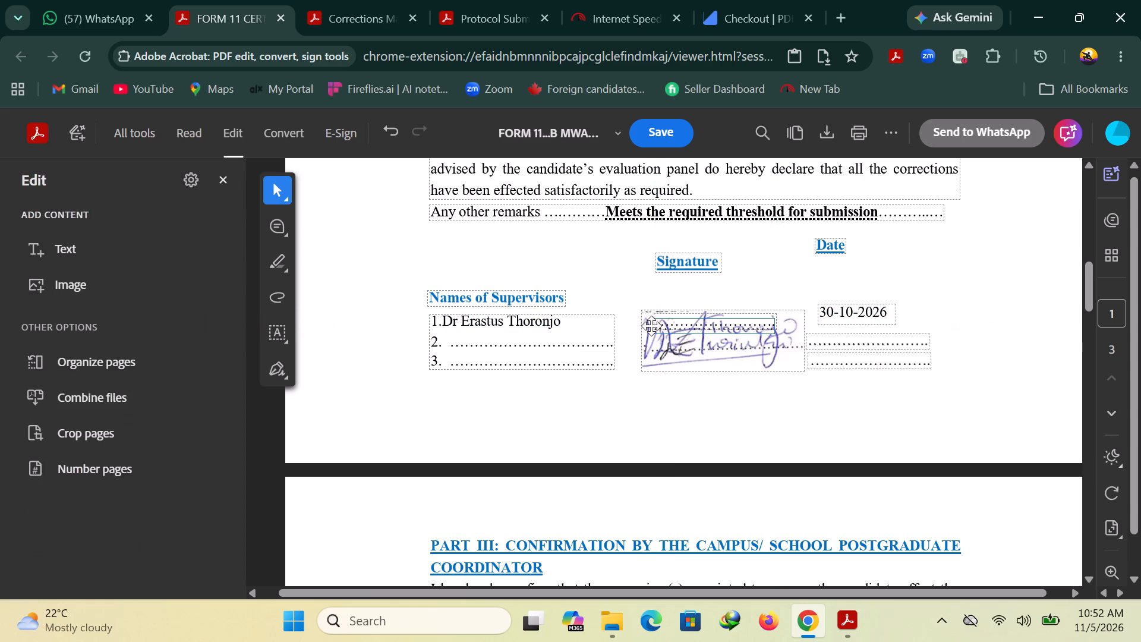
drag(651, 326, 651, 348)
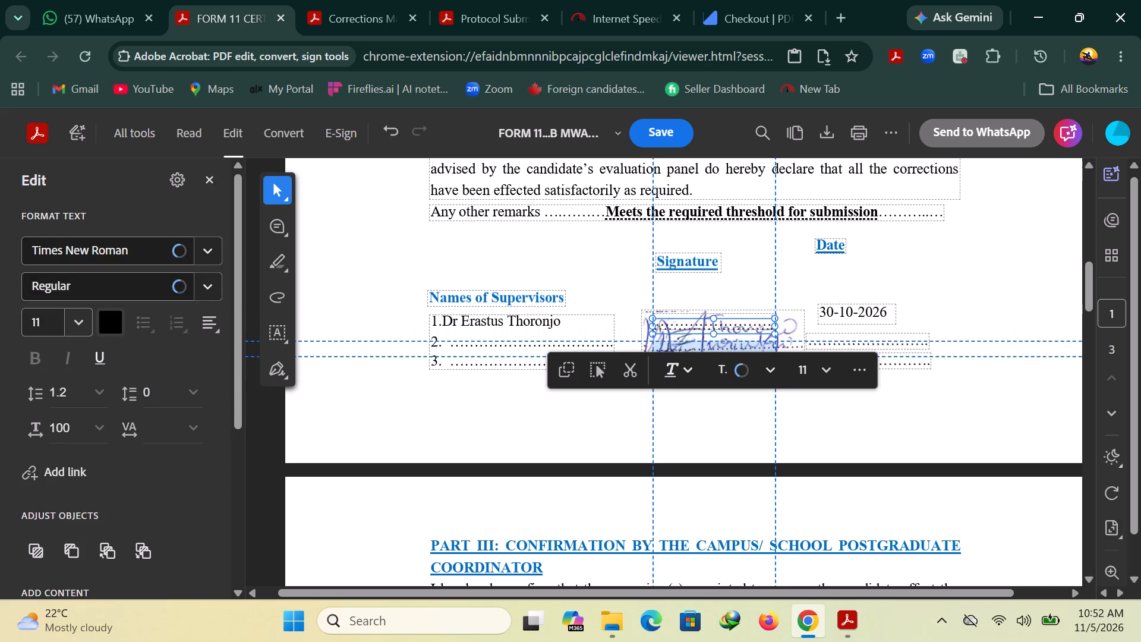
drag(651, 348, 651, 345)
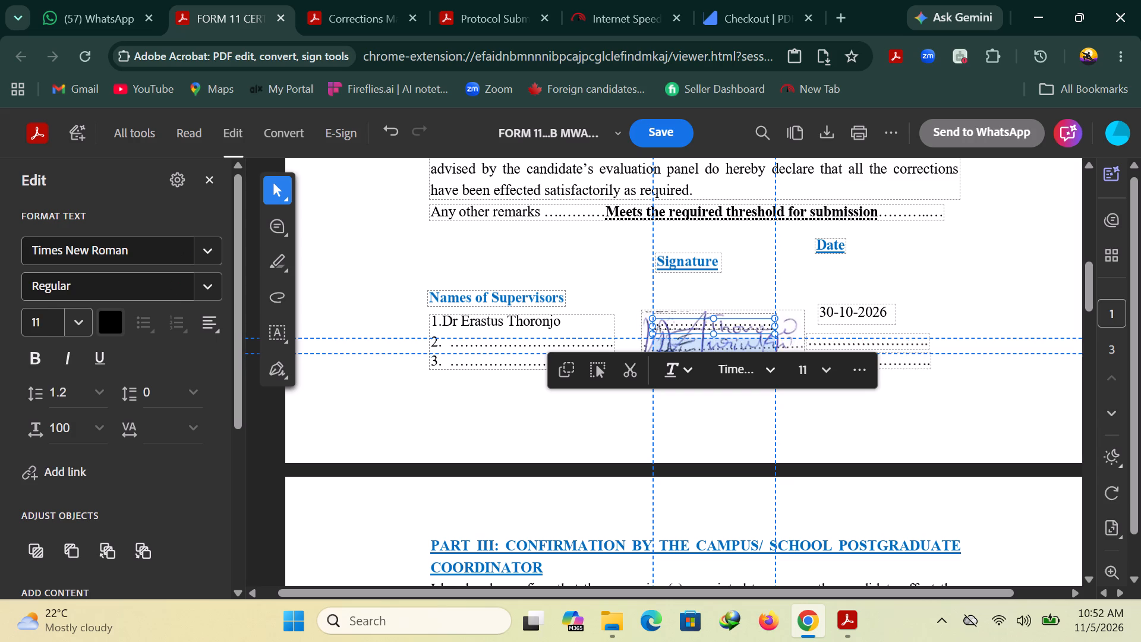
drag(651, 345, 651, 344)
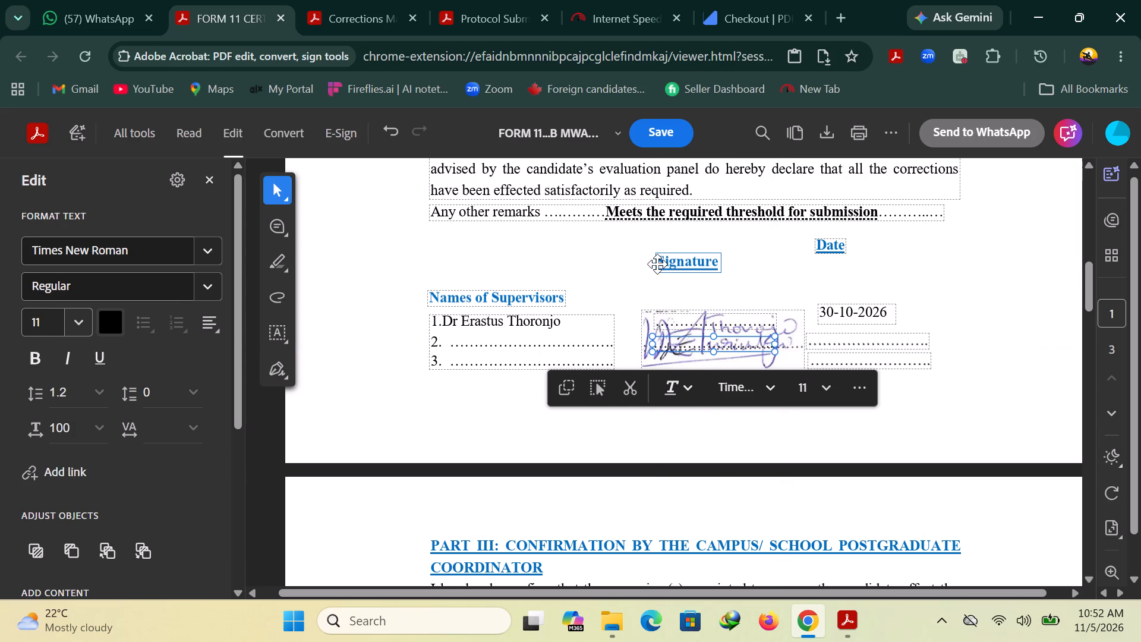
Move the "Signature" heading down so it is level with the "Names of Supervisors" heading, just above the signature image.
drag(657, 264, 655, 298)
click(657, 265)
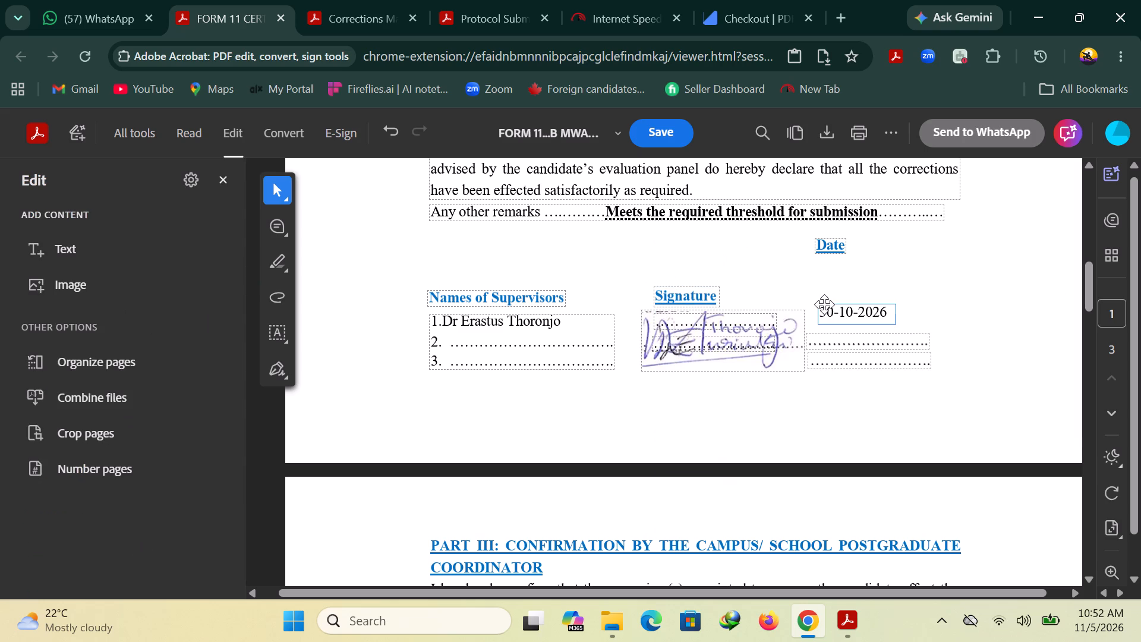
Move the 30-10-2026 date entry down onto the upper dotted date line, level with supervisor entry 2.
drag(818, 312, 821, 331)
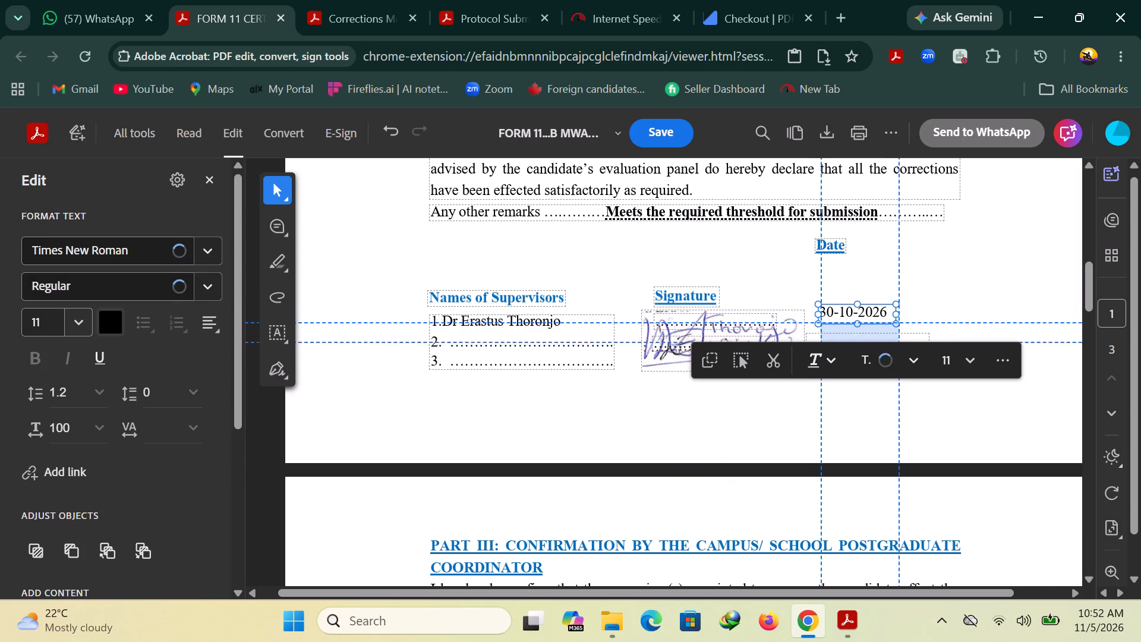
drag(821, 331, 820, 339)
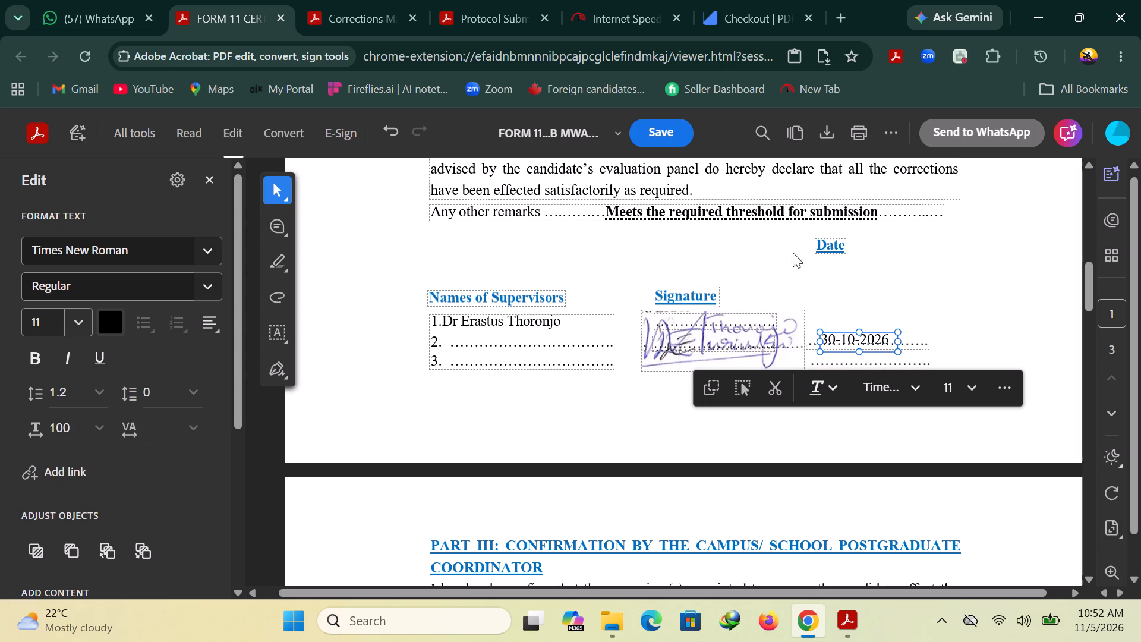
Move the "Date" heading down level with the "Signature" heading and widen its text box so the word fits on one line.
drag(815, 245, 820, 275)
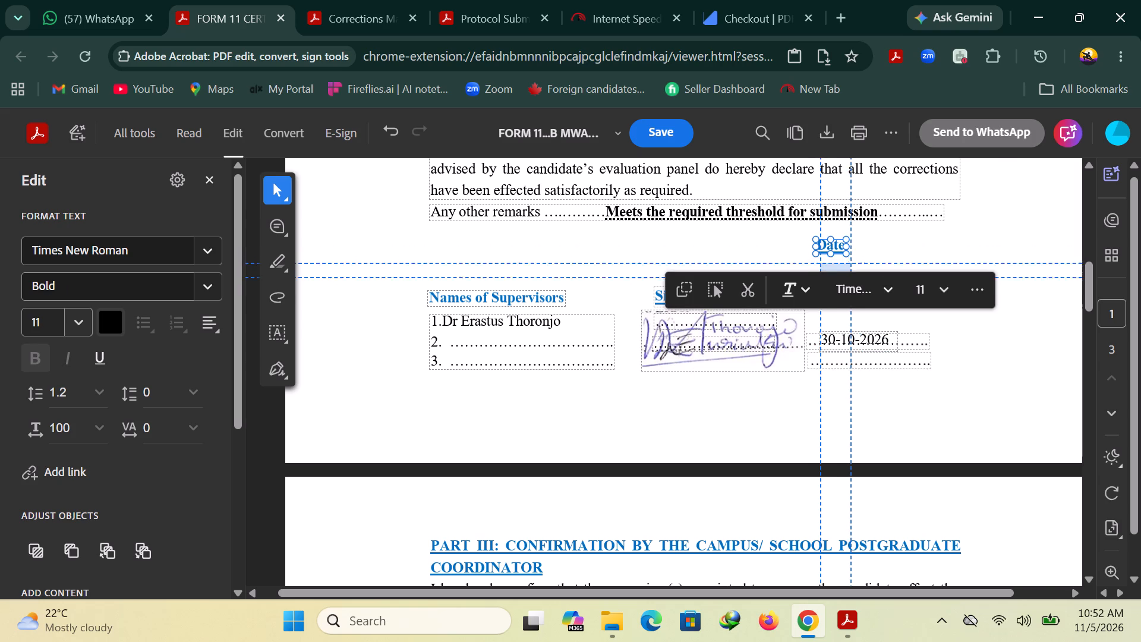
drag(820, 275, 819, 310)
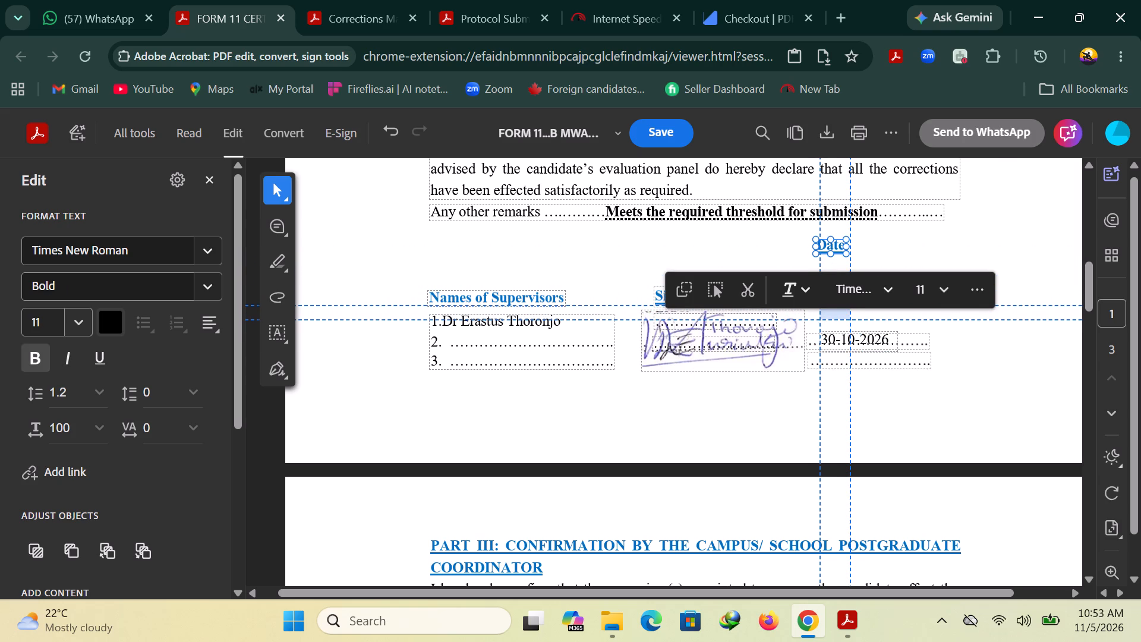
drag(819, 310, 819, 309)
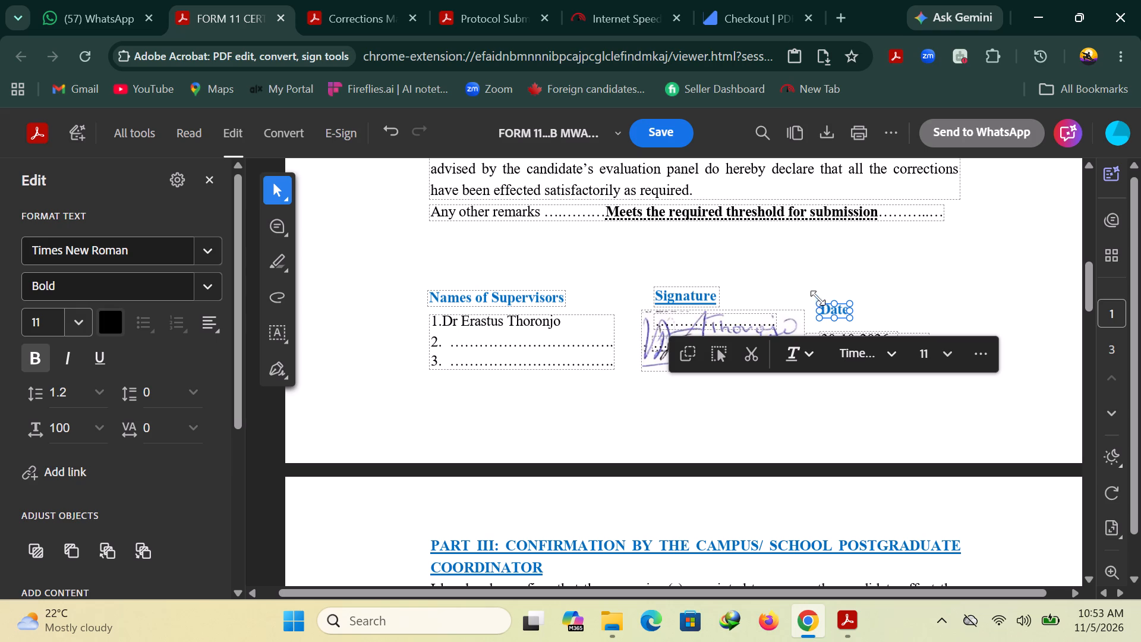
click(818, 304)
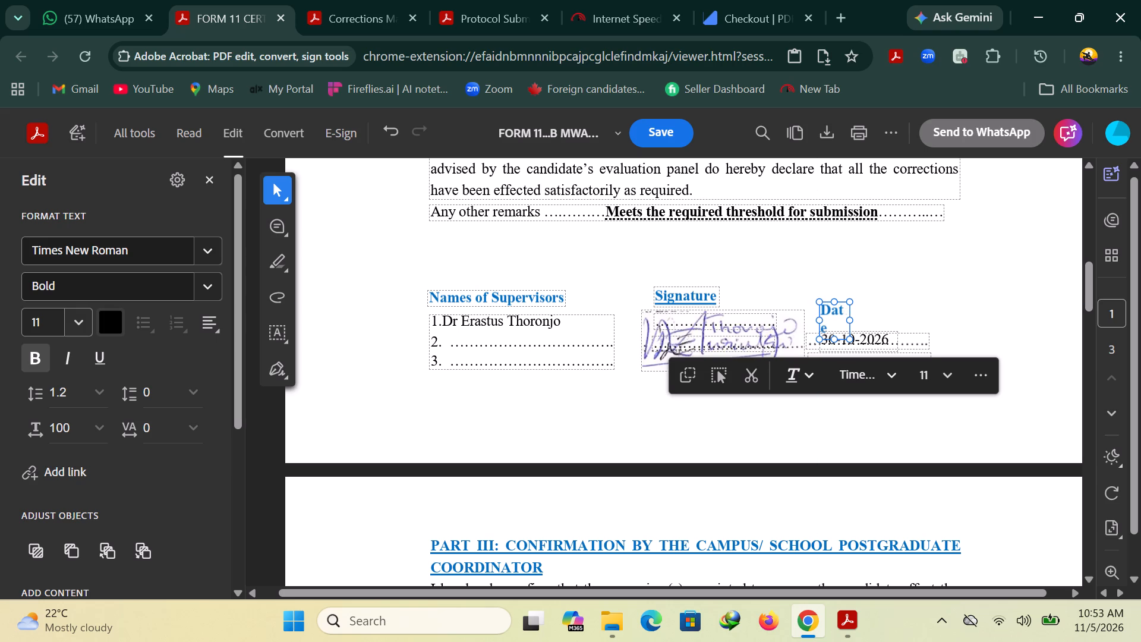
drag(850, 319, 863, 321)
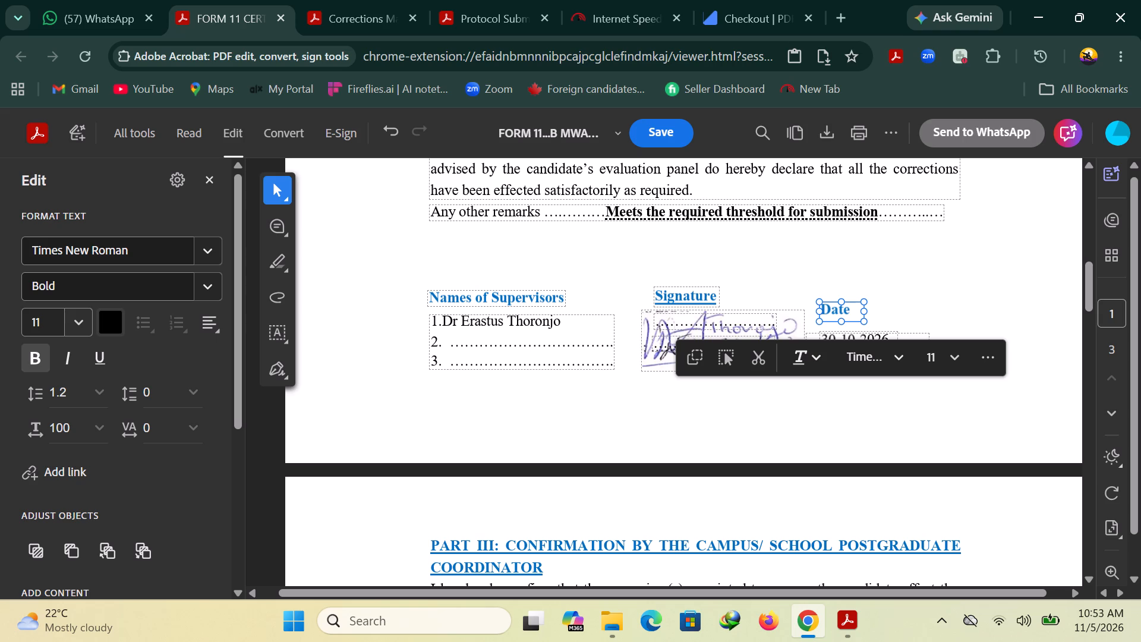
click(822, 308)
drag(863, 306, 863, 305)
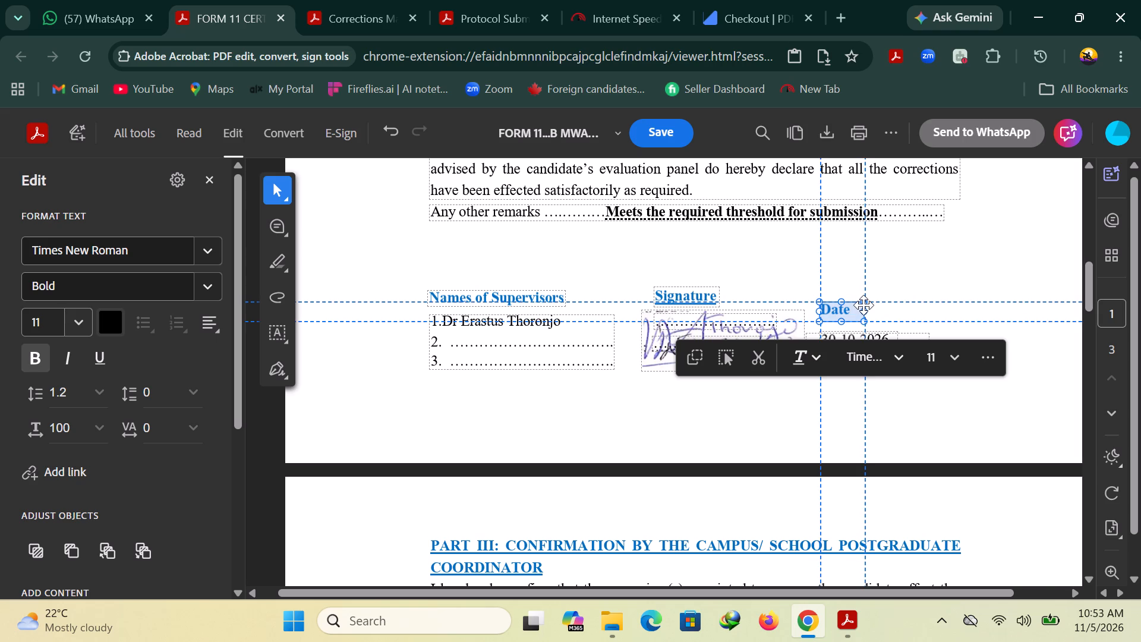
drag(863, 305, 863, 294)
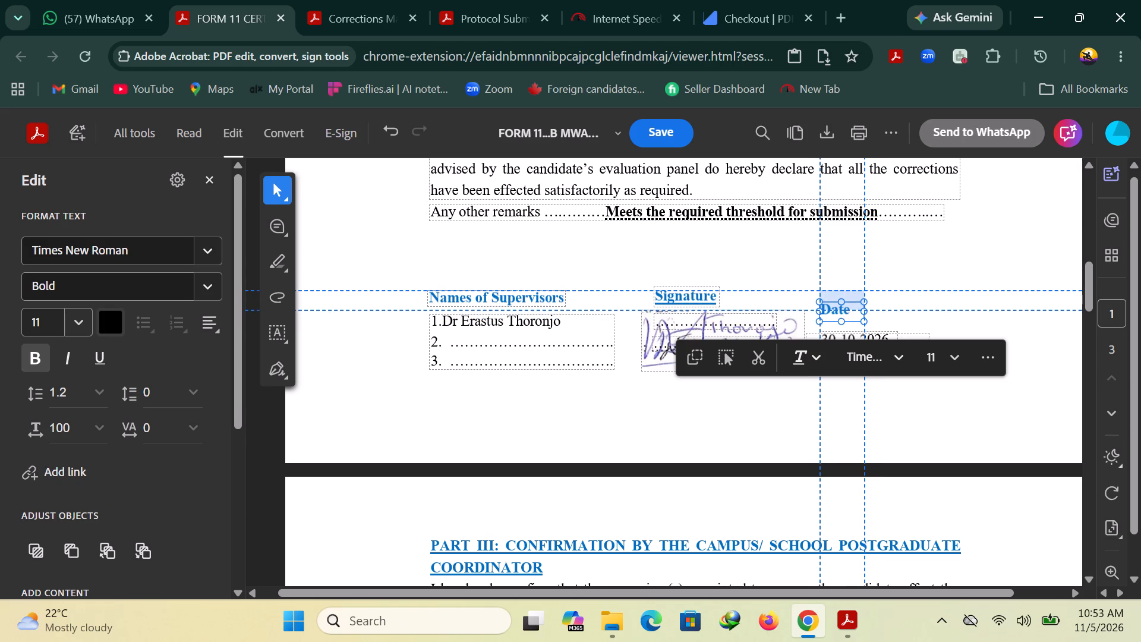
drag(863, 294, 863, 292)
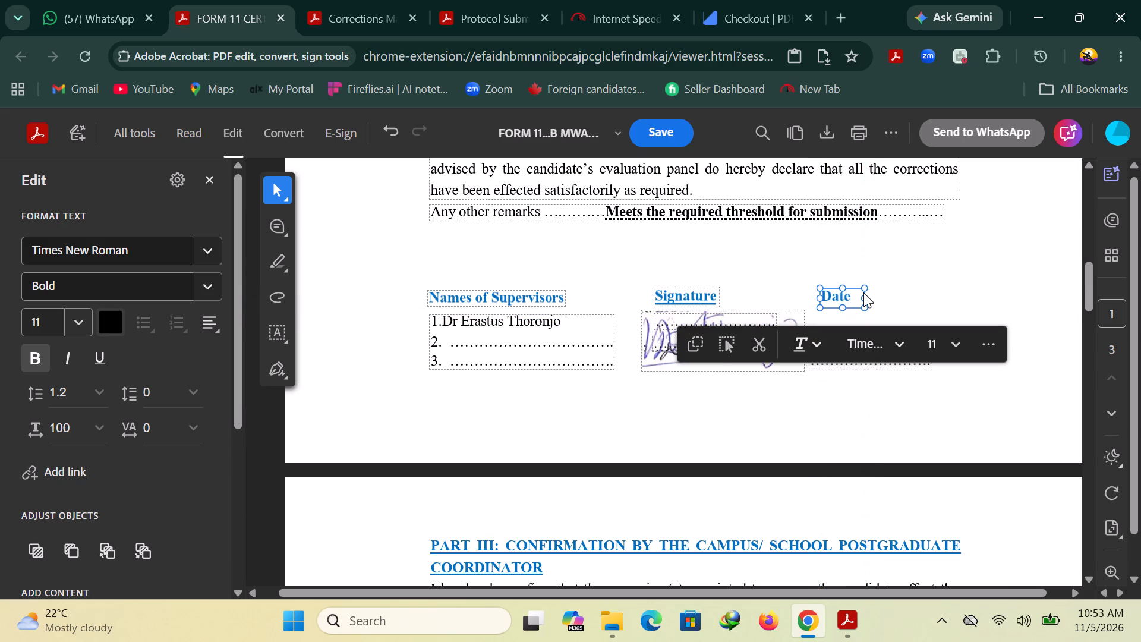
click(891, 283)
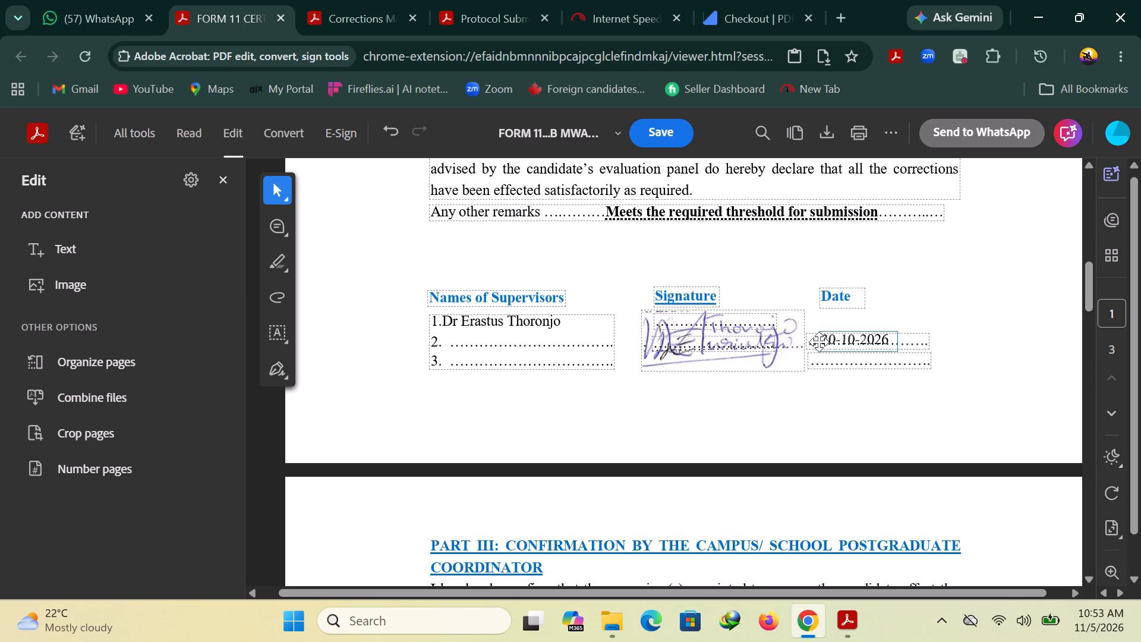
Adjust the height of the 30-10-2026 date entry so it rests just above the upper dotted date line.
drag(819, 342, 817, 357)
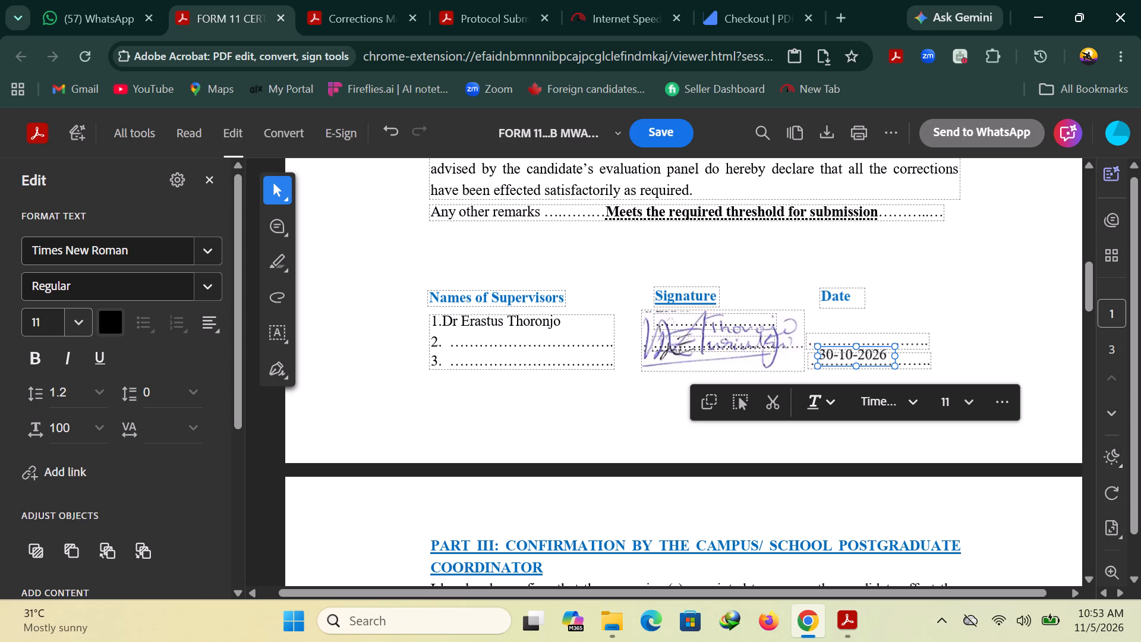
drag(818, 350, 818, 334)
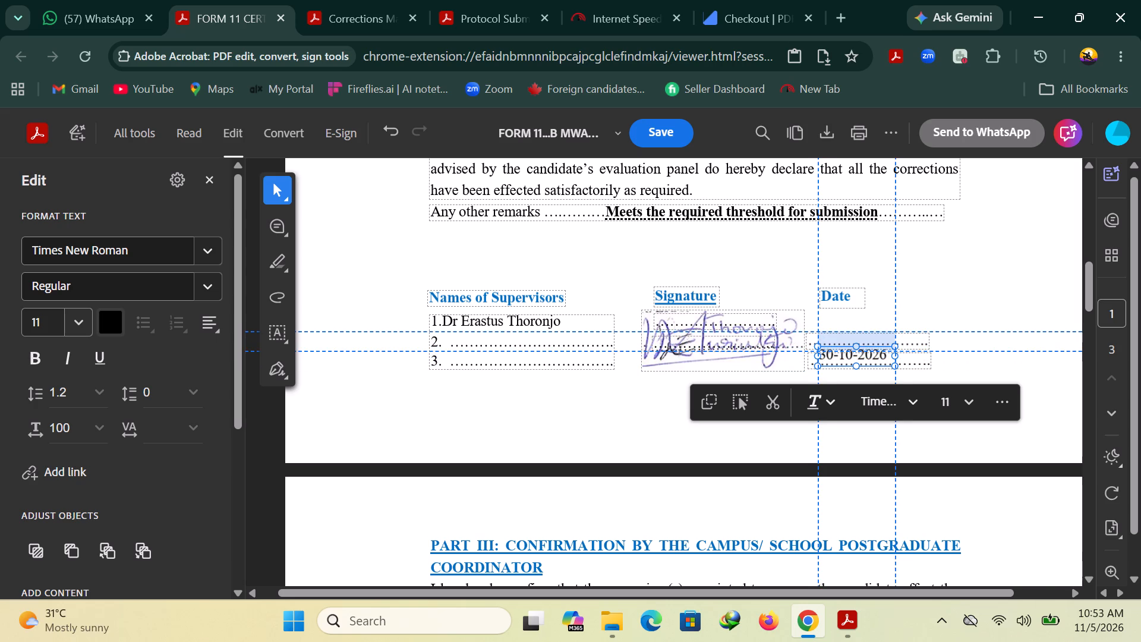
drag(818, 334, 817, 332)
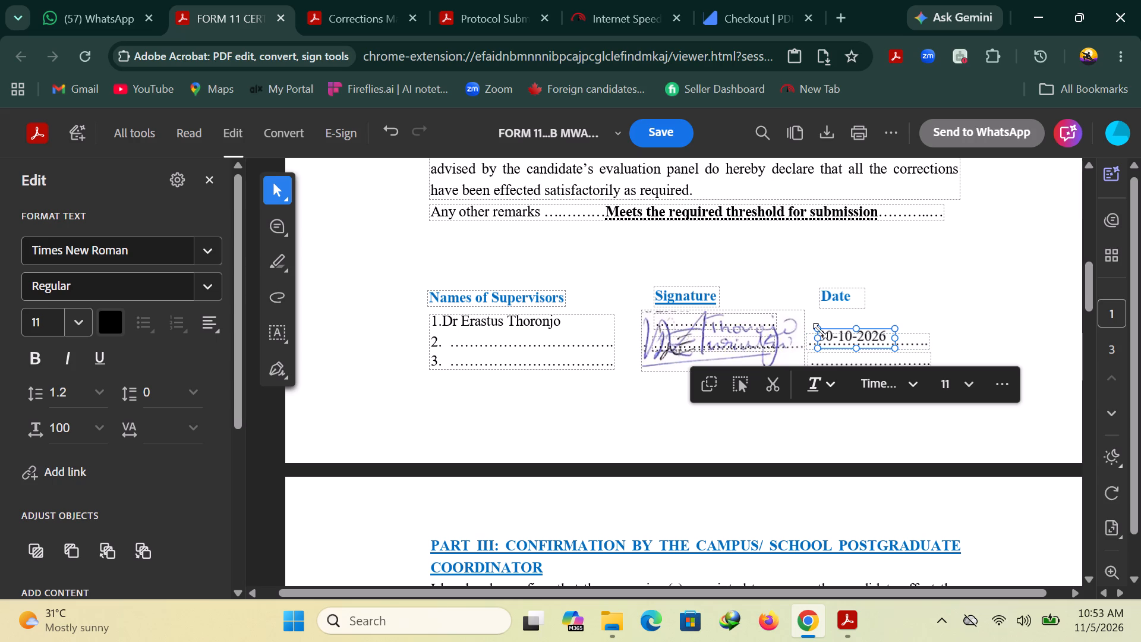
click(910, 289)
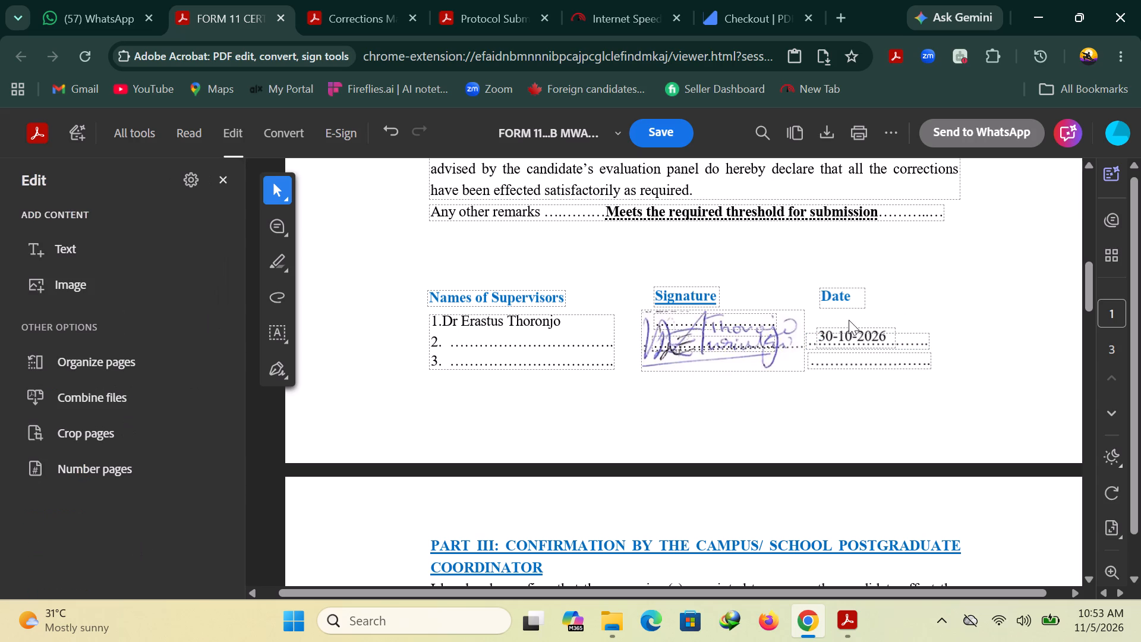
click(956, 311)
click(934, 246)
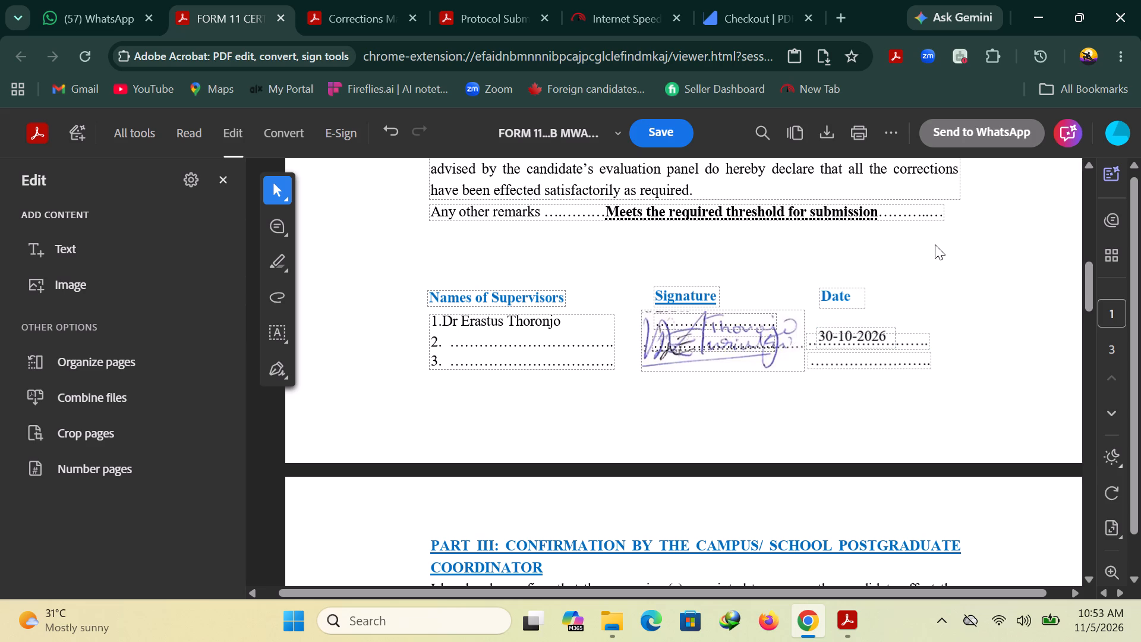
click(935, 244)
Extend the upper dotted date line's text box slightly upward so its dots run level with the 30-10-2026 entry.
click(927, 341)
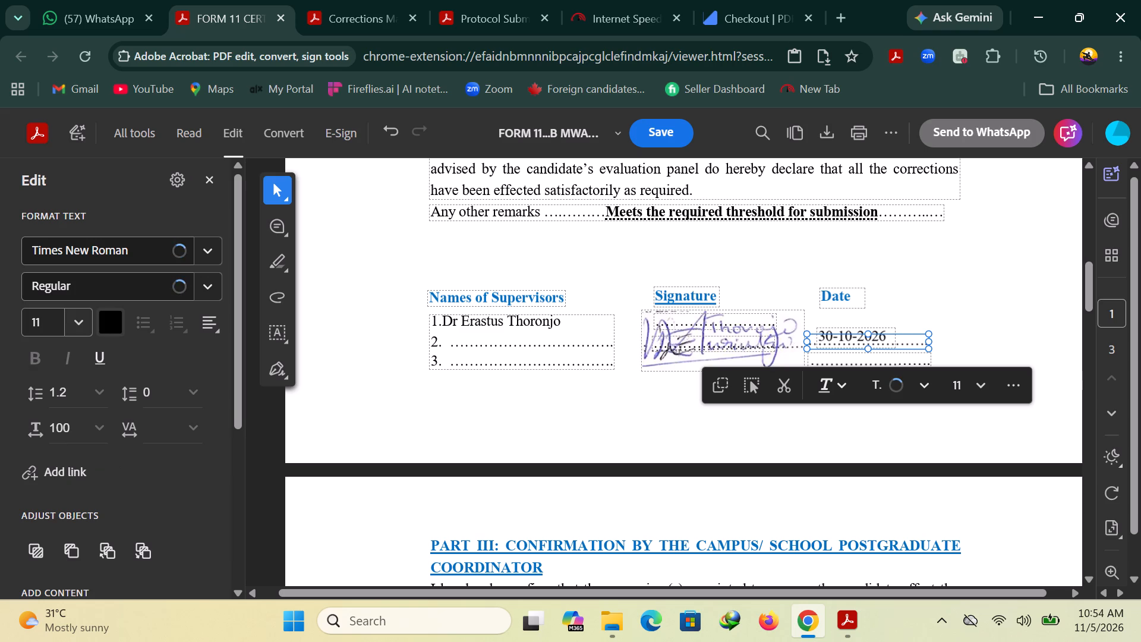
drag(868, 335, 868, 328)
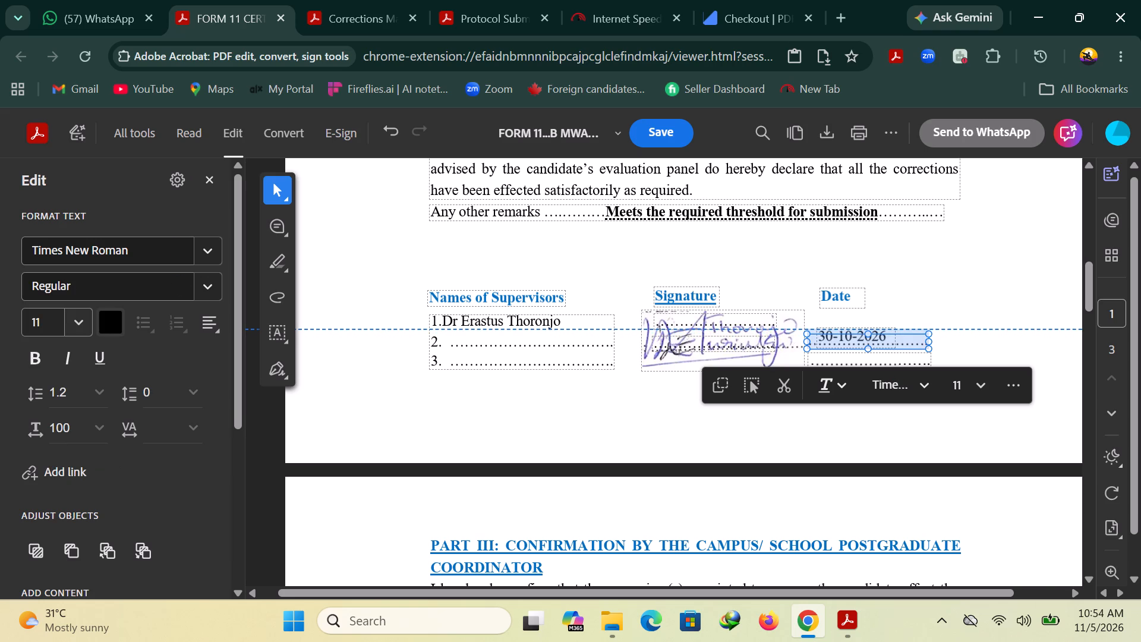
drag(868, 328, 868, 328)
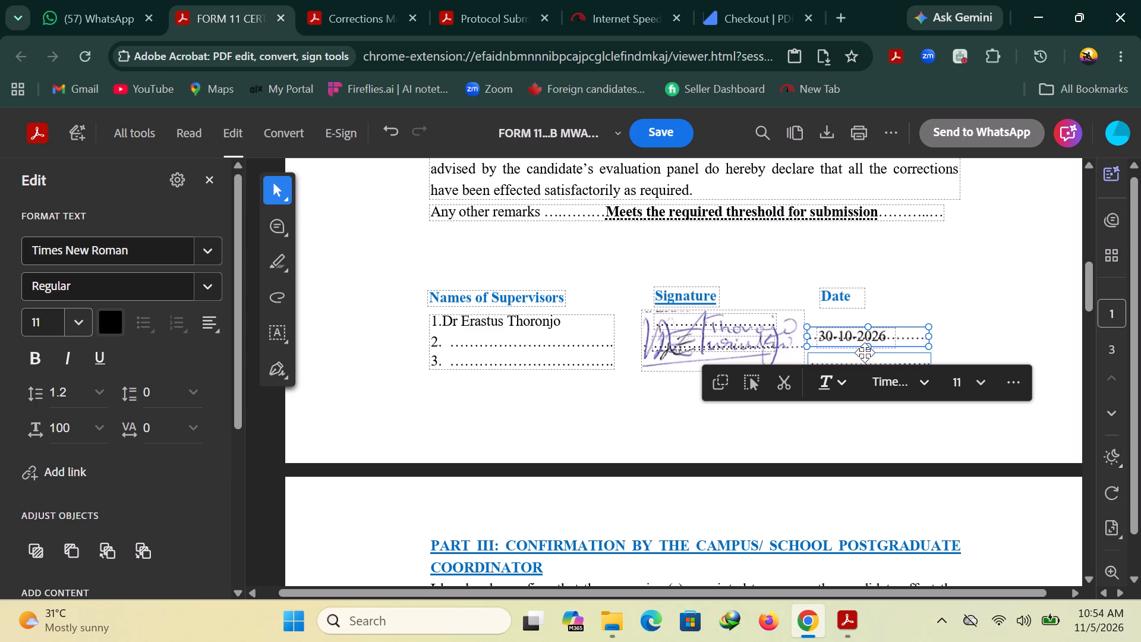
click(863, 350)
click(869, 328)
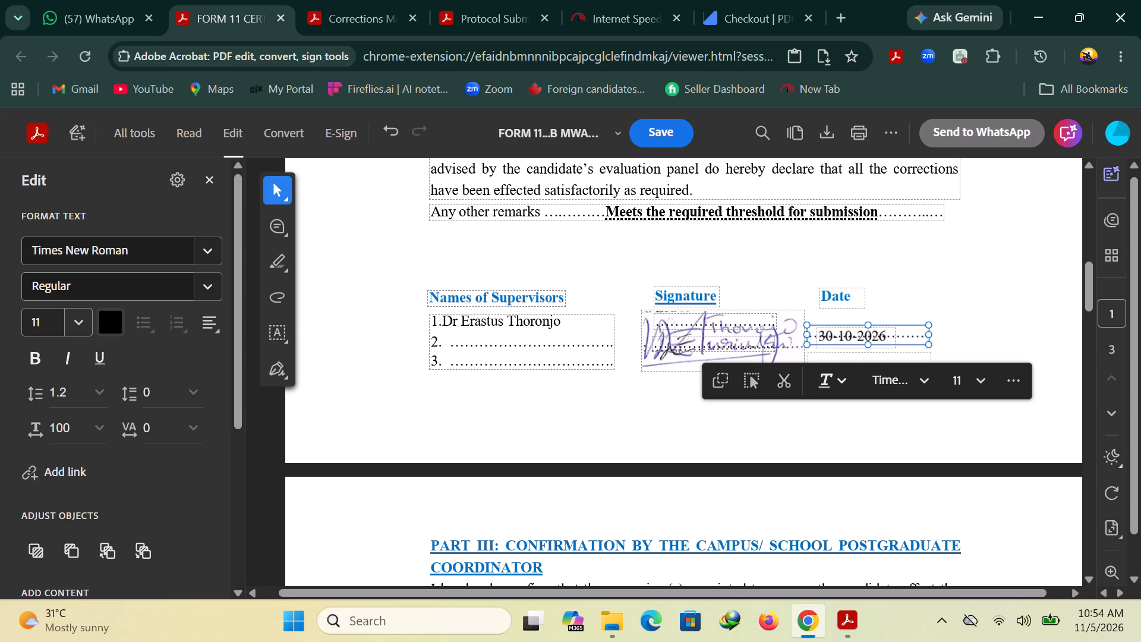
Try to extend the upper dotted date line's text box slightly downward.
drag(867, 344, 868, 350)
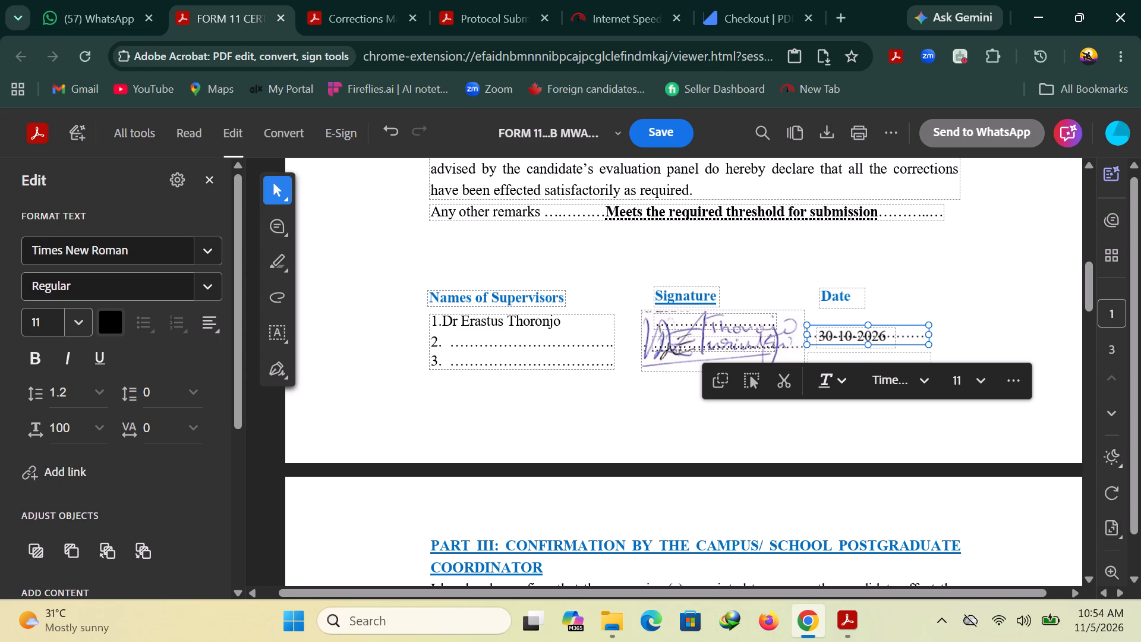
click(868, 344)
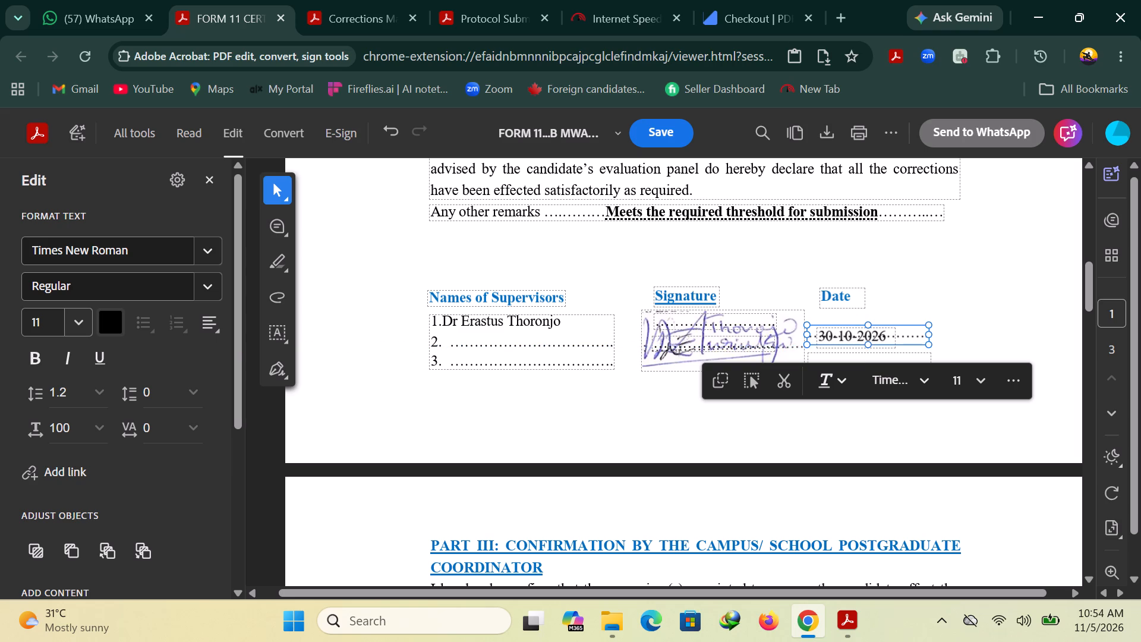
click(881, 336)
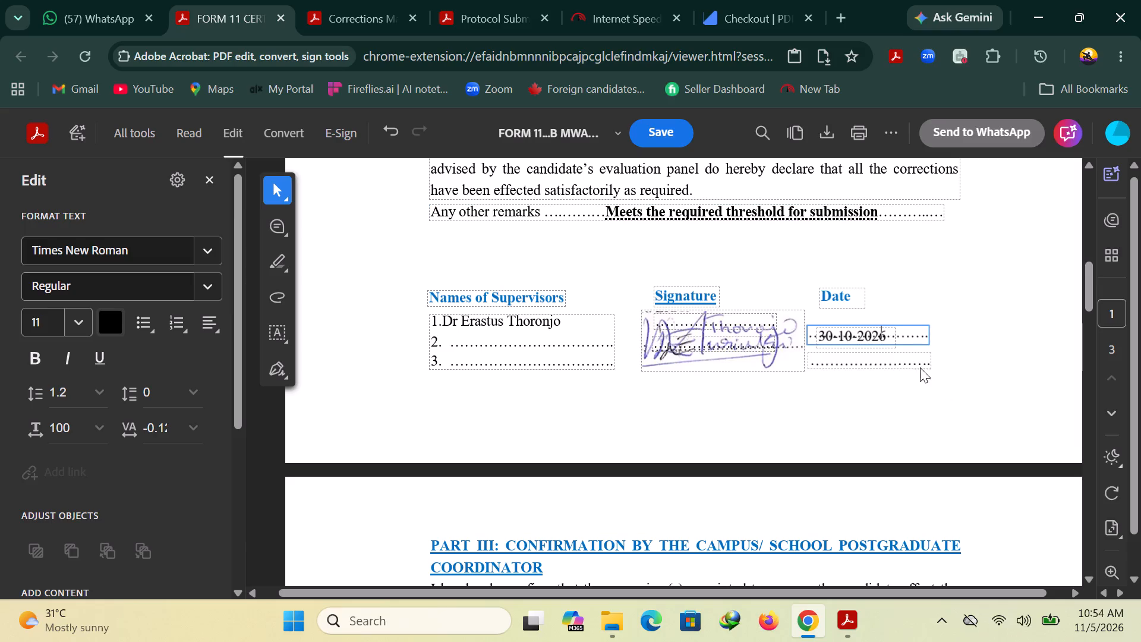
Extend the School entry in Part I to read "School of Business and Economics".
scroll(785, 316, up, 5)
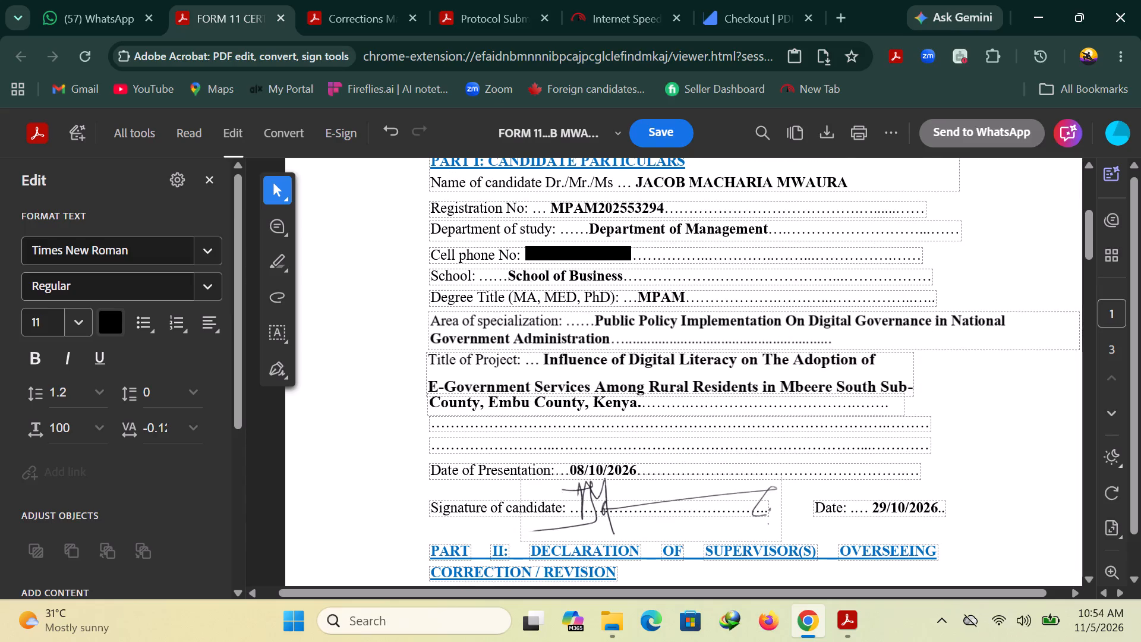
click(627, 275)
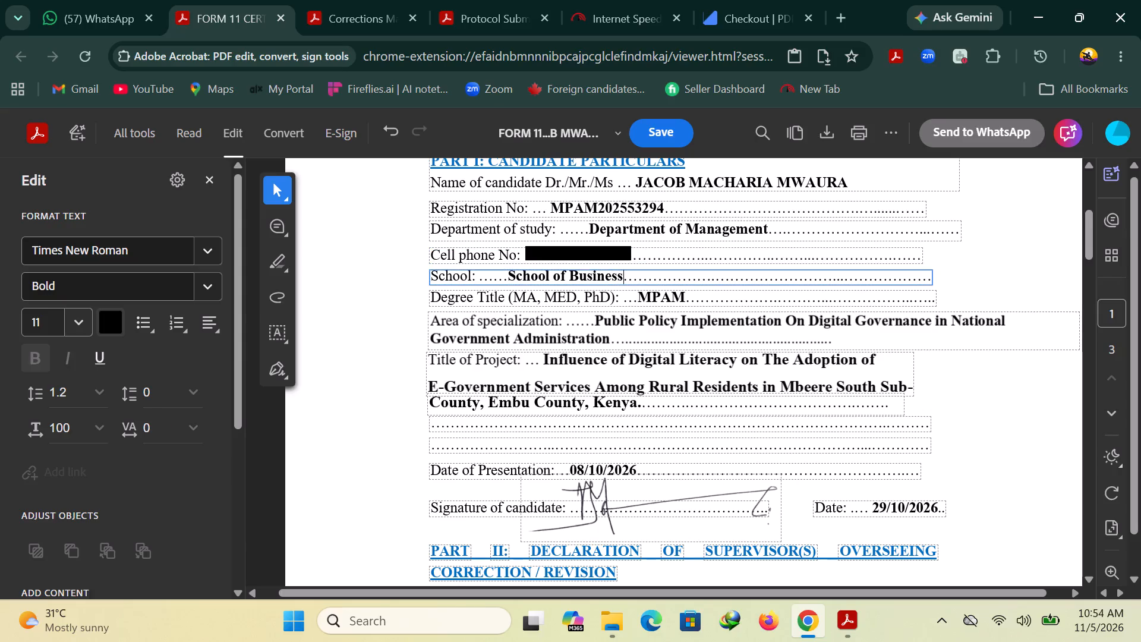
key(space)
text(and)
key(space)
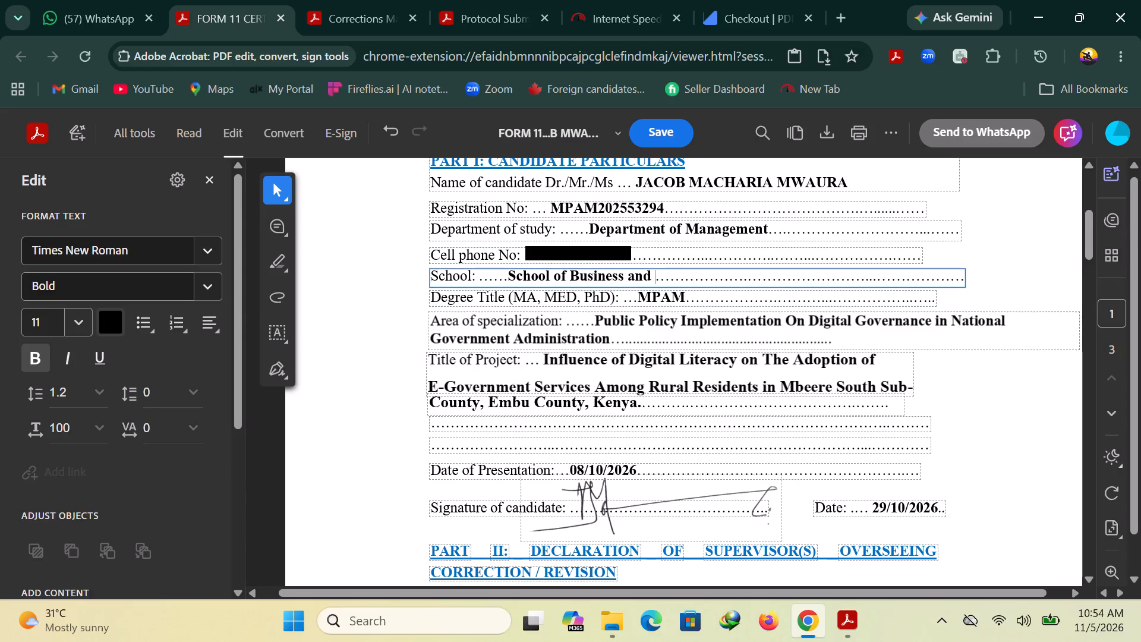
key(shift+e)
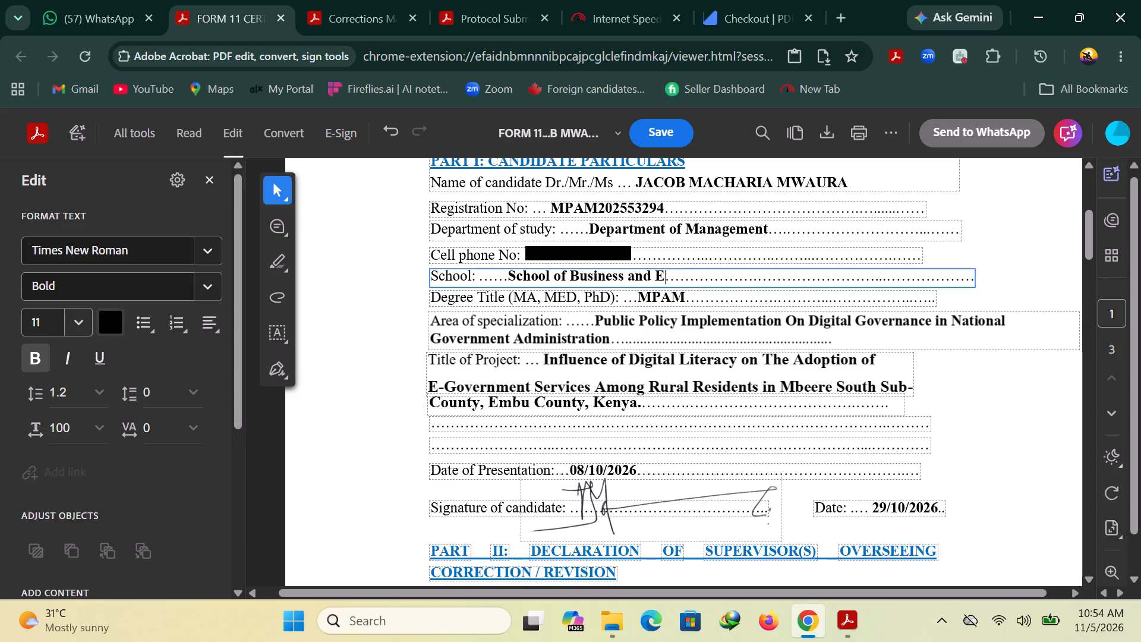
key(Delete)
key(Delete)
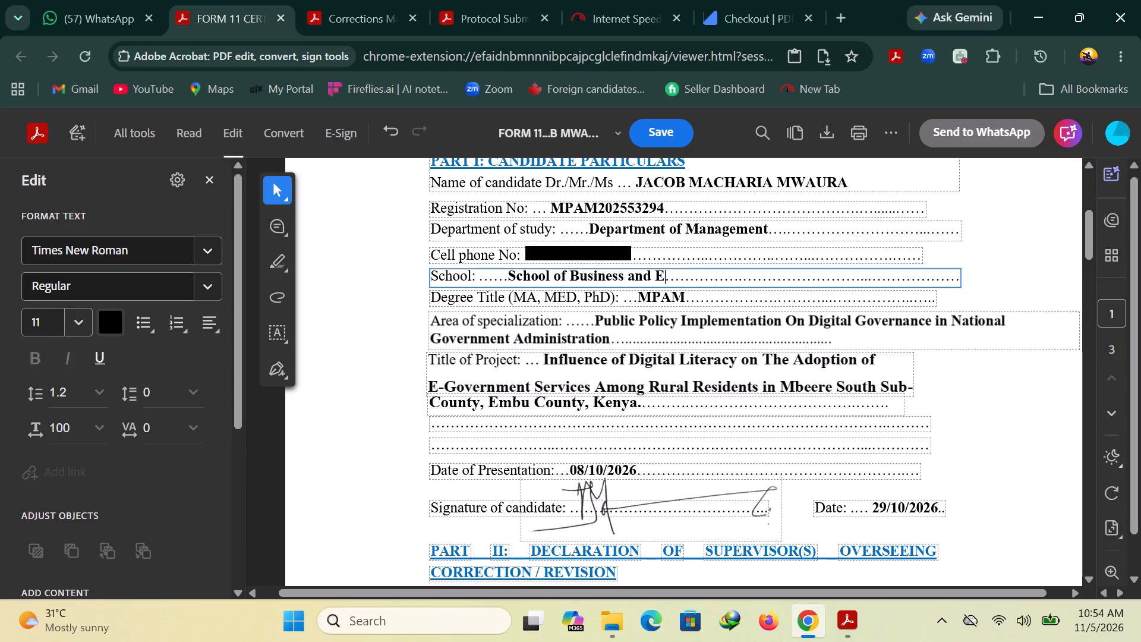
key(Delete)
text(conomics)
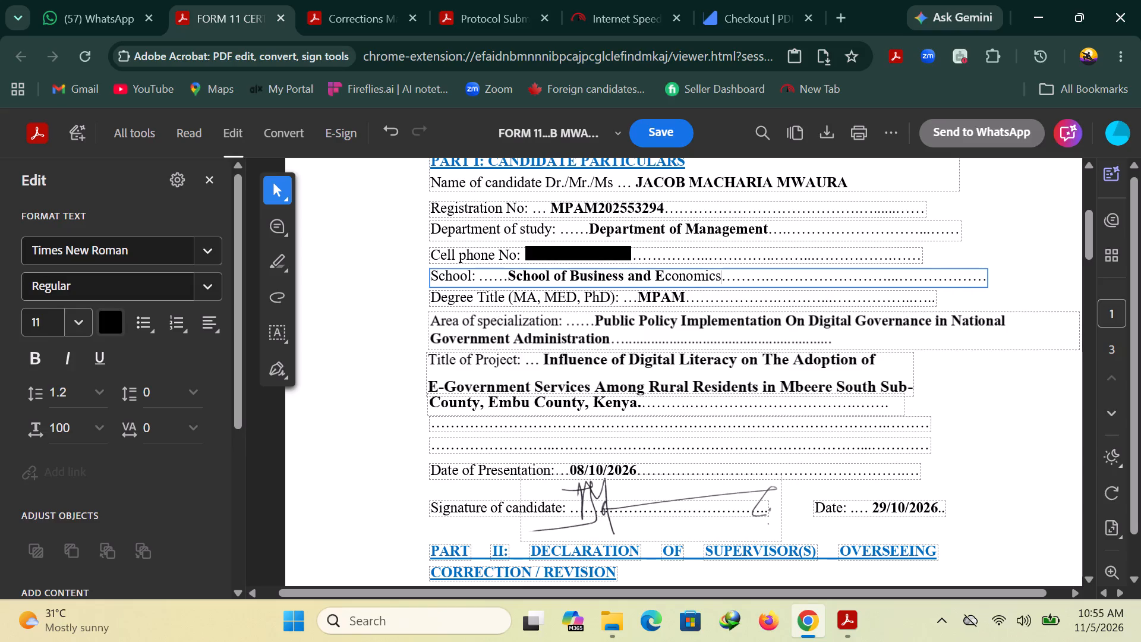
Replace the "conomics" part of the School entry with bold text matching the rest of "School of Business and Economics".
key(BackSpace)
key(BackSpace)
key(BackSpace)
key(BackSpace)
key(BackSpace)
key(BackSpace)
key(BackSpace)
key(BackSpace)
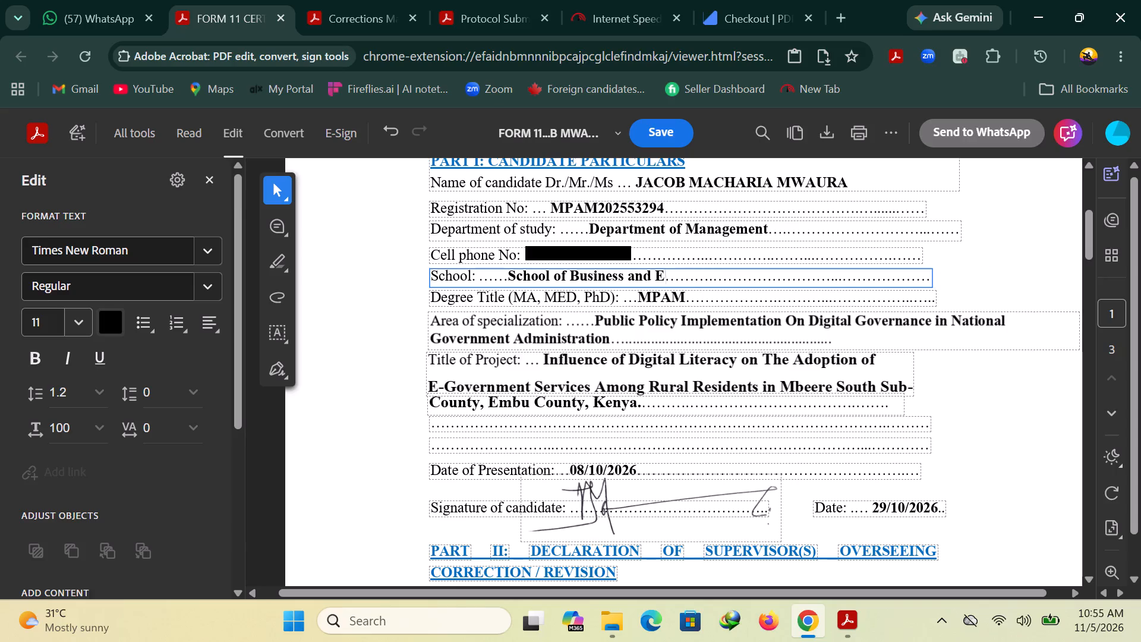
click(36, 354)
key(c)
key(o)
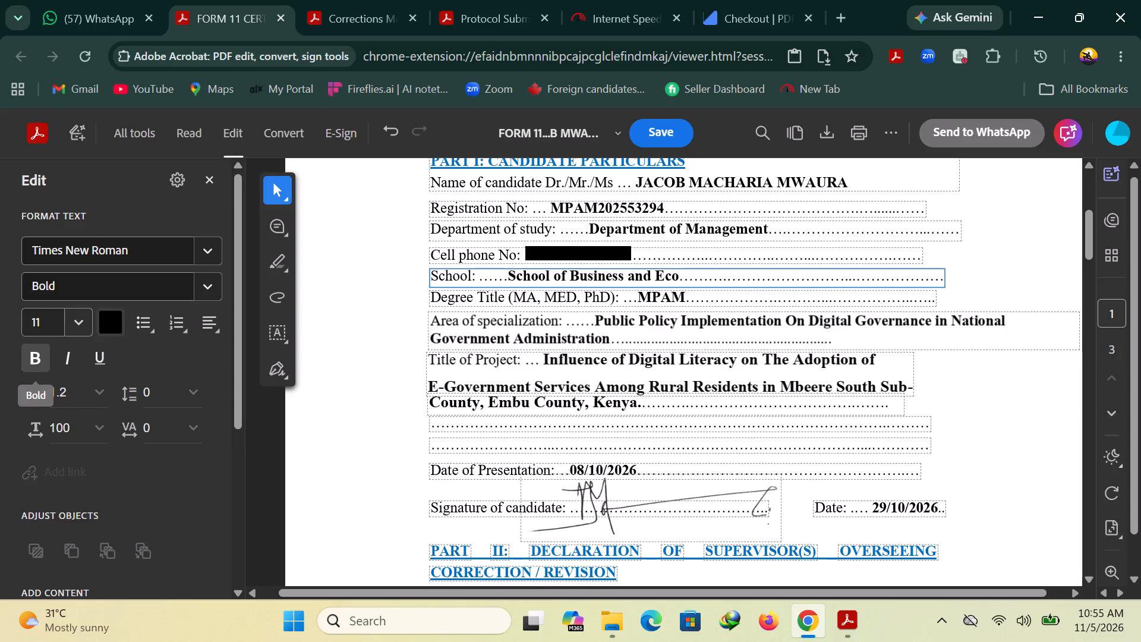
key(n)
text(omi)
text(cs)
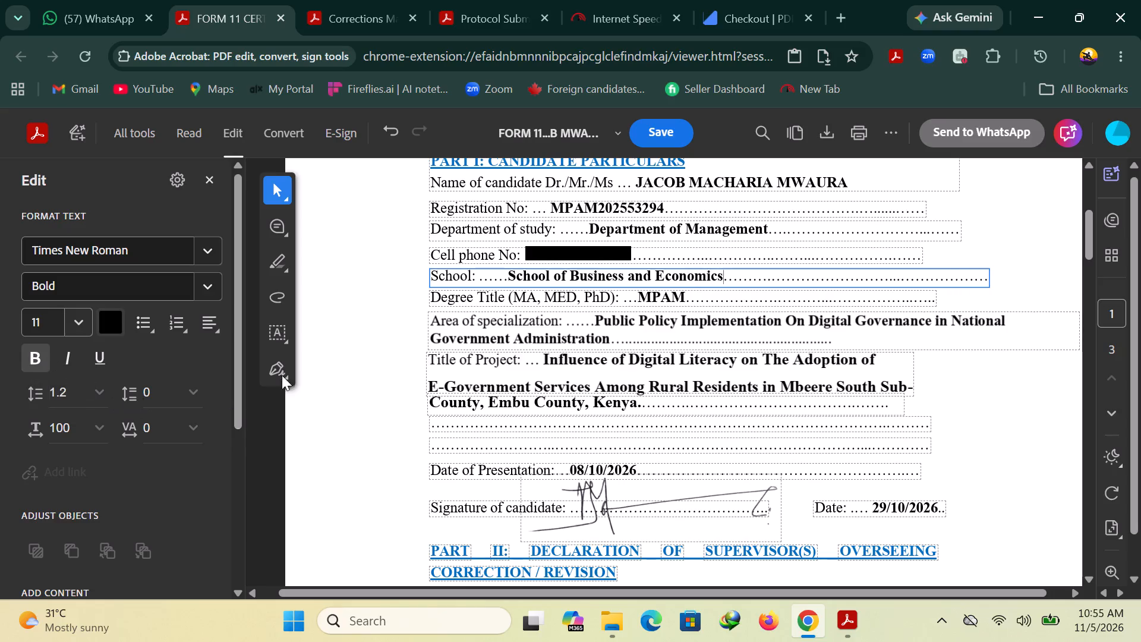
Review the Part I entries and the Part II supervisor names, signature and date layout.
click(744, 357)
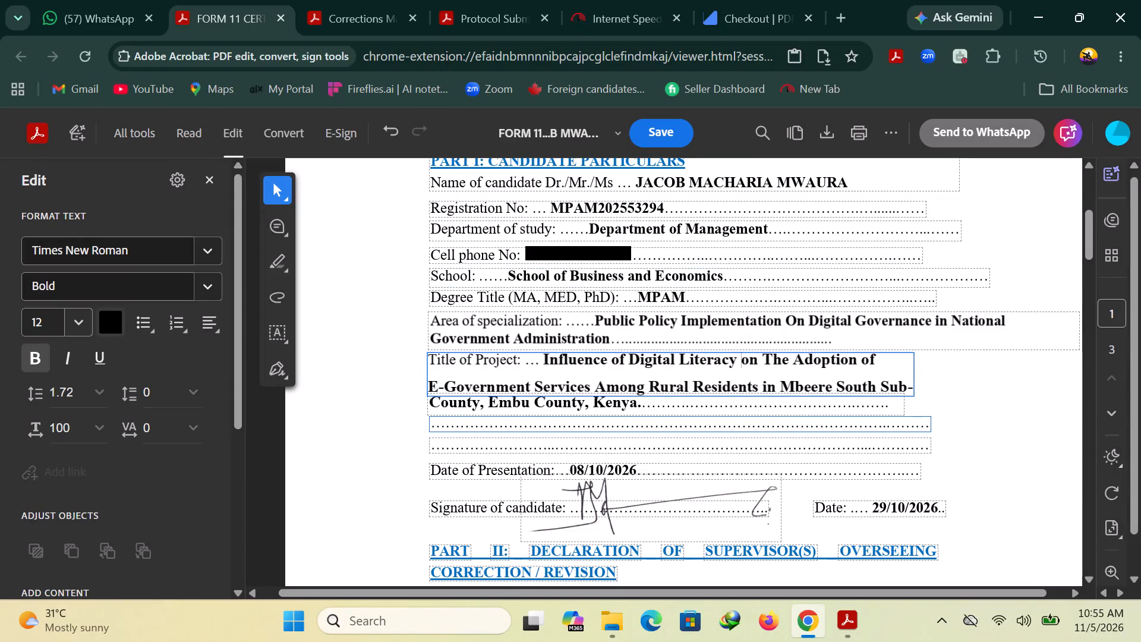
scroll(704, 454, down, 2)
scroll(702, 454, up, 1)
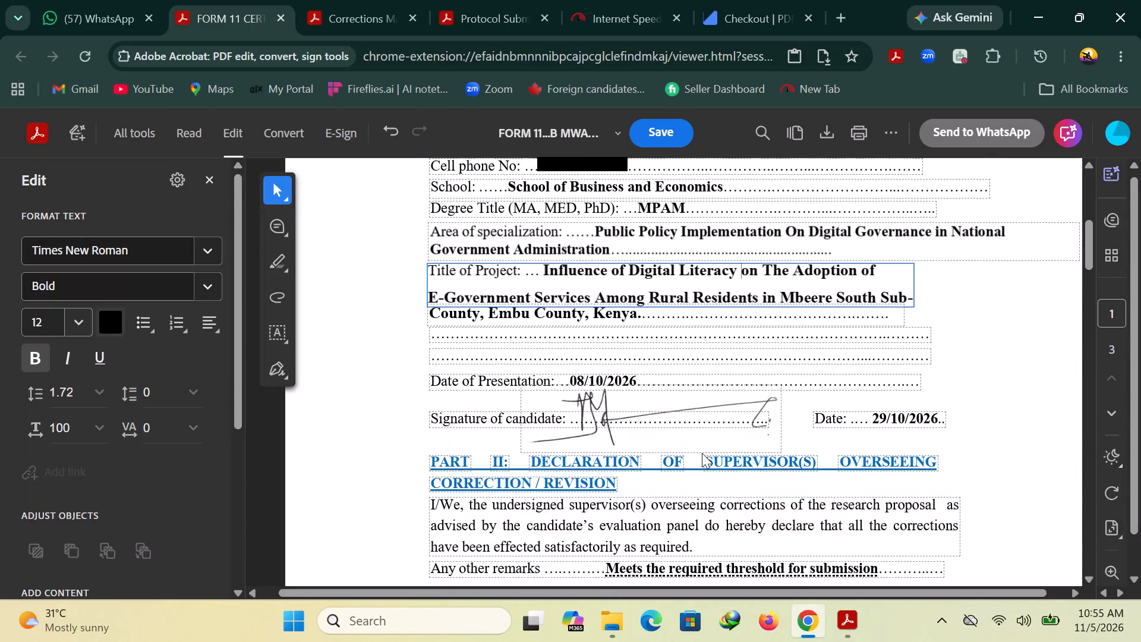
scroll(699, 448, down, 5)
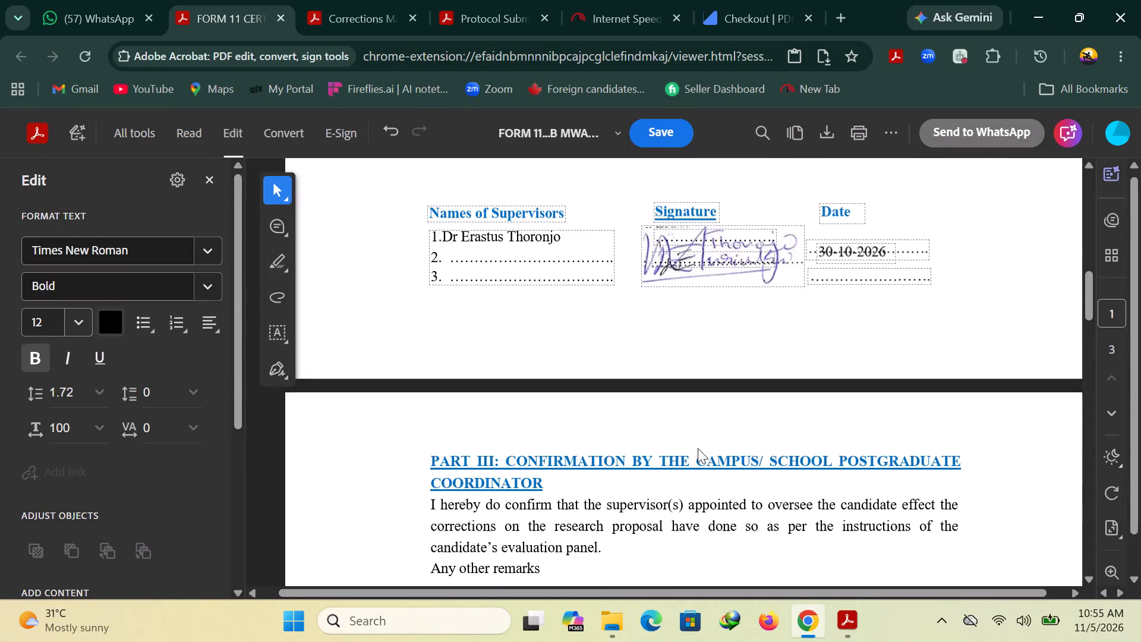
scroll(698, 448, down, 1)
scroll(698, 448, up, 4)
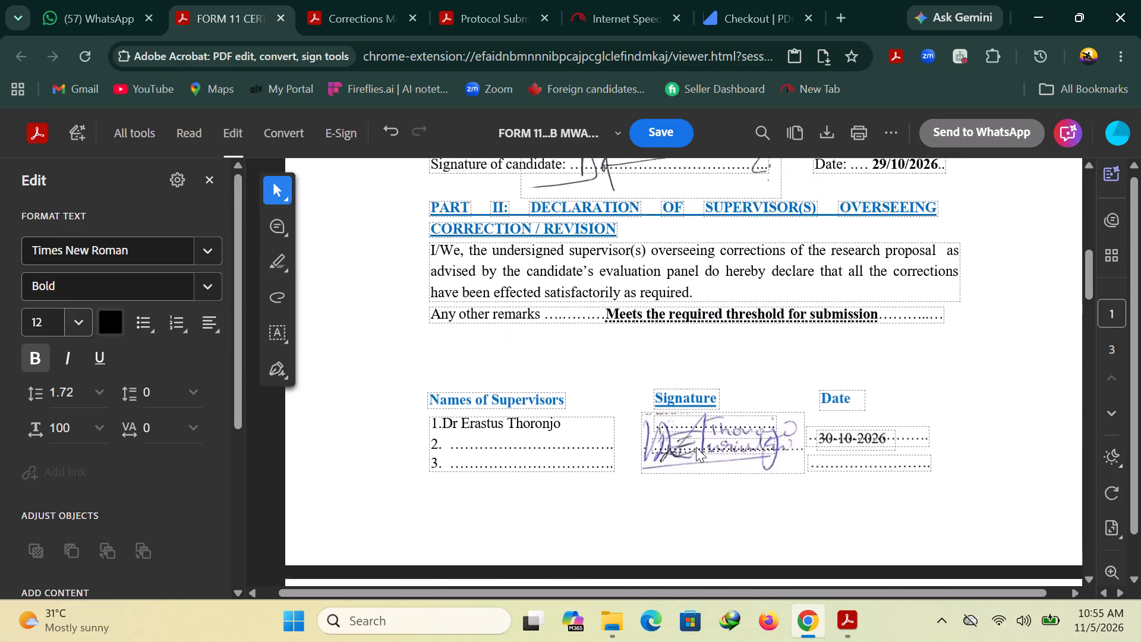
scroll(696, 447, up, 3)
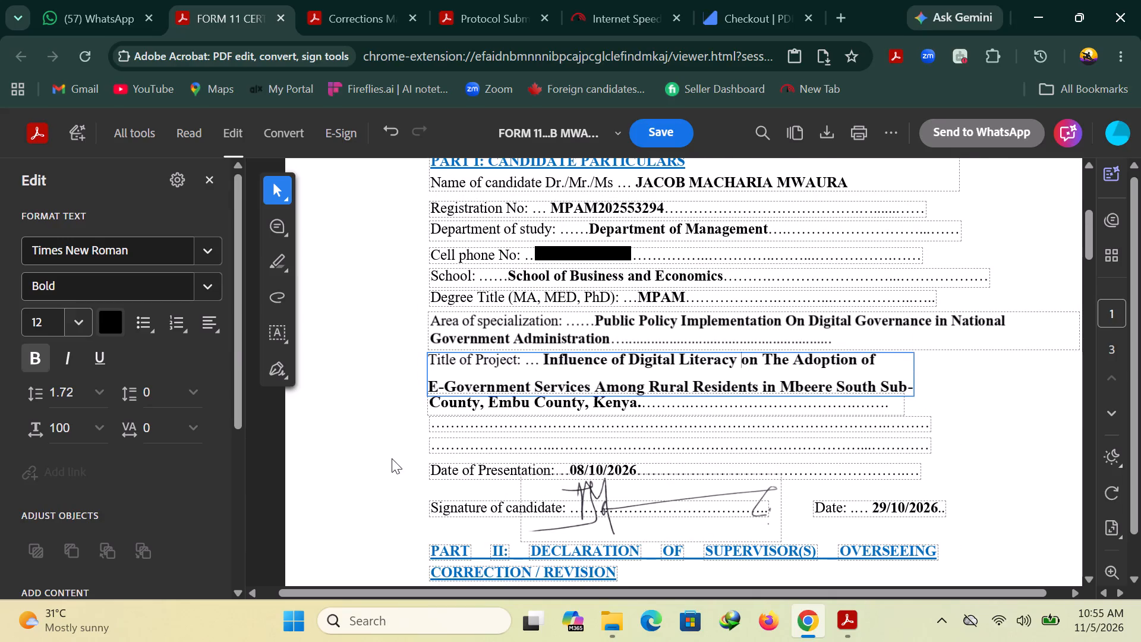
click(390, 457)
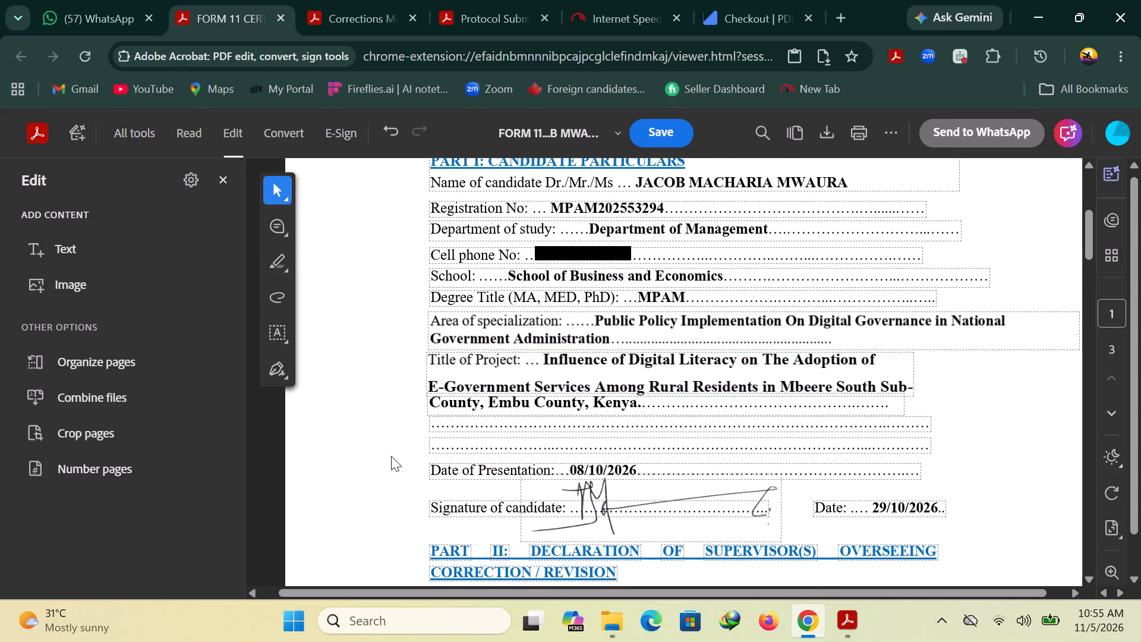
scroll(465, 424, up, 1)
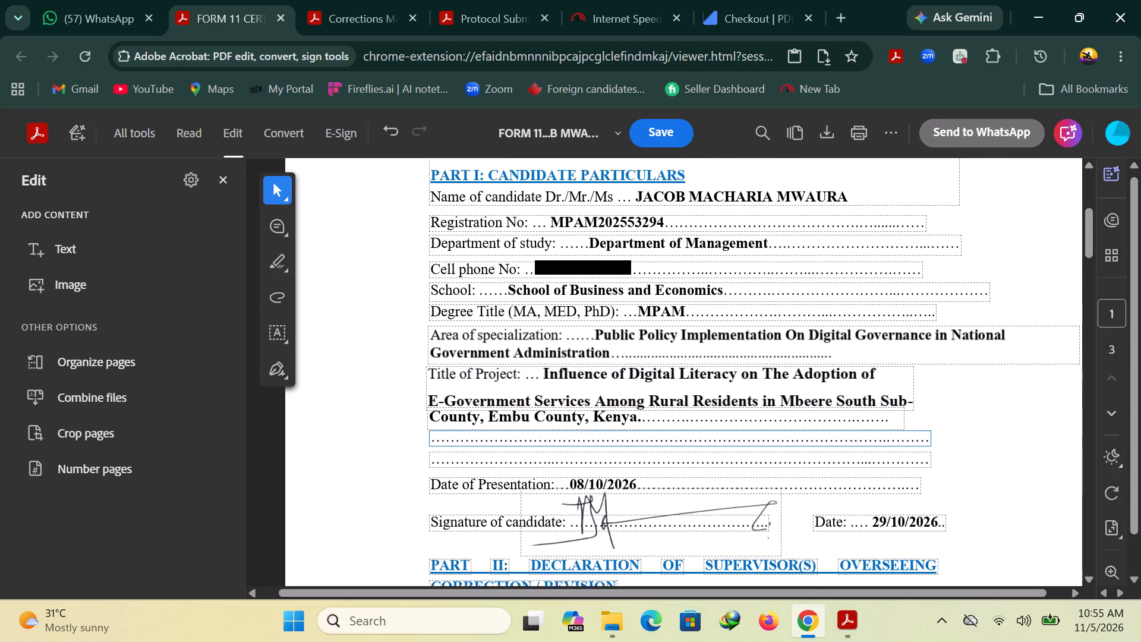
scroll(465, 424, down, 5)
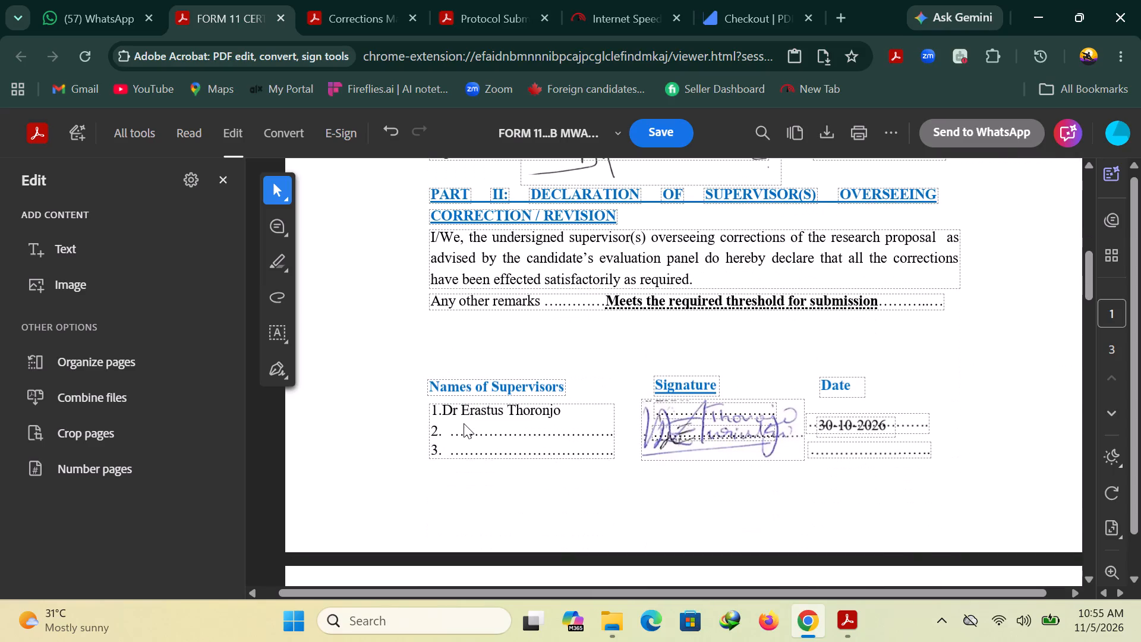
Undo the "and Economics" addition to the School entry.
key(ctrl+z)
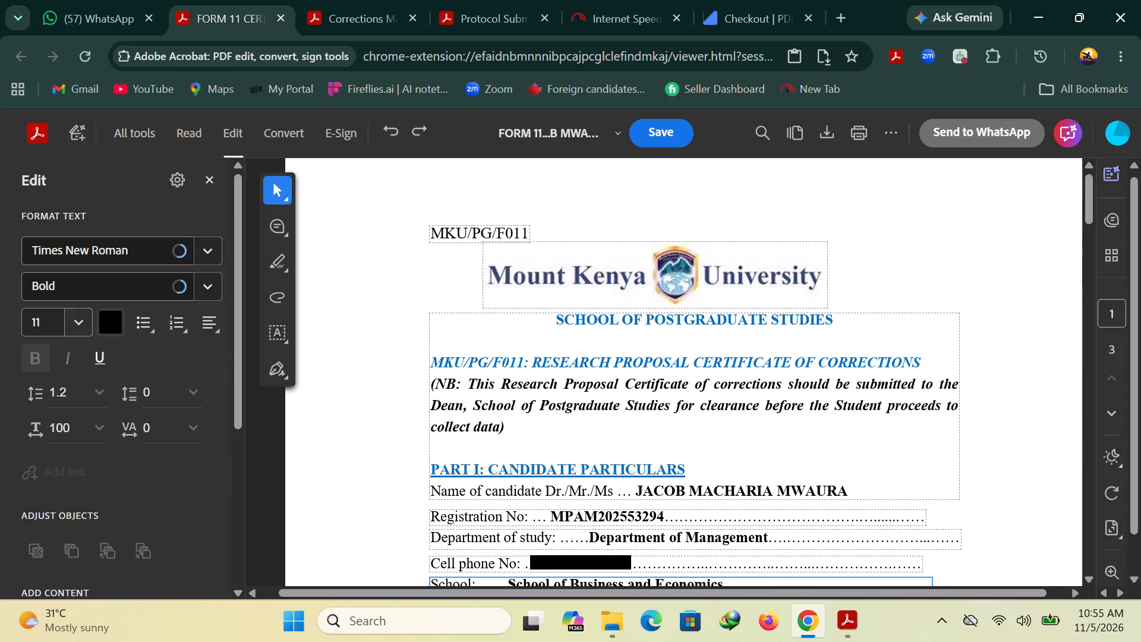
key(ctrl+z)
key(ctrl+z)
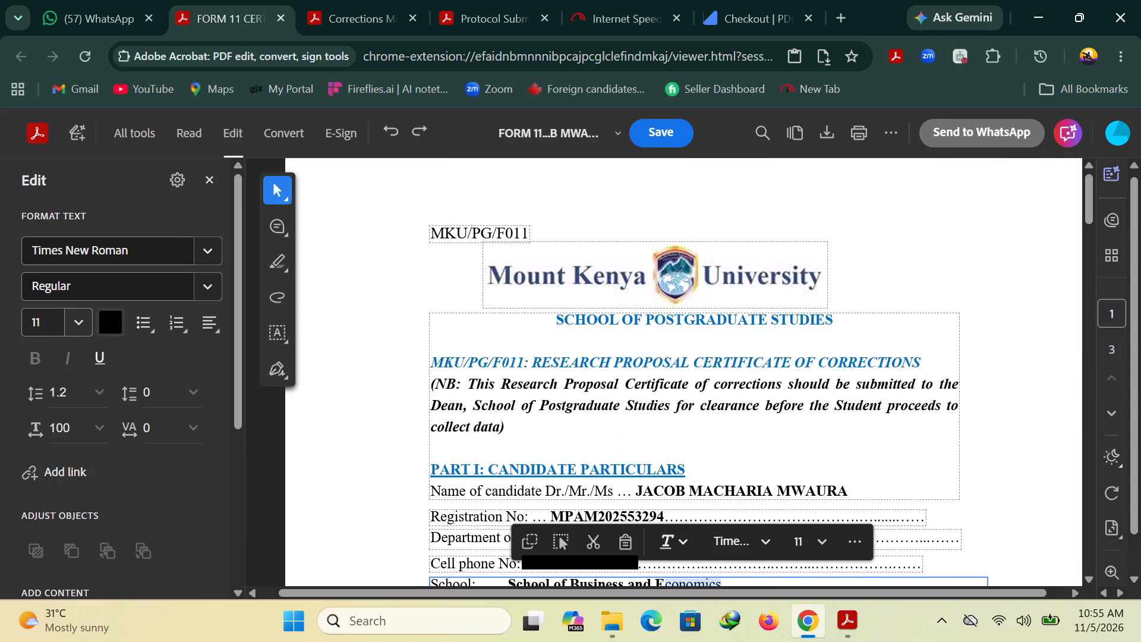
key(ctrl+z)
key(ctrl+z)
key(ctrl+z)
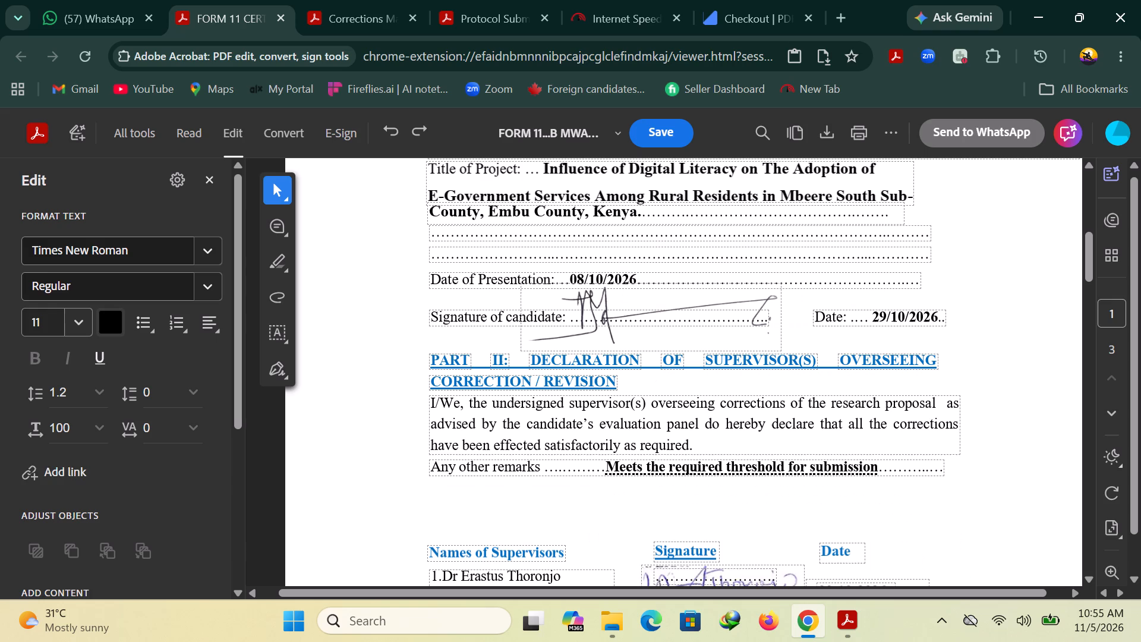
Undo the recent Part II adjustments to the upper dotted date line, the 30-10-2026 entry and the "Date" and "Signature" headings.
key(ctrl+z)
key(ctrl+z)
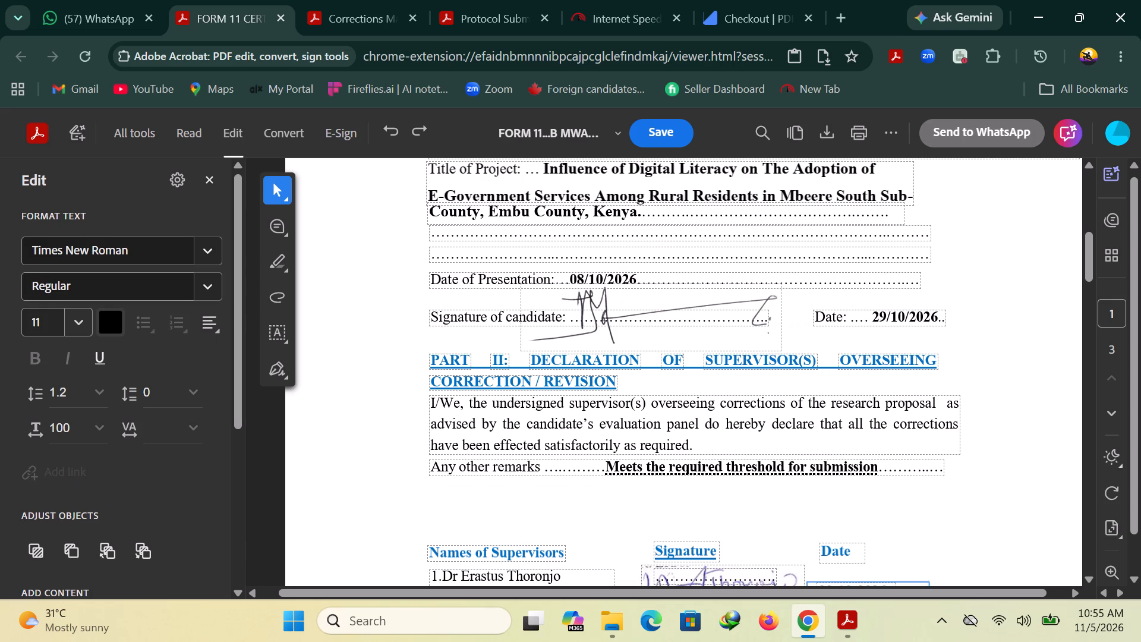
key(ctrl+z)
key(ctrl+z)
key(ctrl+z)
key(ctrl+z)
key(ctrl+z)
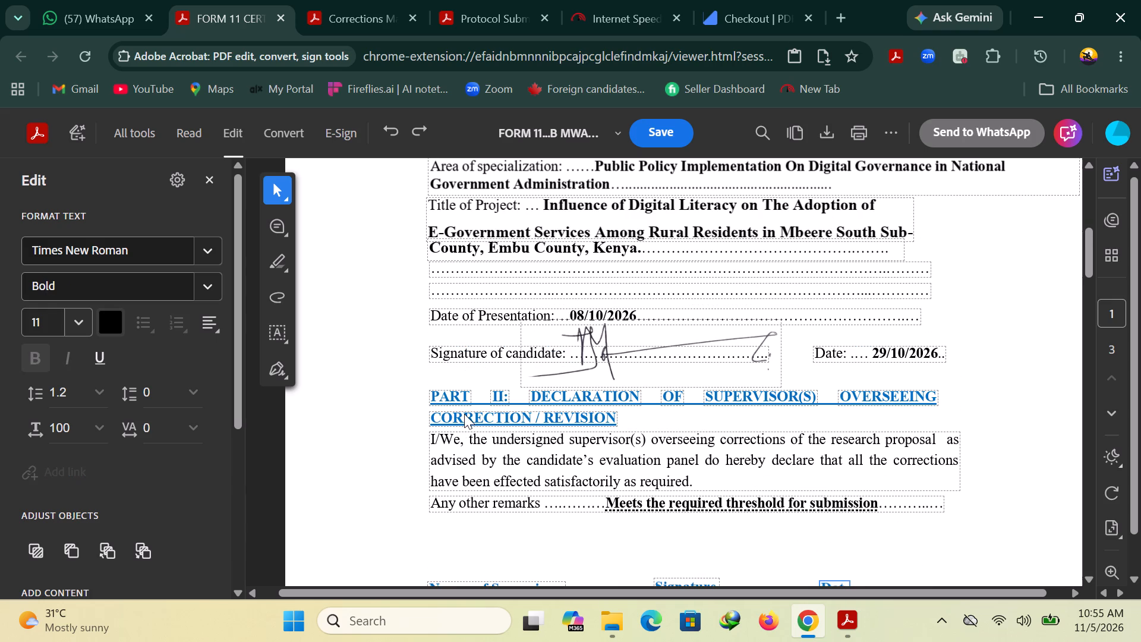
key(ctrl+z)
key(ctrl+z)
key(ctrl+z)
key(ctrl+z)
key(ctrl+z)
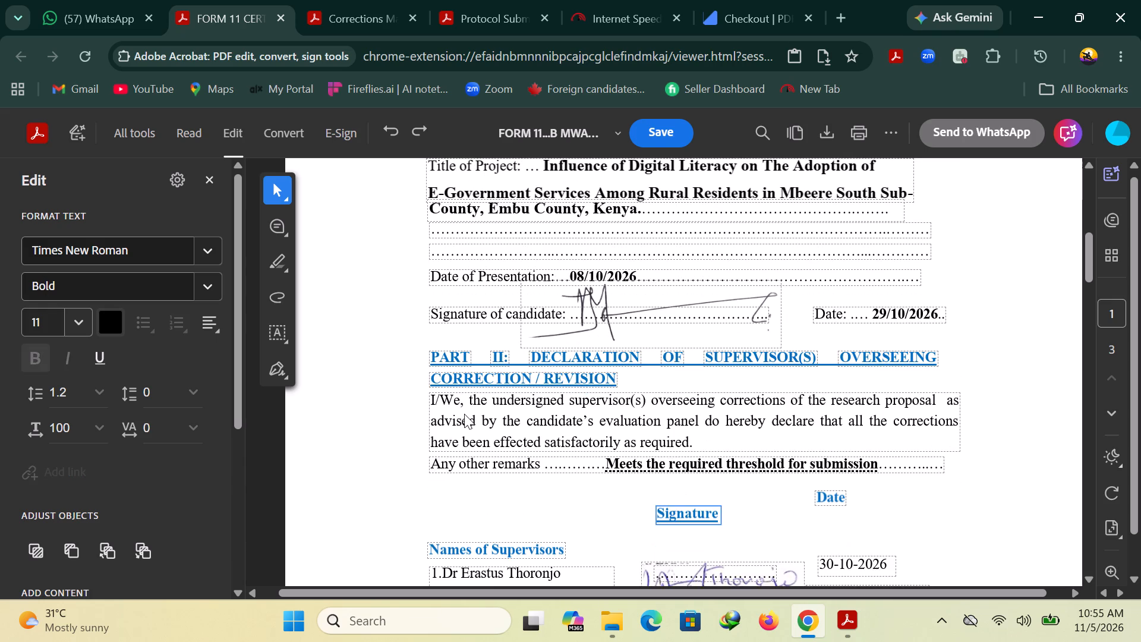
Undo the earlier Part II moves of the signature dotted lines, the 30-10-2026 entry and the dotted date lines.
key(ctrl+z)
key(ctrl+z)
key(ctrl+z)
key(ctrl+z)
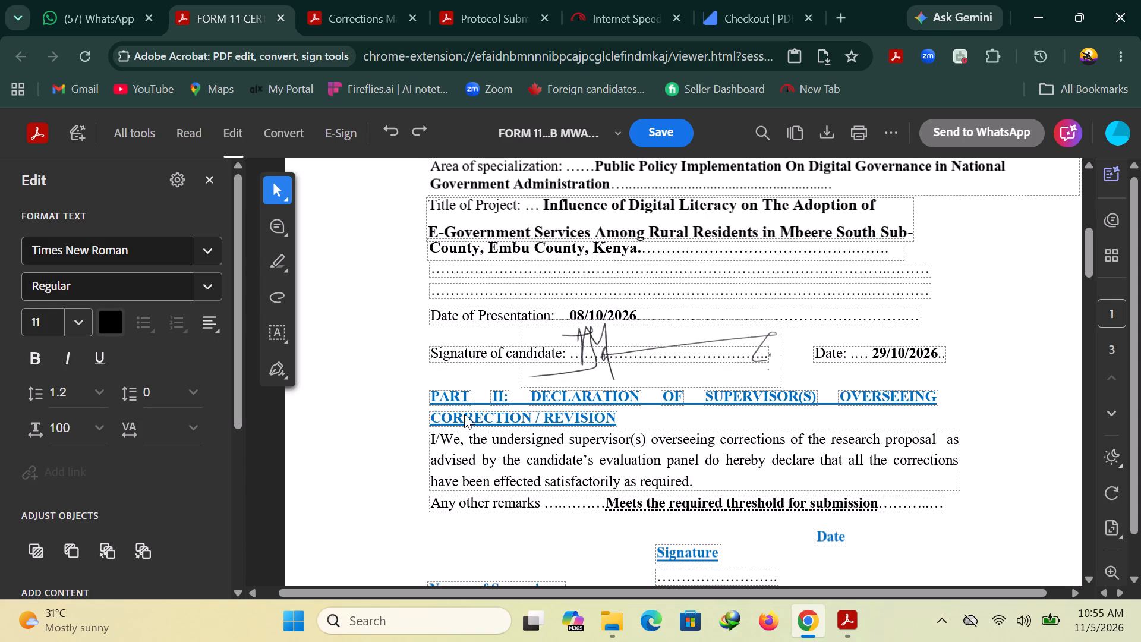
key(ctrl+z)
key(ctrl+z)
key(ctrl+z)
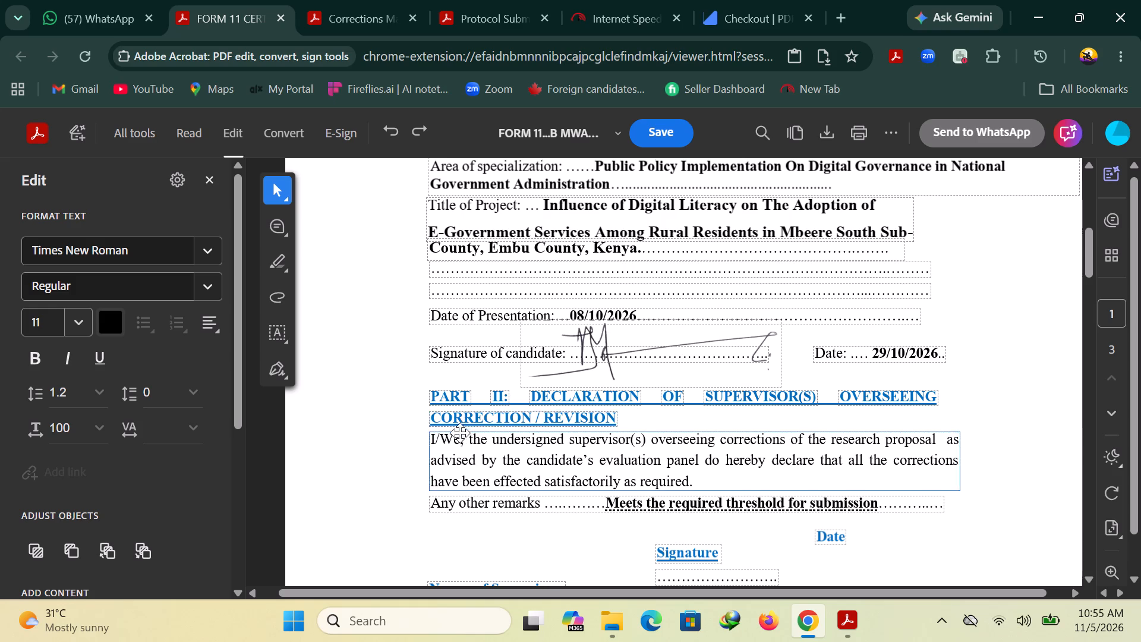
scroll(460, 433, down, 2)
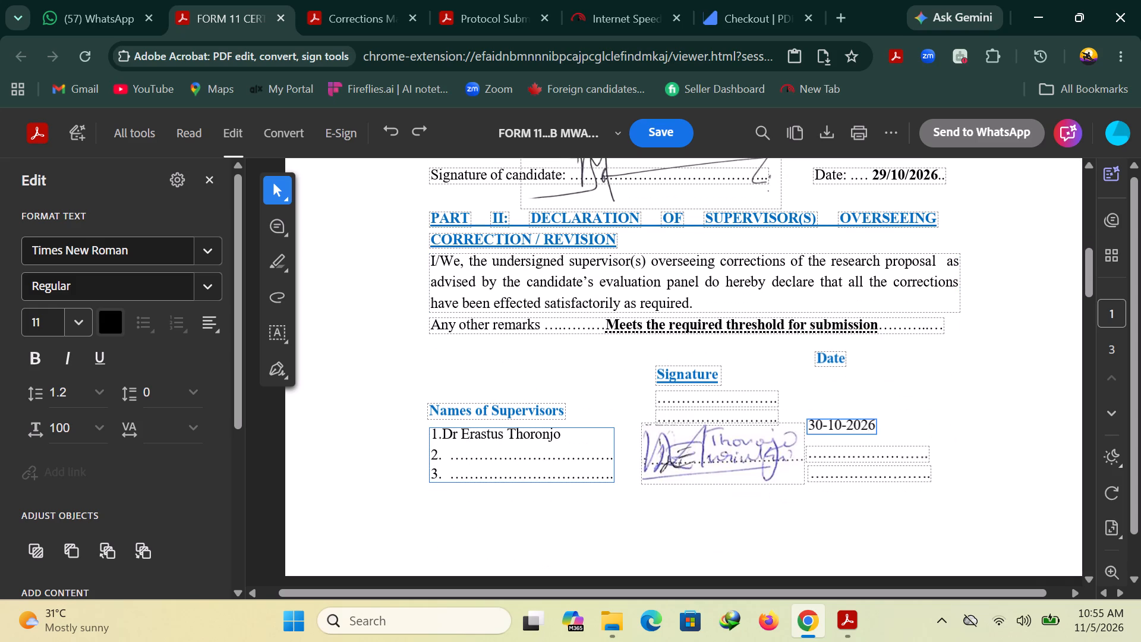
key(ctrl+z)
key(ctrl+z)
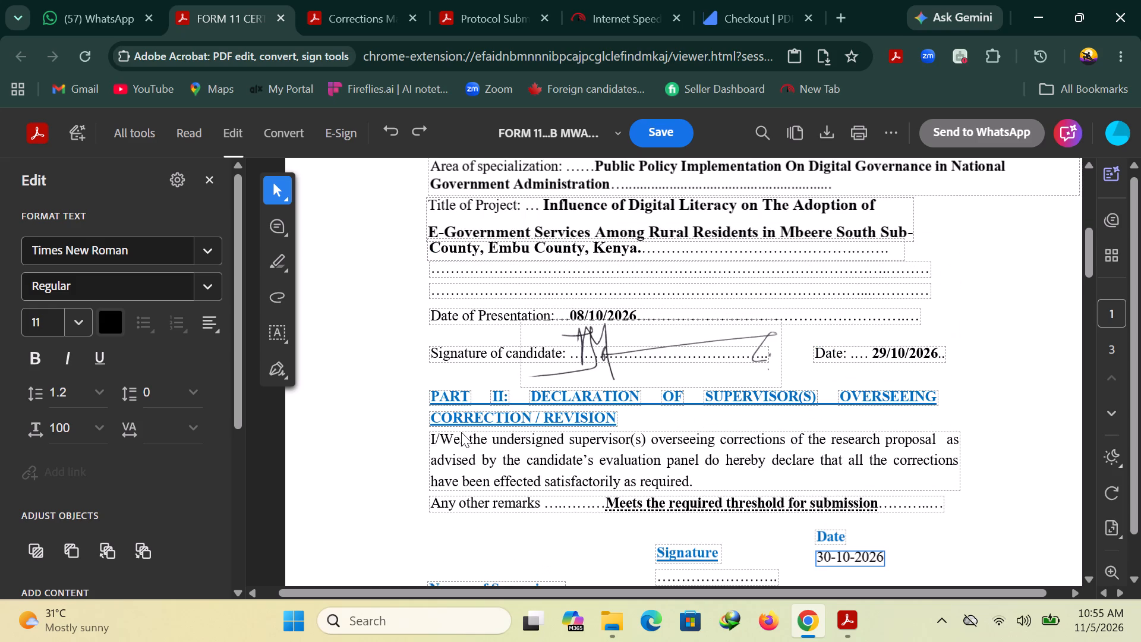
key(ctrl+z)
key(ctrl+z)
key(ctrl+z)
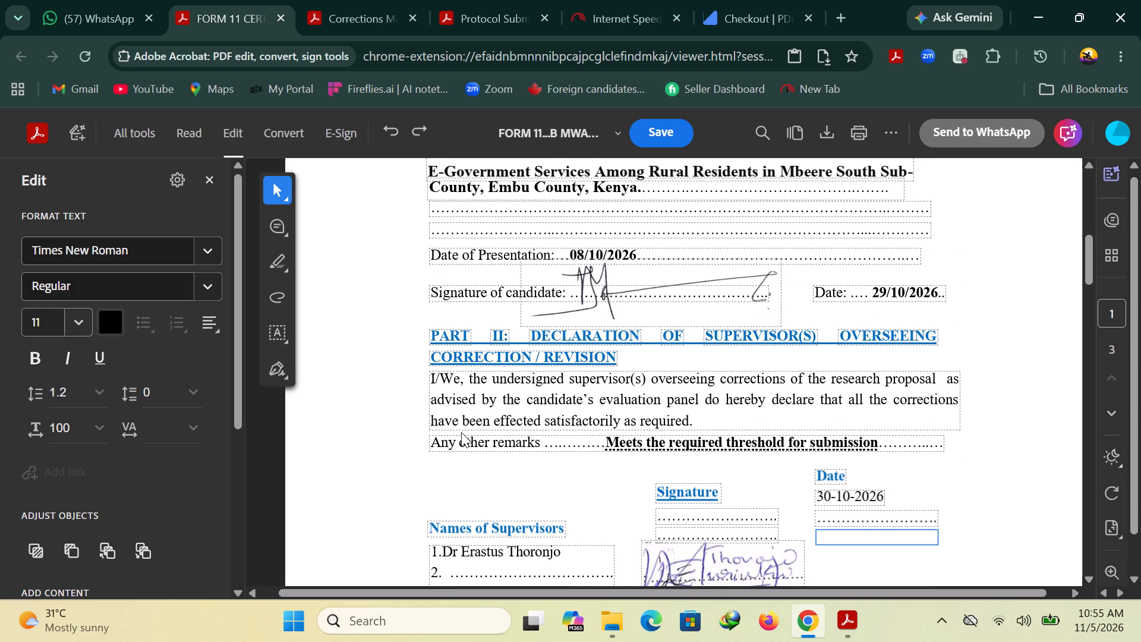
key(ctrl+z)
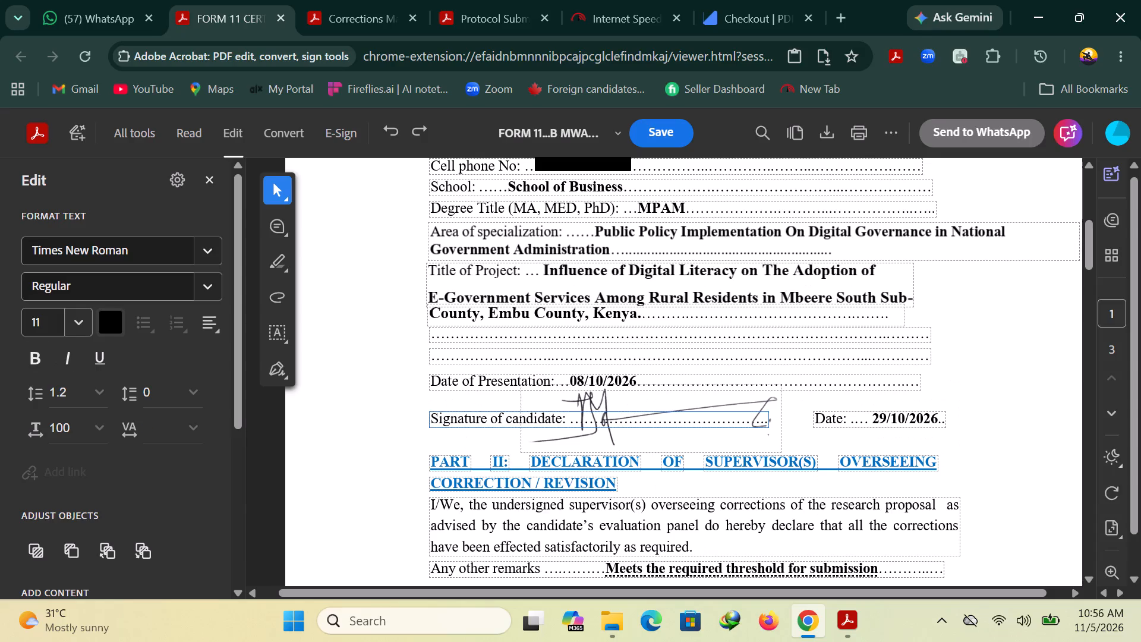
Undo the remaining Part II moves of the supervisor names block and heading, the "Signature" heading, the signature image and its dotted lines.
scroll(452, 414, down, 2)
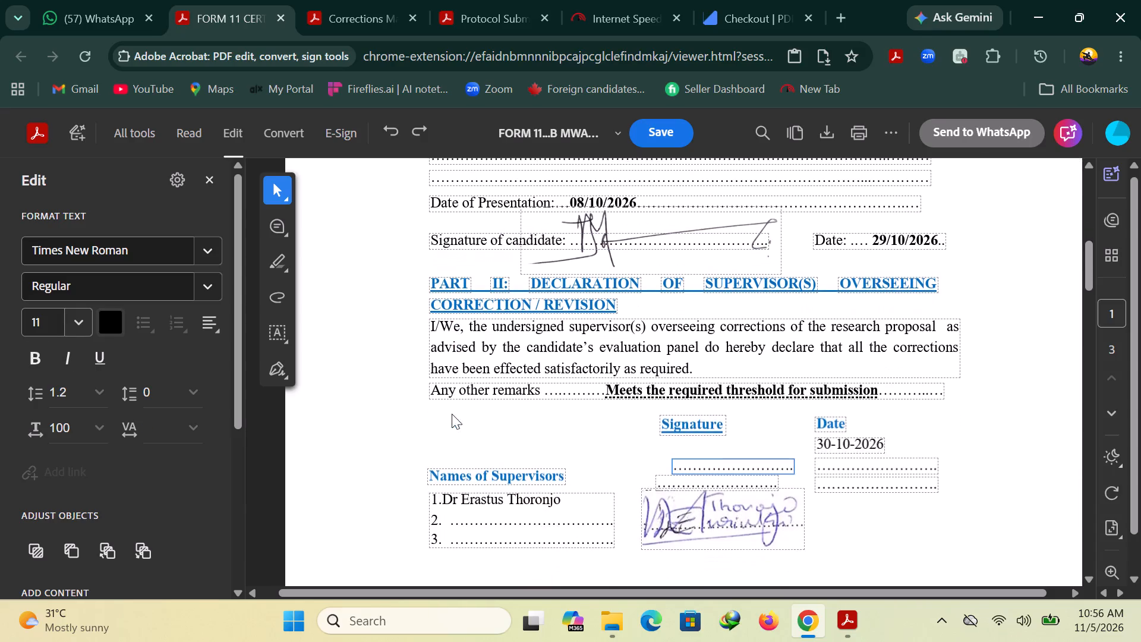
key(ctrl+z)
key(ctrl+z)
scroll(452, 414, down, 3)
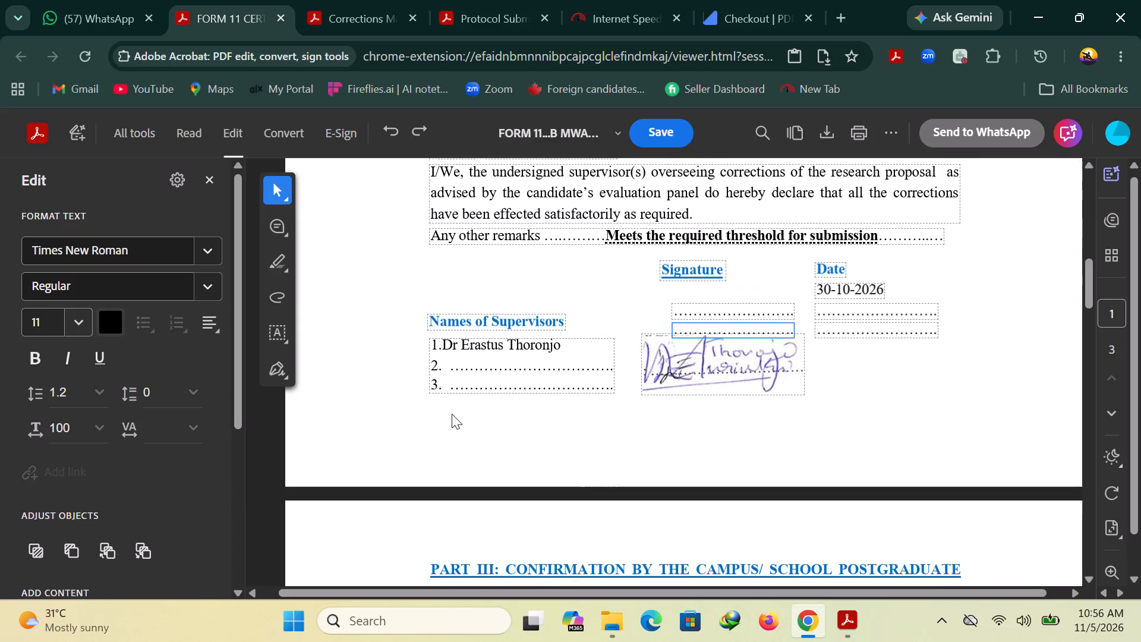
key(ctrl+z)
key(ctrl+z)
key(ctrl+z)
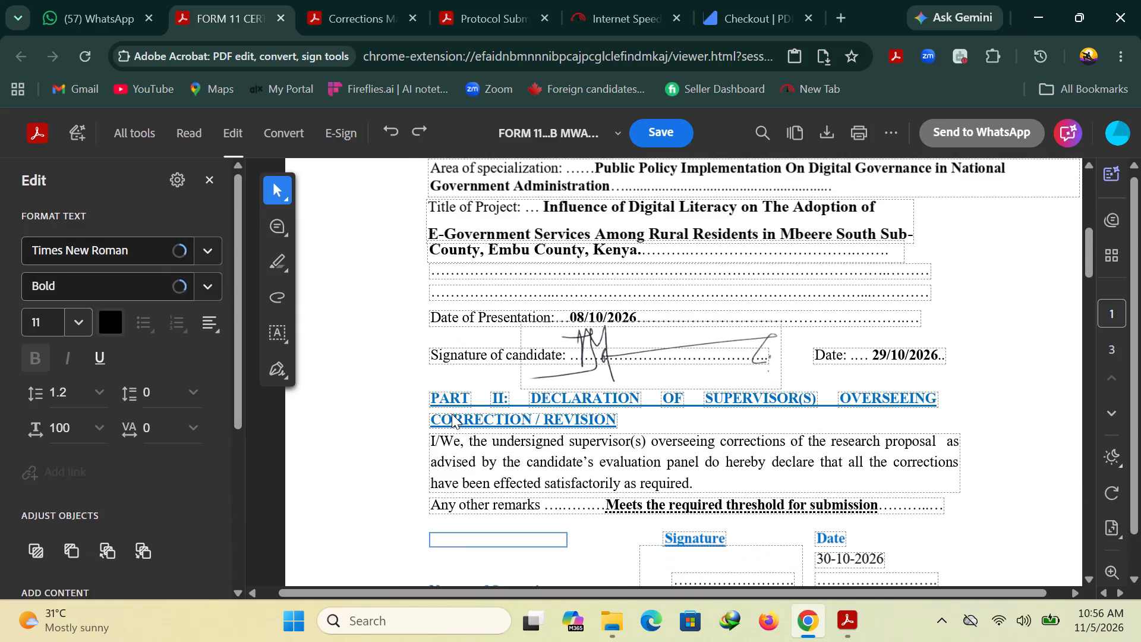
key(ctrl+z)
key(ctrl+z)
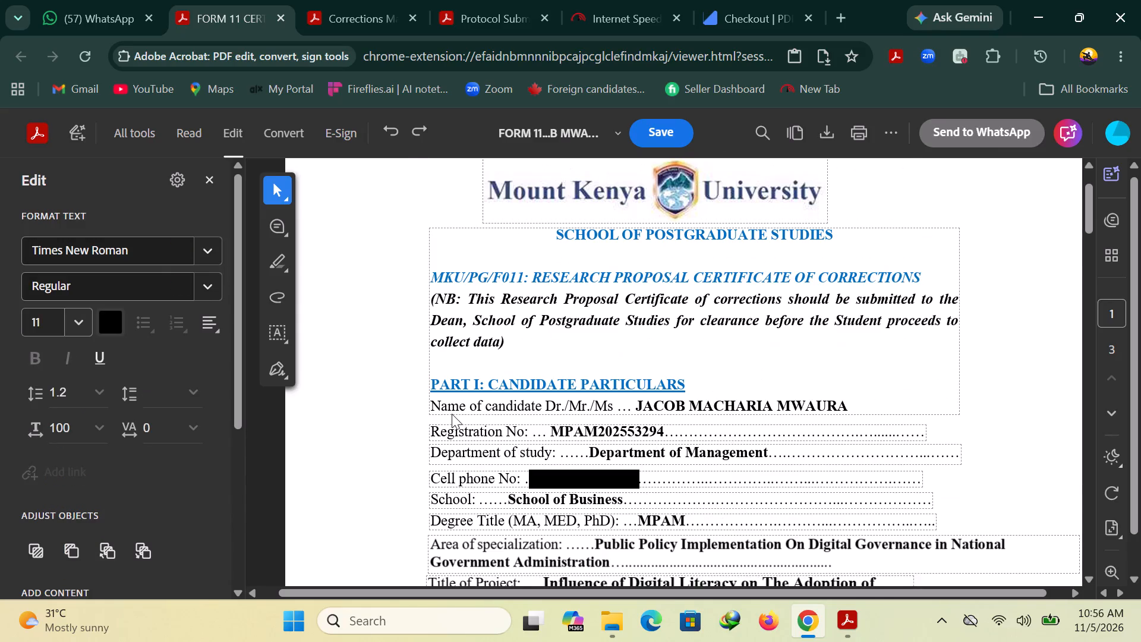
scroll(452, 414, down, 4)
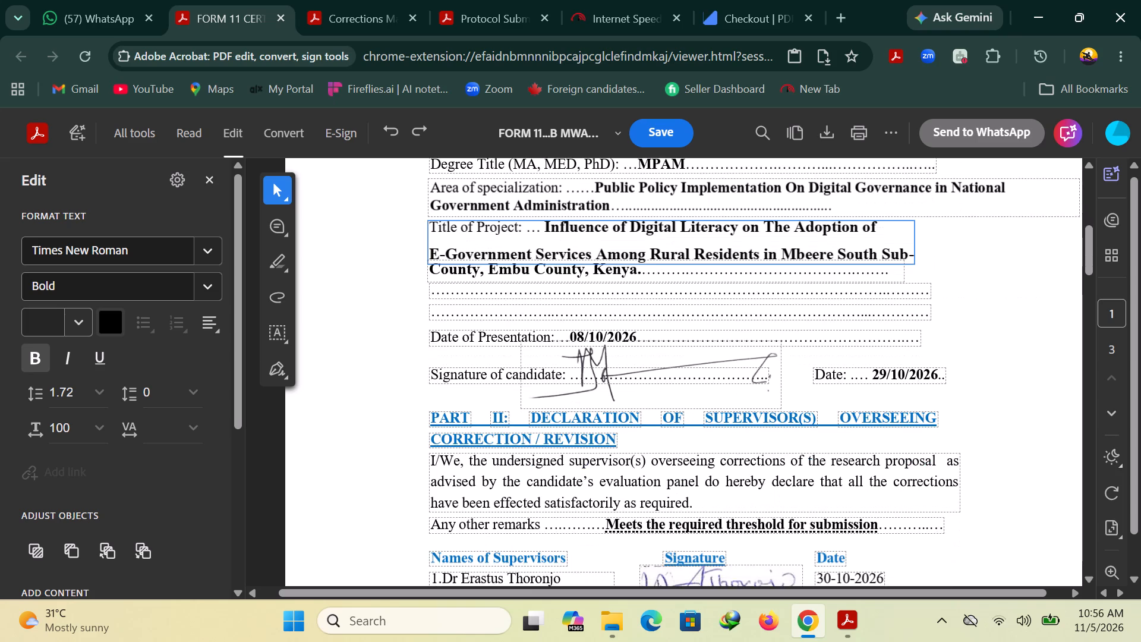
scroll(451, 414, down, 3)
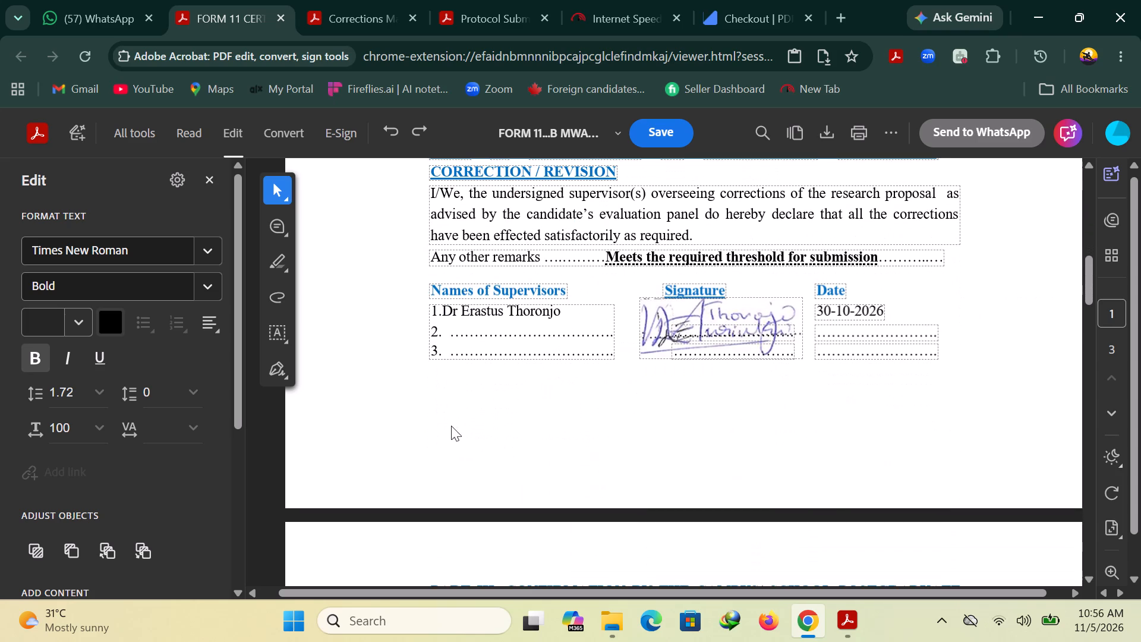
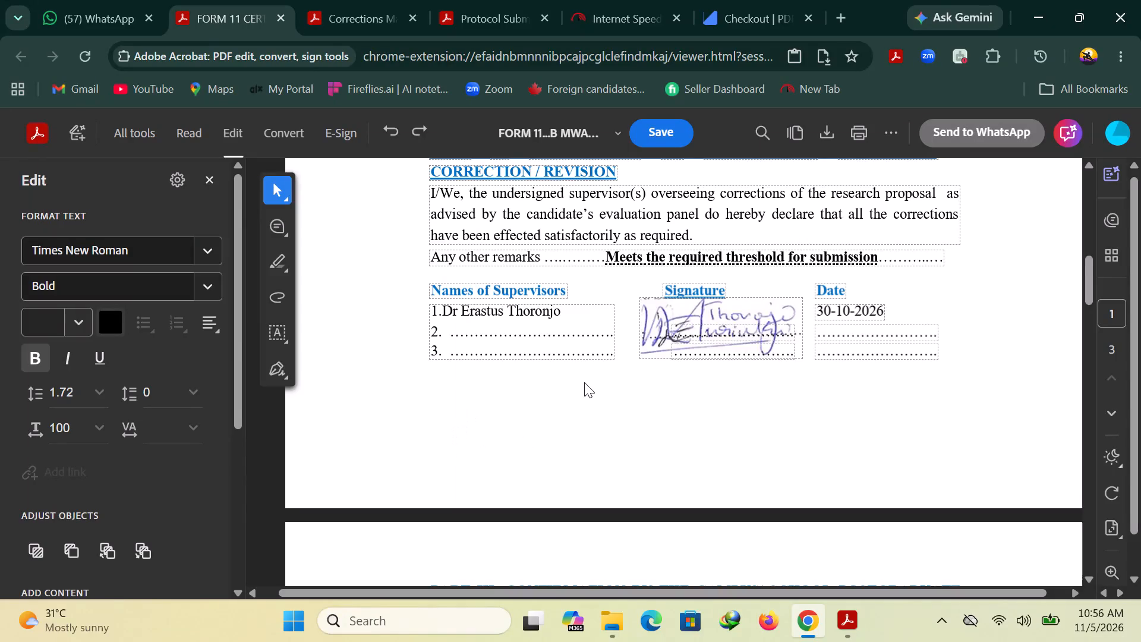
Add "and Economics" after "School of Business" in the School entry of the Part I candidate particulars.
scroll(584, 382, up, 4)
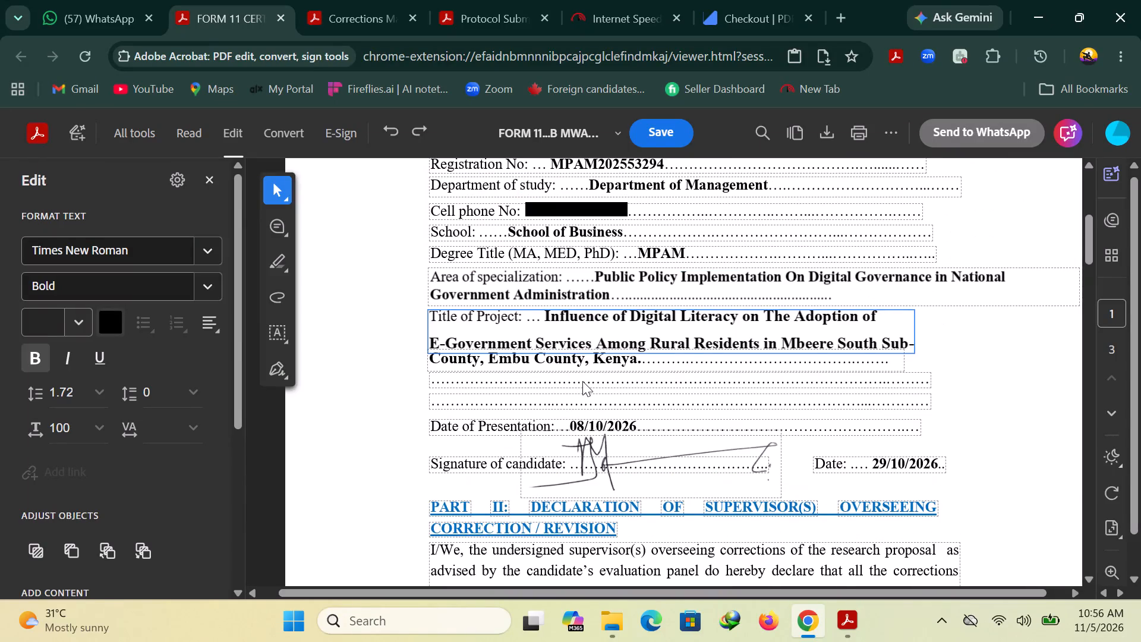
click(959, 363)
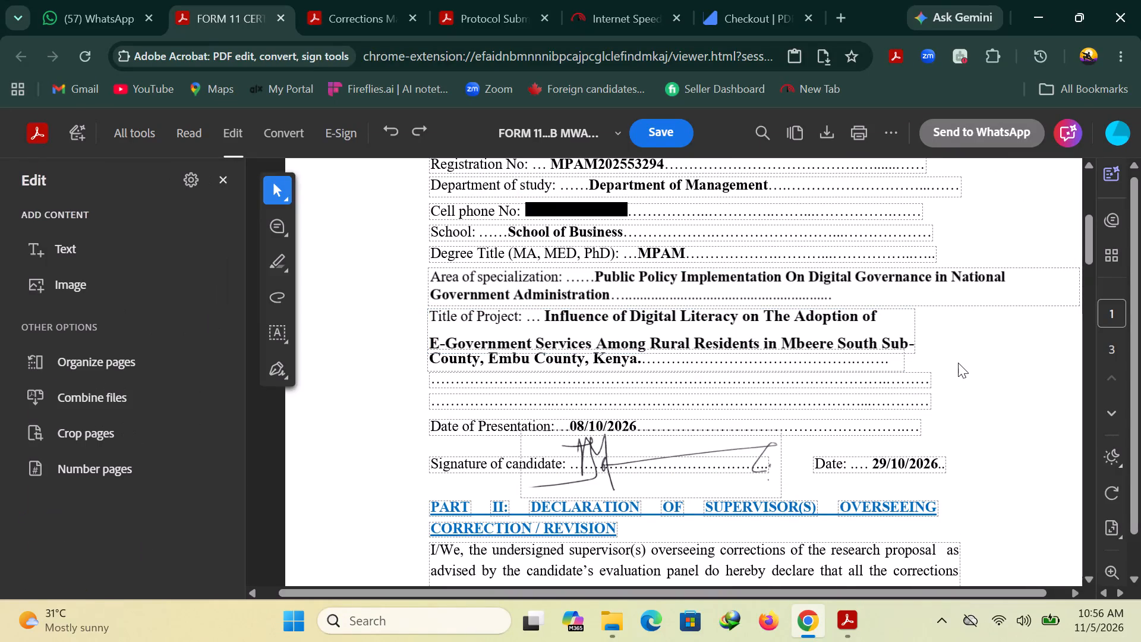
scroll(953, 361, up, 2)
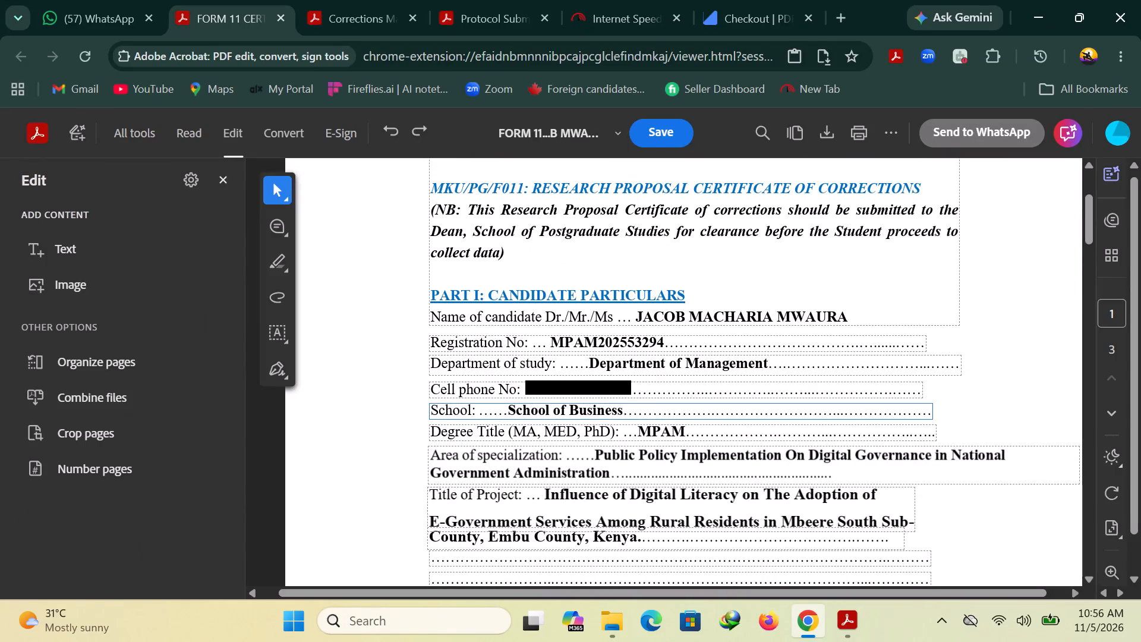
click(623, 416)
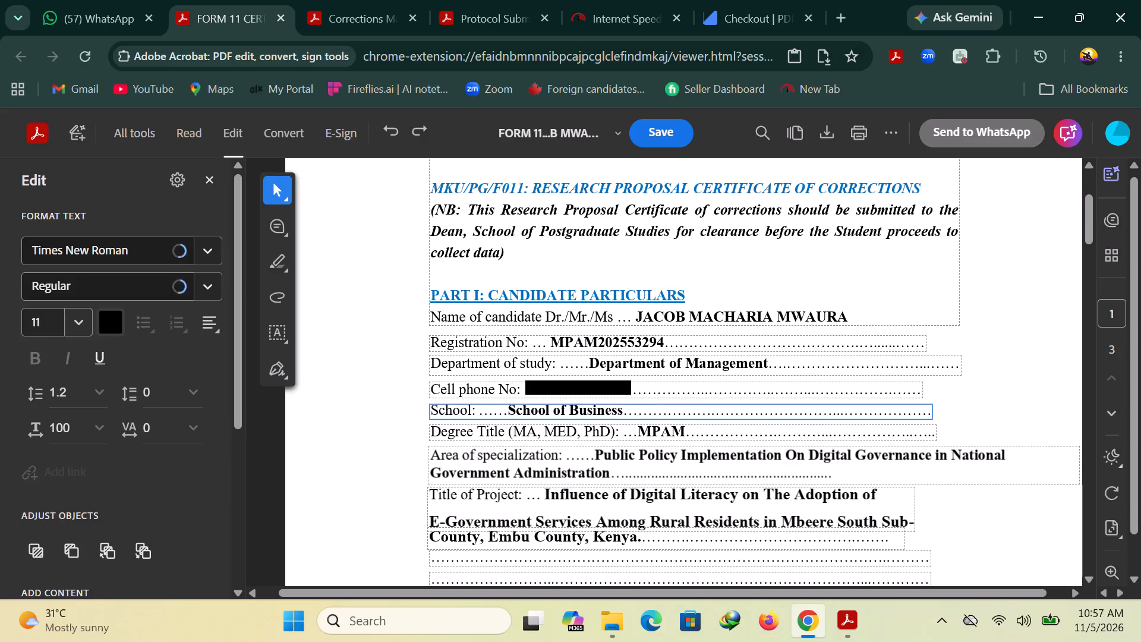
click(623, 410)
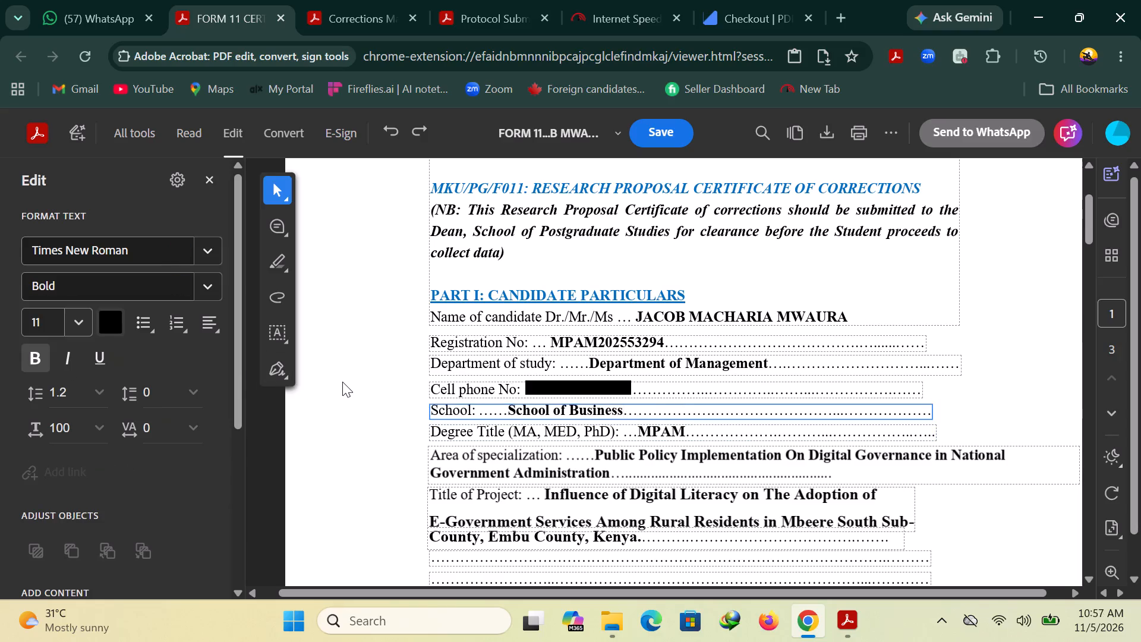
key(space)
text(a)
key(n)
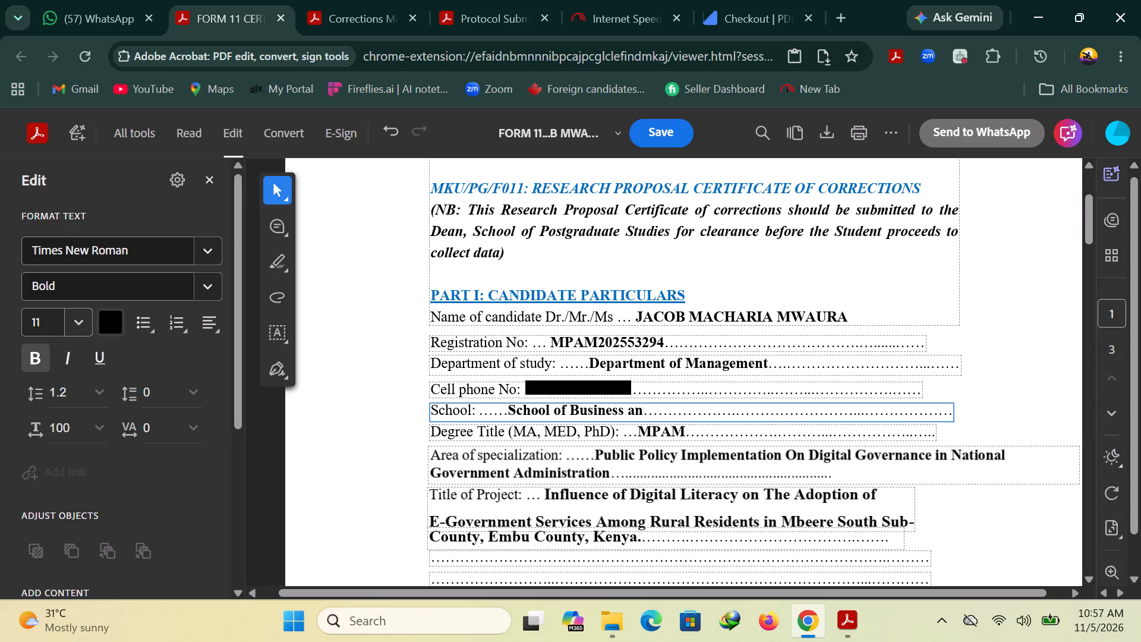
text(d)
key(space)
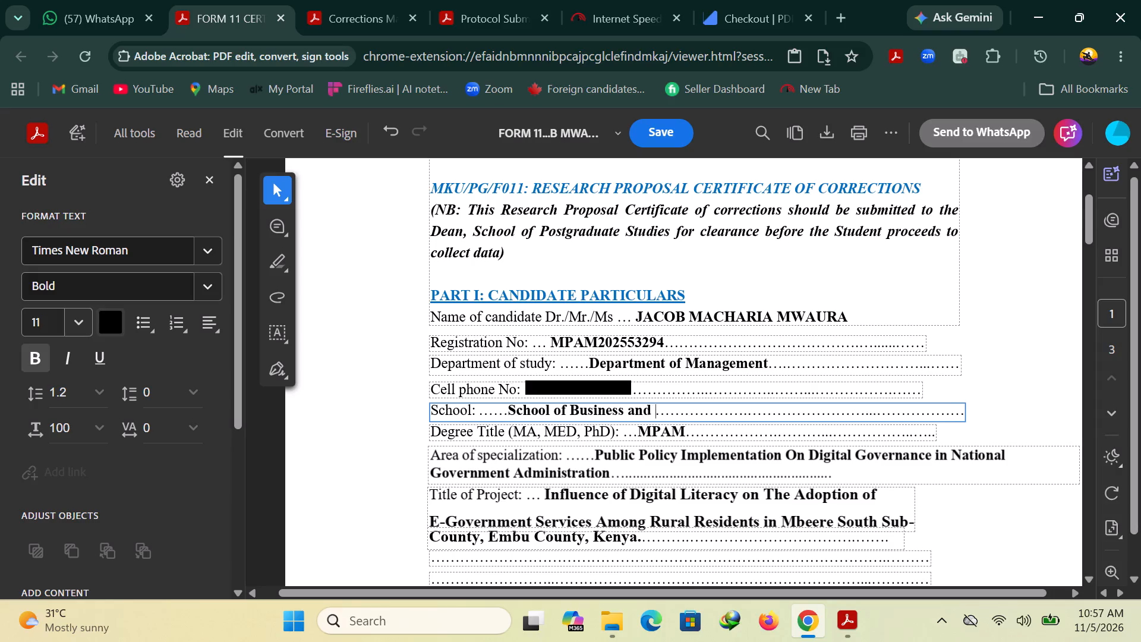
key(shift+e)
text(cono)
key(m)
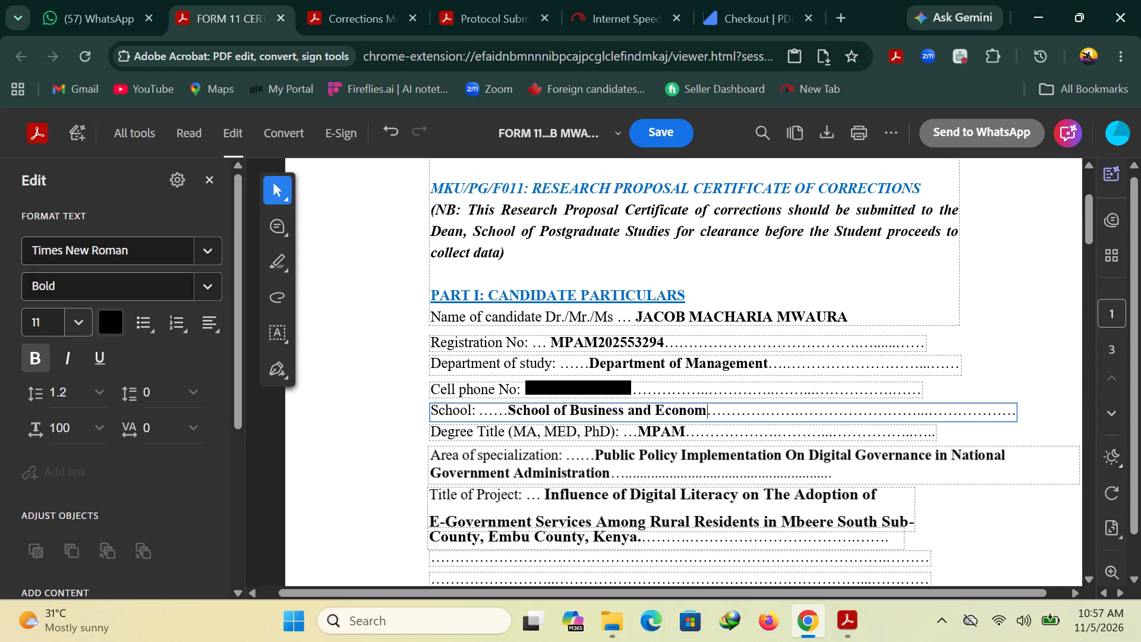
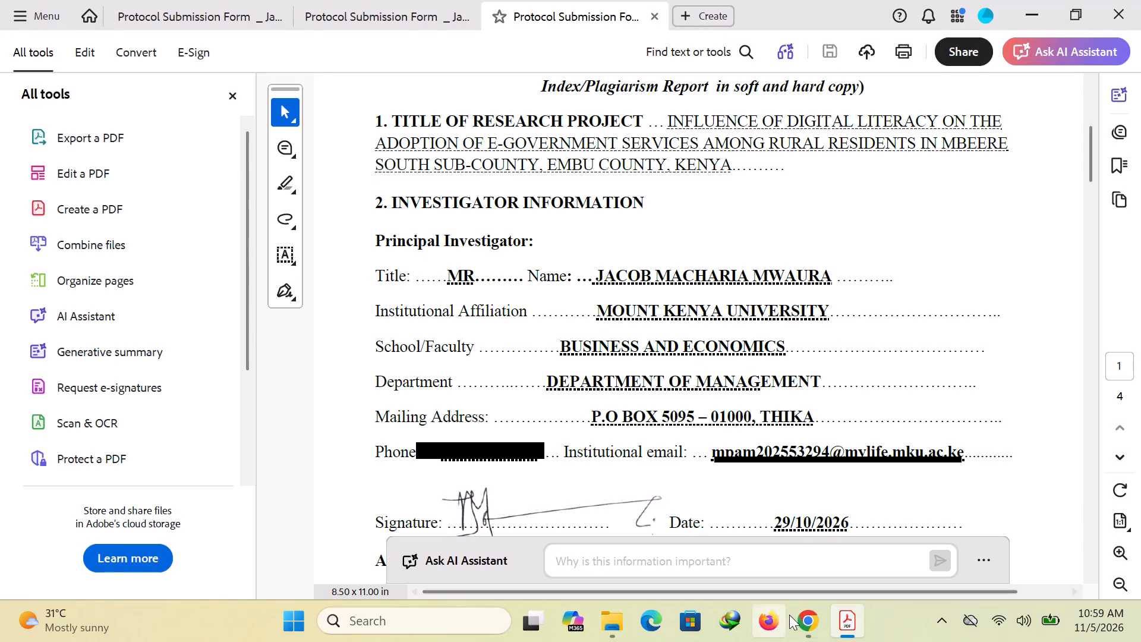
Switch to the Form 11 PDF in Chrome and replace the Department of study entry in Part I with "Department of Management".
click(821, 627)
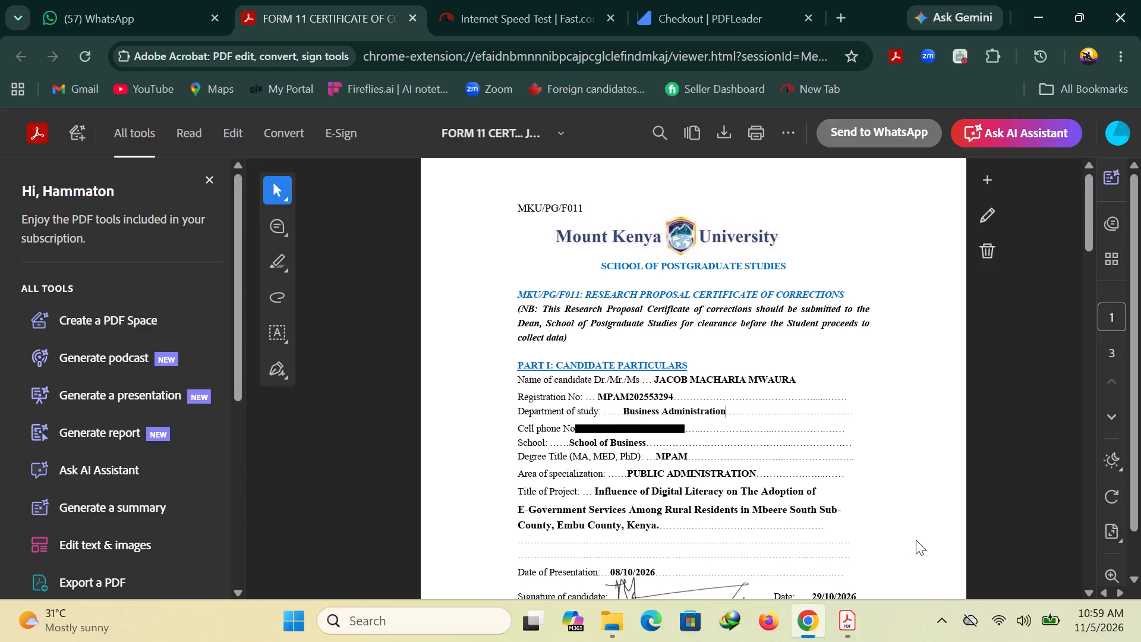
key(BackSpace)
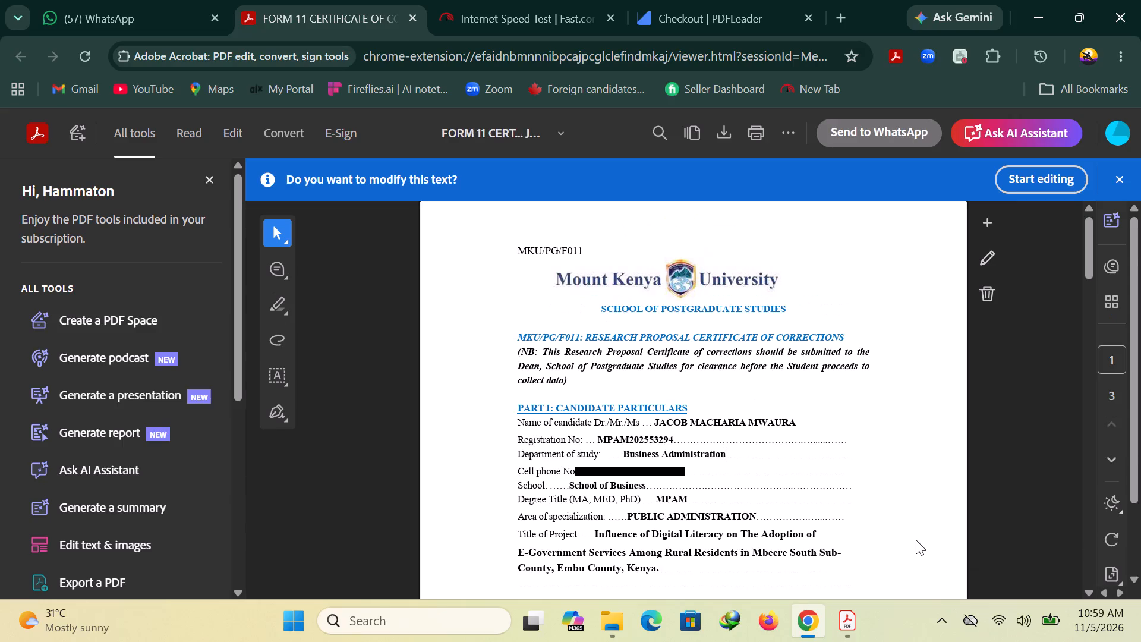
click(1056, 173)
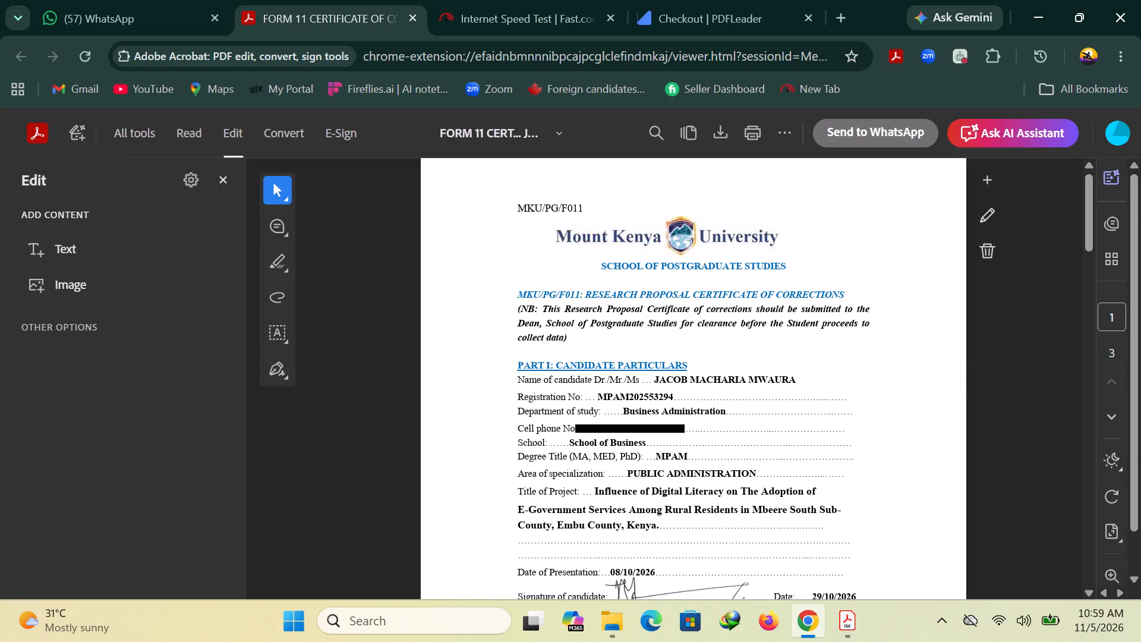
click(724, 412)
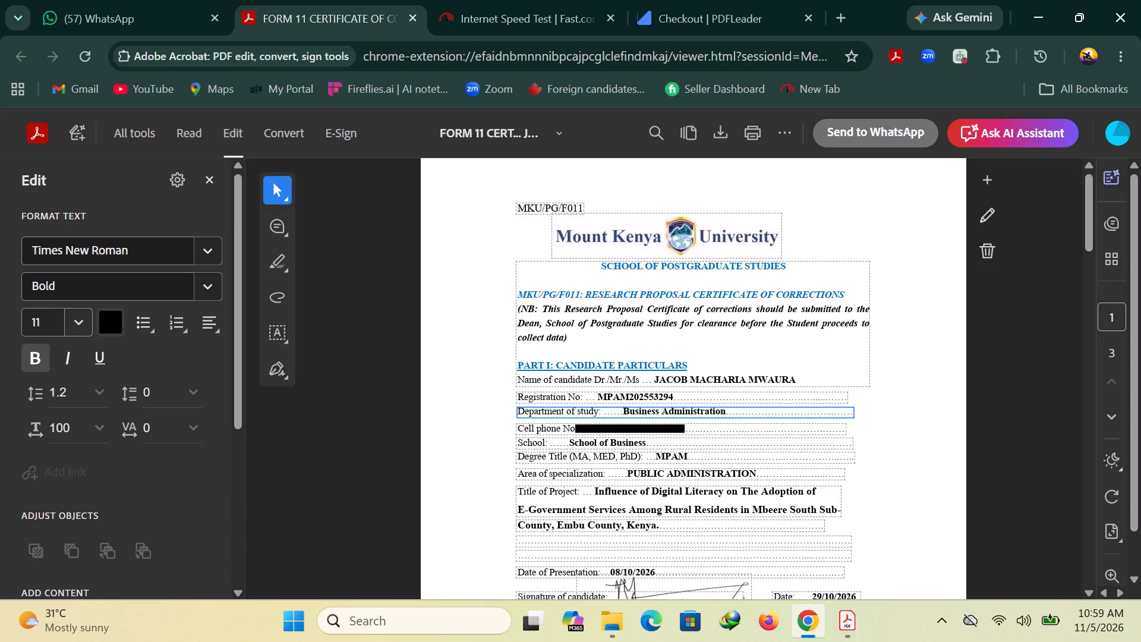
key(BackSpace)
key(BackSpace)
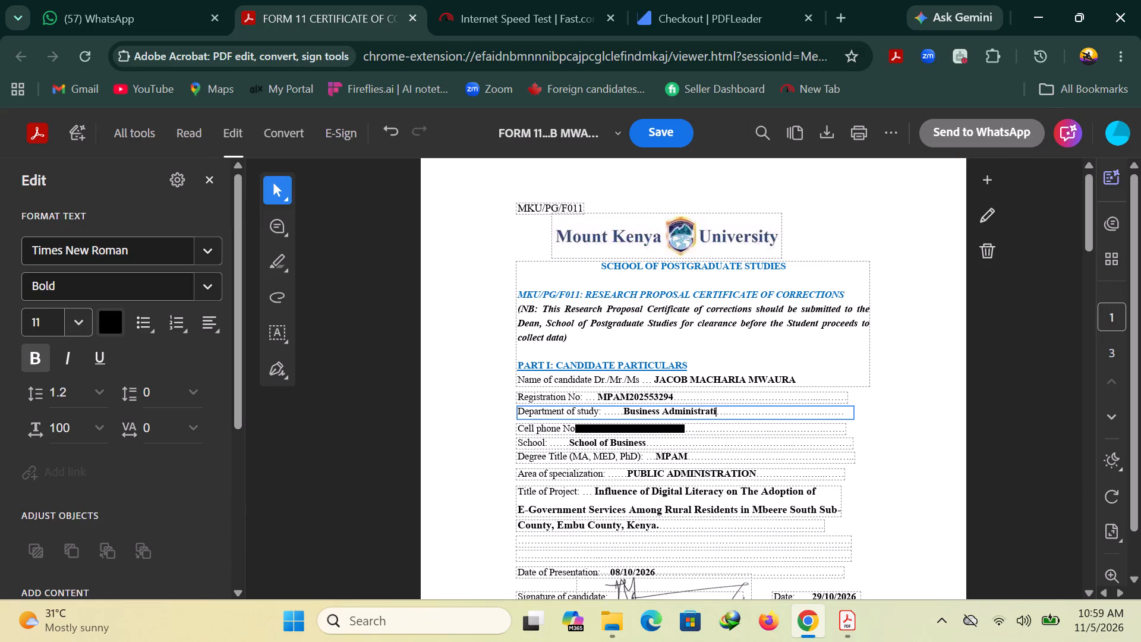
key(BackSpace)
key(BackSpace)
key(BackSpace)
key(BackSpace)
key(BackSpace)
key(BackSpace)
key(BackSpace)
key(BackSpace)
key(BackSpace)
key(BackSpace)
key(BackSpace)
key(BackSpace)
key(BackSpace)
key(BackSpace)
key(BackSpace)
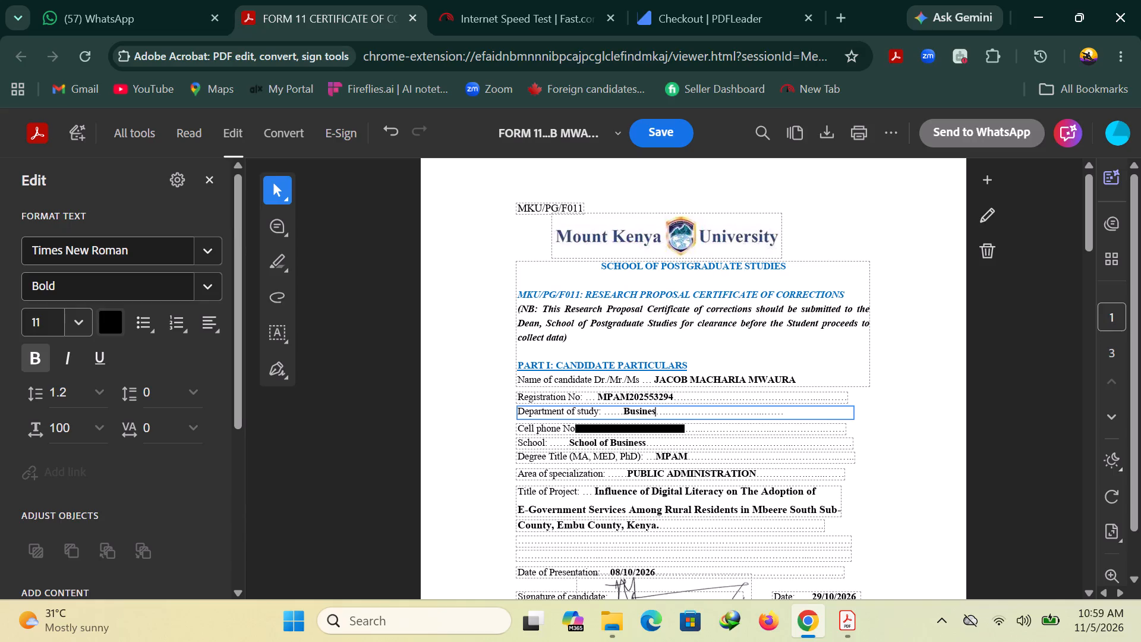
key(BackSpace)
key(BackSpace)
key(BackSpace)
key(BackSpace)
key(BackSpace)
key(BackSpace)
text(De)
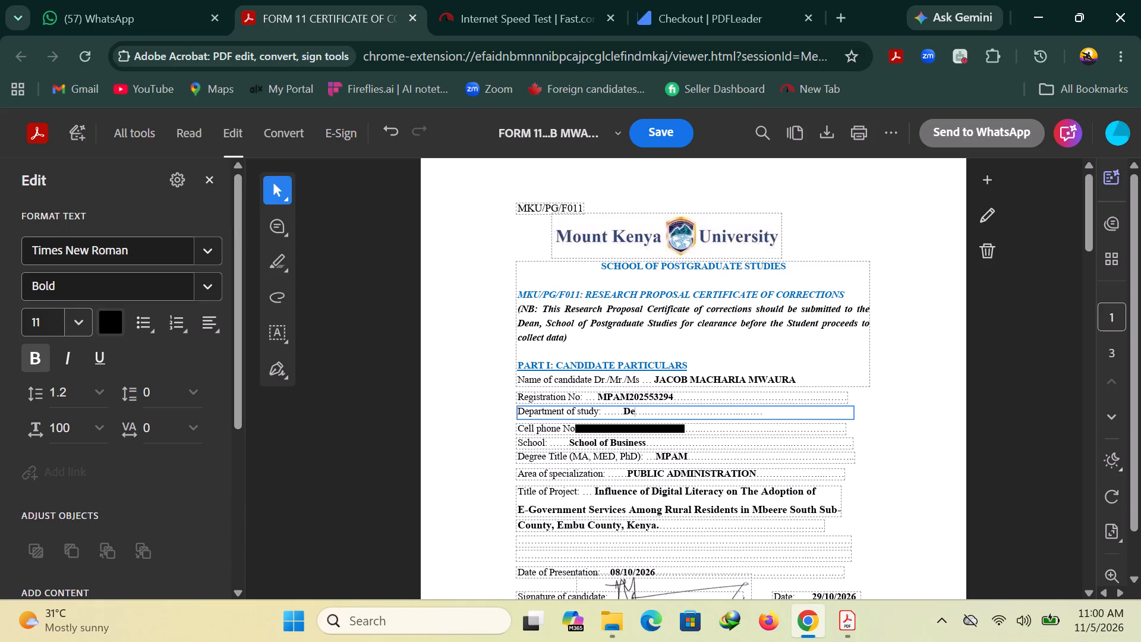
text(pat)
key(BackSpace)
text(rtment)
key(space)
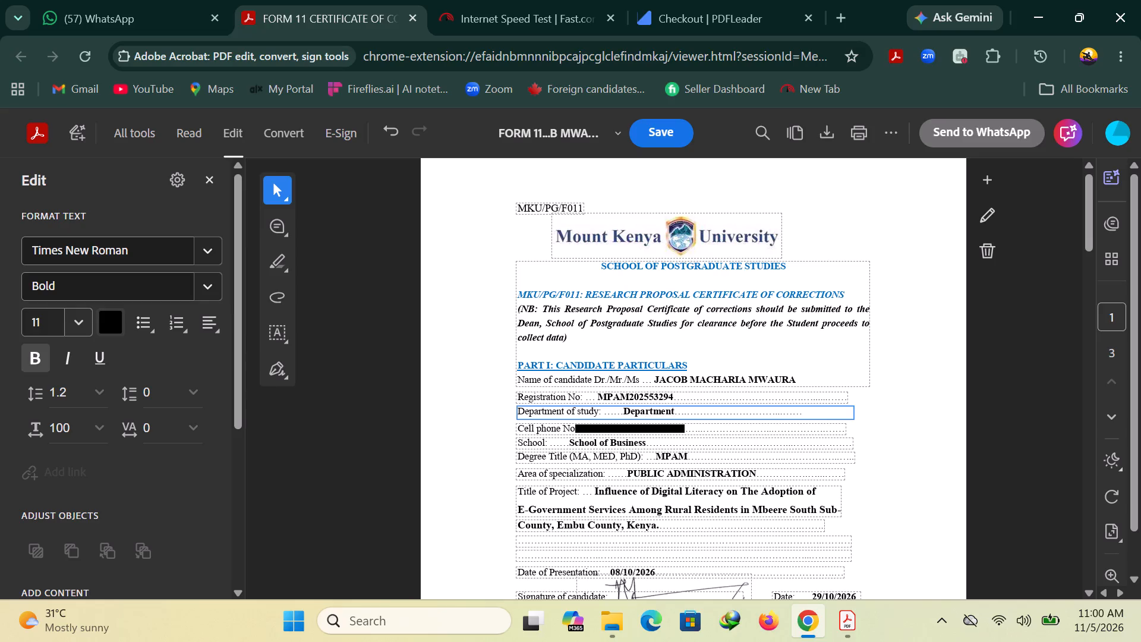
text(of)
key(space)
text(Manageme)
text(nt)
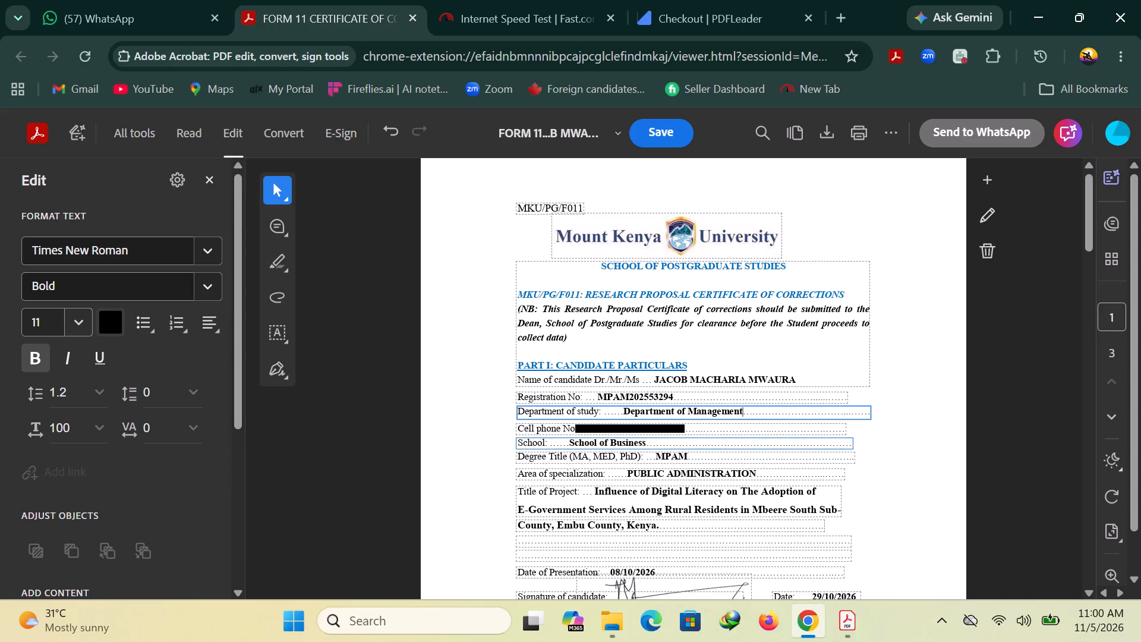
Retype the ending of the School entry in the Part I candidate particulars so it reads "School of Business and".
click(650, 443)
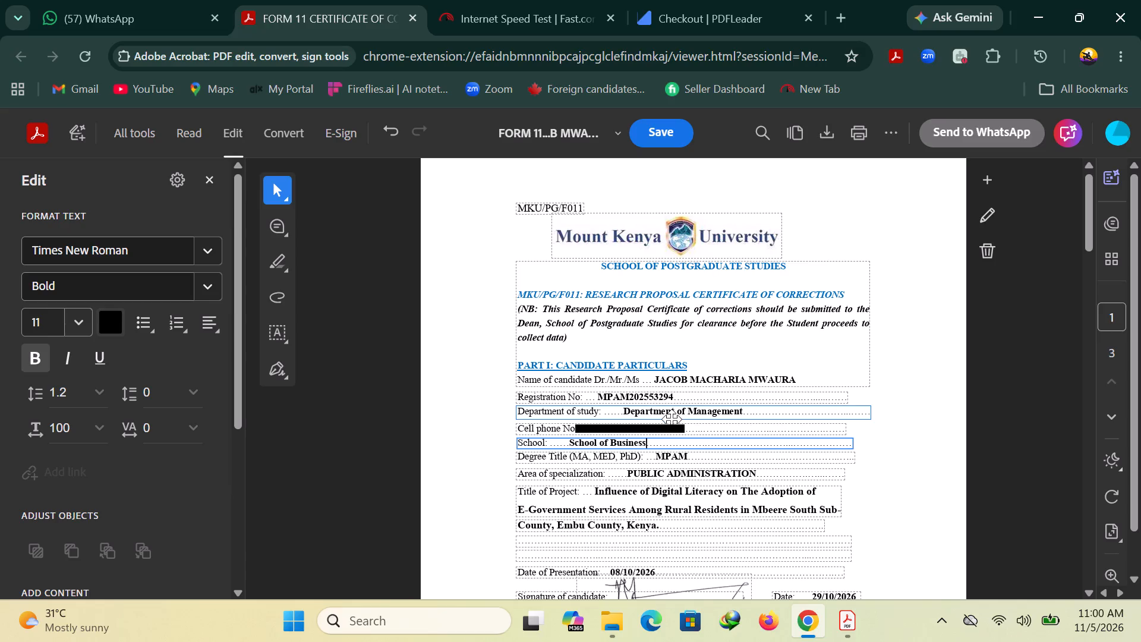
key(BackSpace)
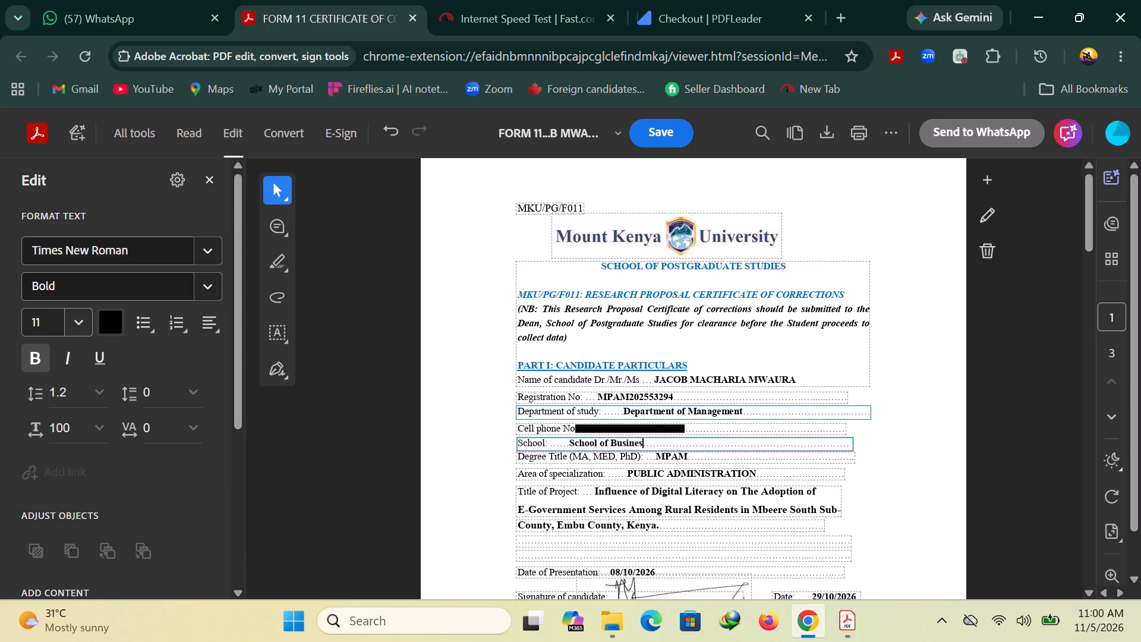
key(BackSpace)
key(BackSpace)
key(BackSpace)
key(BackSpace)
key(BackSpace)
key(BackSpace)
key(u)
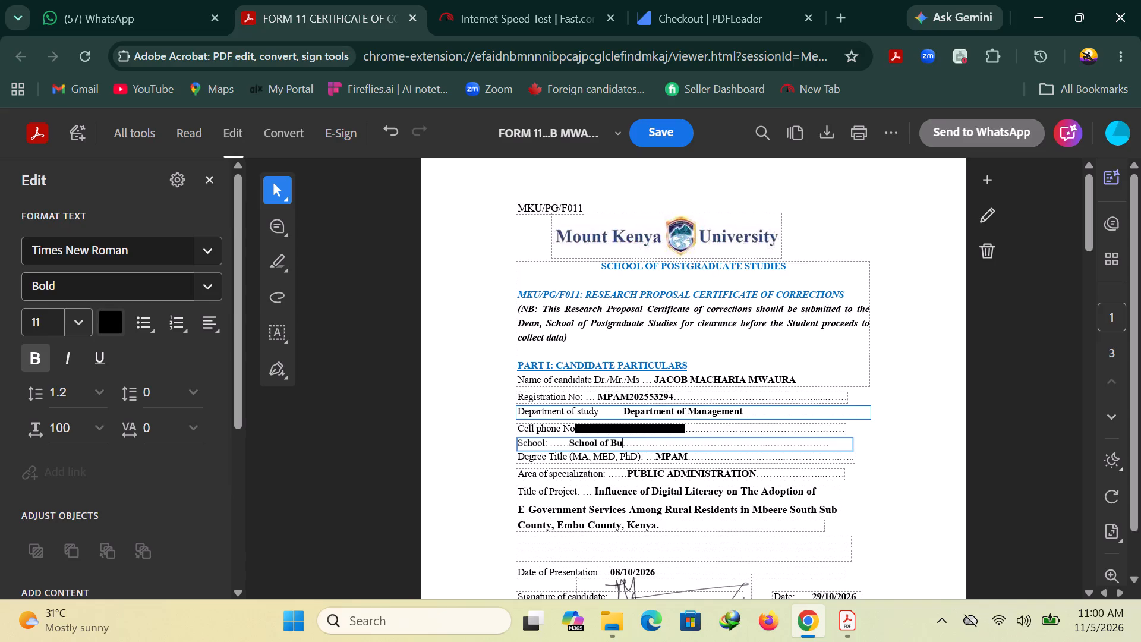
key(i)
key(BackSpace)
text(sines)
text(sn)
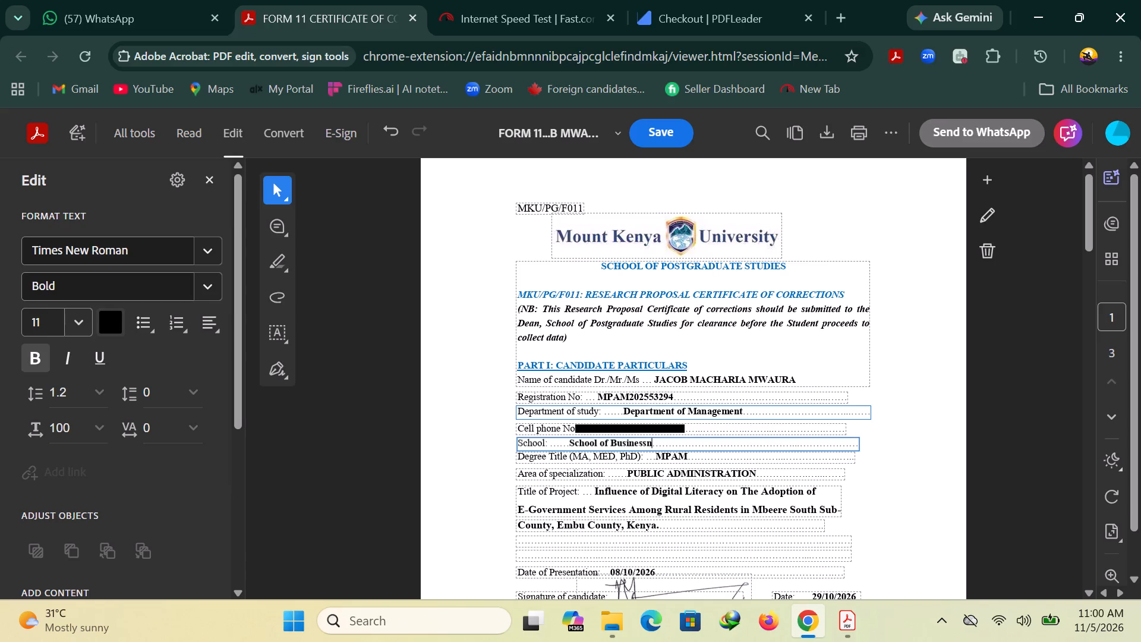
key(BackSpace)
key(space)
text(and)
key(space)
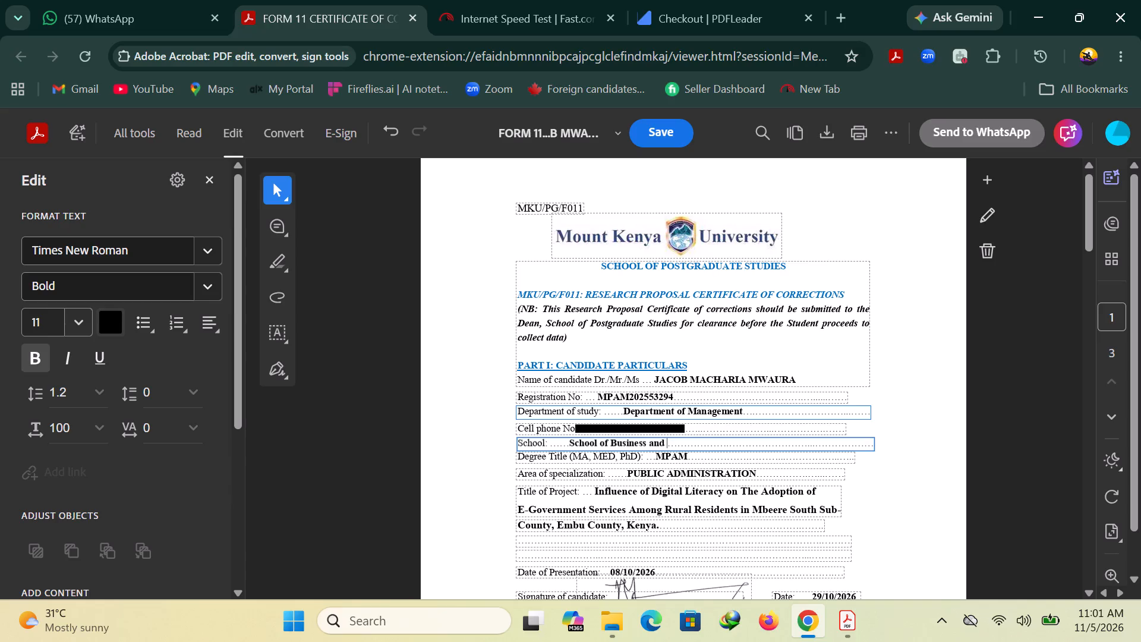
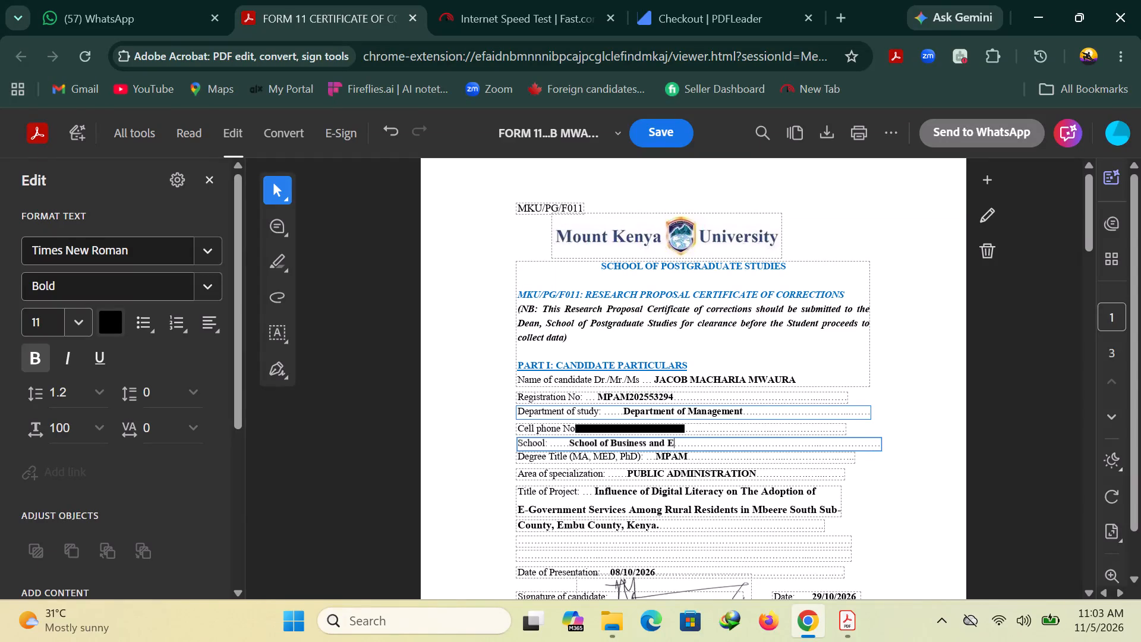
Complete the School entry in the Part I candidate particulars so it reads "School of Business and Economics".
text(co)
key(m)
key(o)
key(BackSpace)
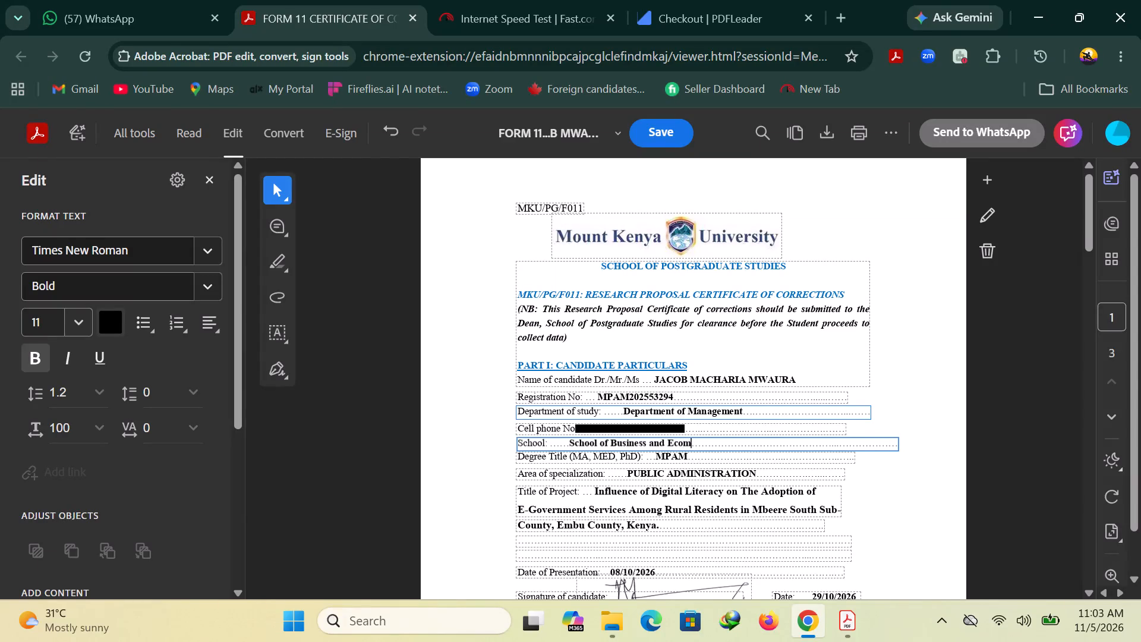
key(BackSpace)
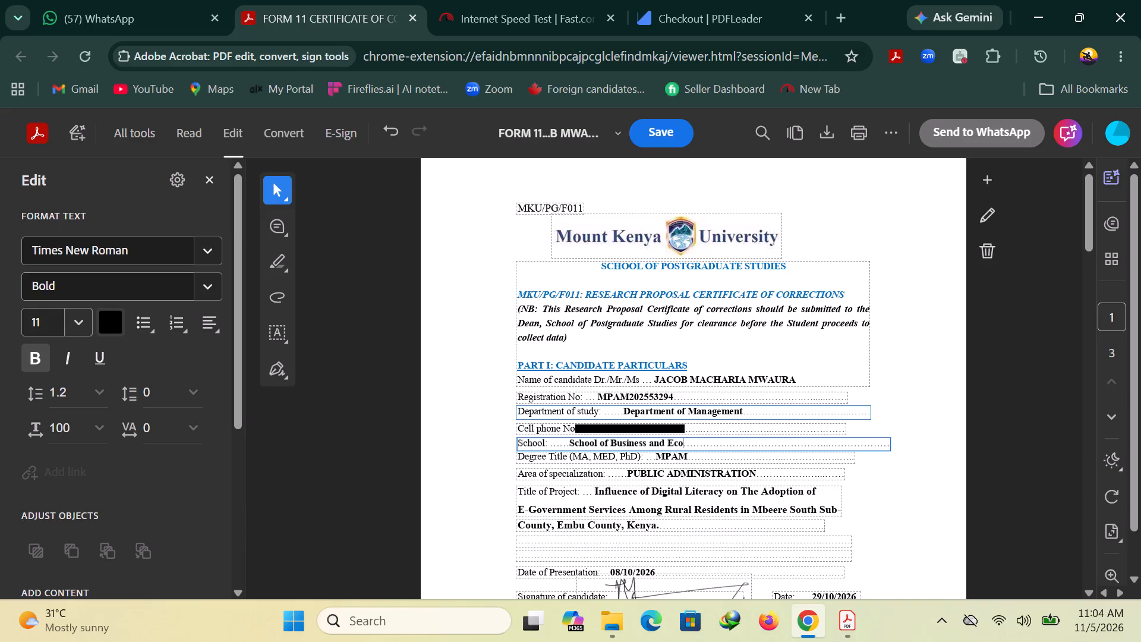
text(nomics)
key(space)
key(BackSpace)
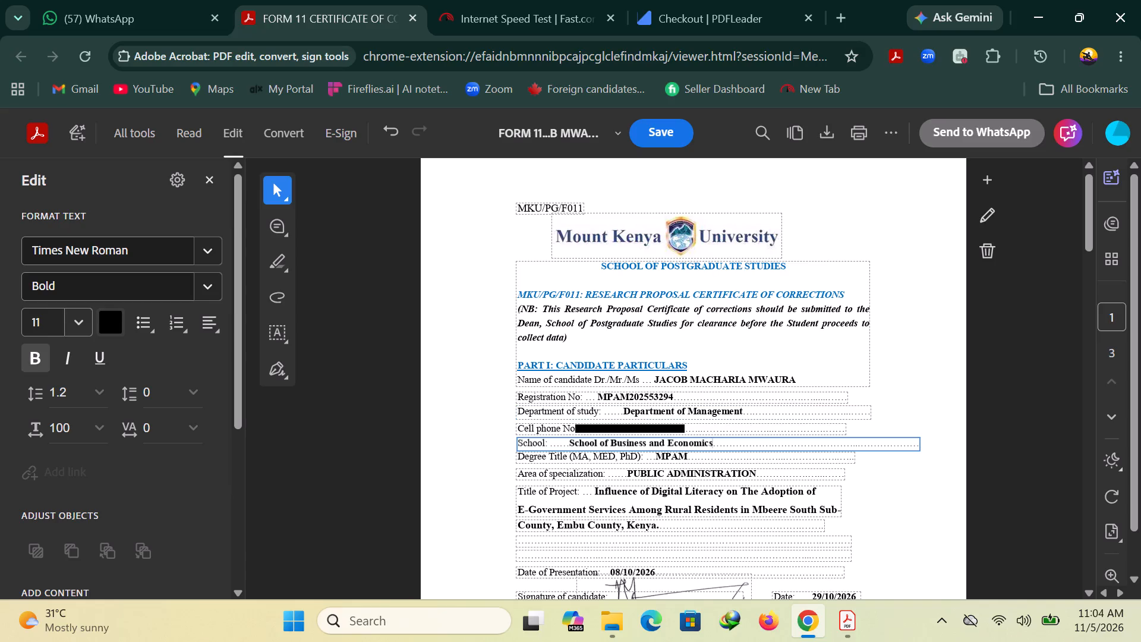
Replace the Area of specialization entry in Part I with "Public Policy Implementation on Digital Governance In National Government".
click(753, 475)
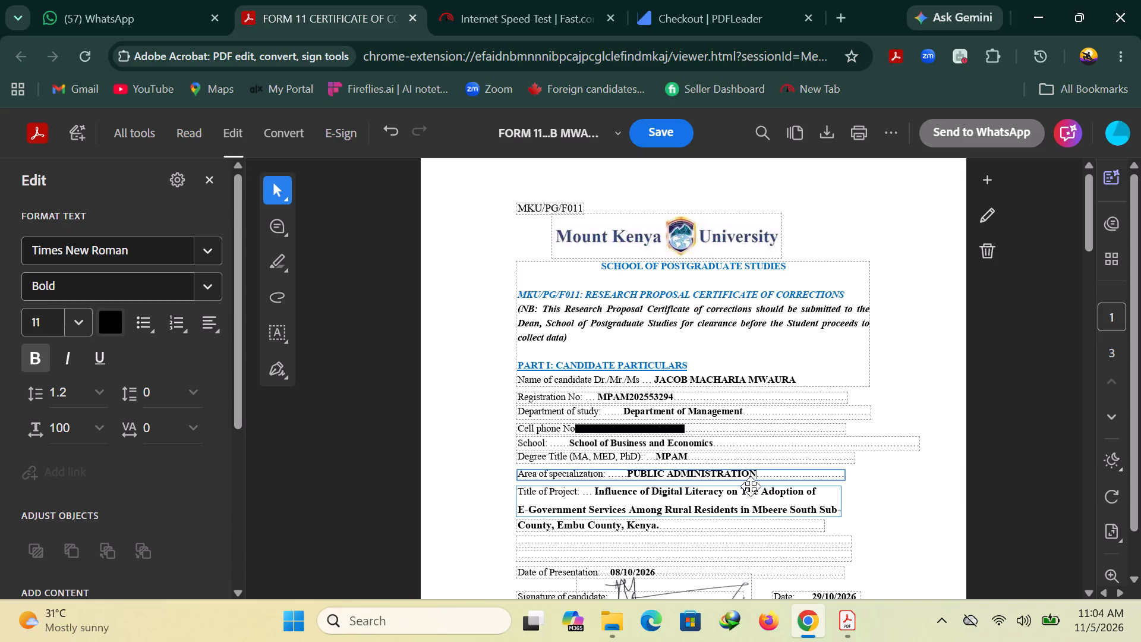
key(BackSpace)
key(BackSpace)
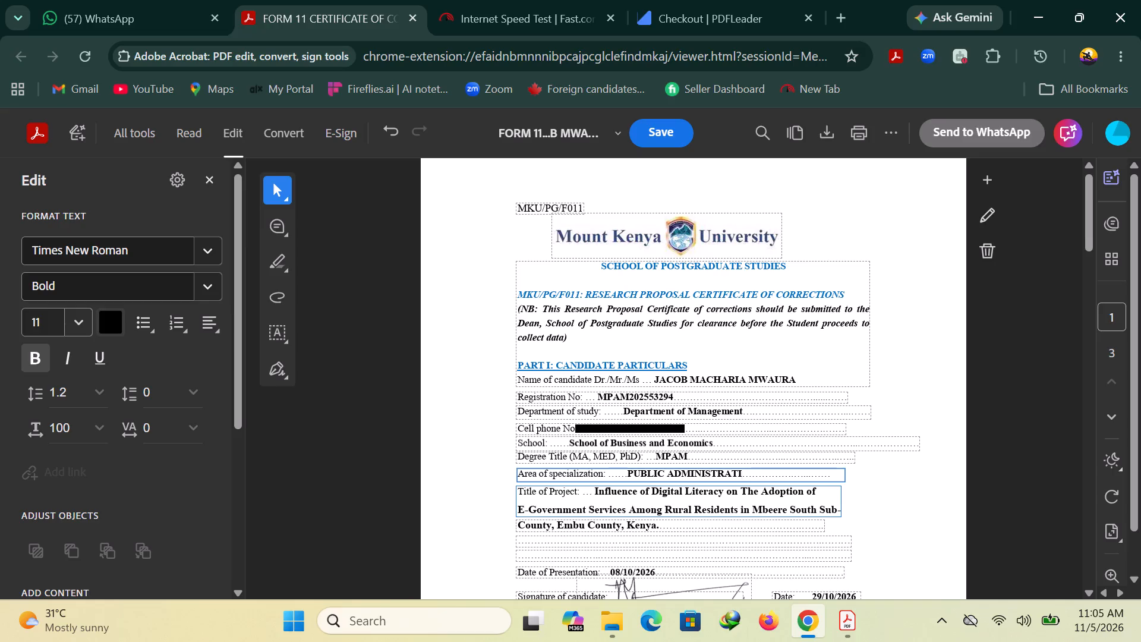
key(BackSpace)
key(BackSpace)
key(BackSpace)
key(BackSpace)
key(BackSpace)
key(BackSpace)
key(BackSpace)
key(BackSpace)
key(BackSpace)
key(BackSpace)
key(BackSpace)
key(BackSpace)
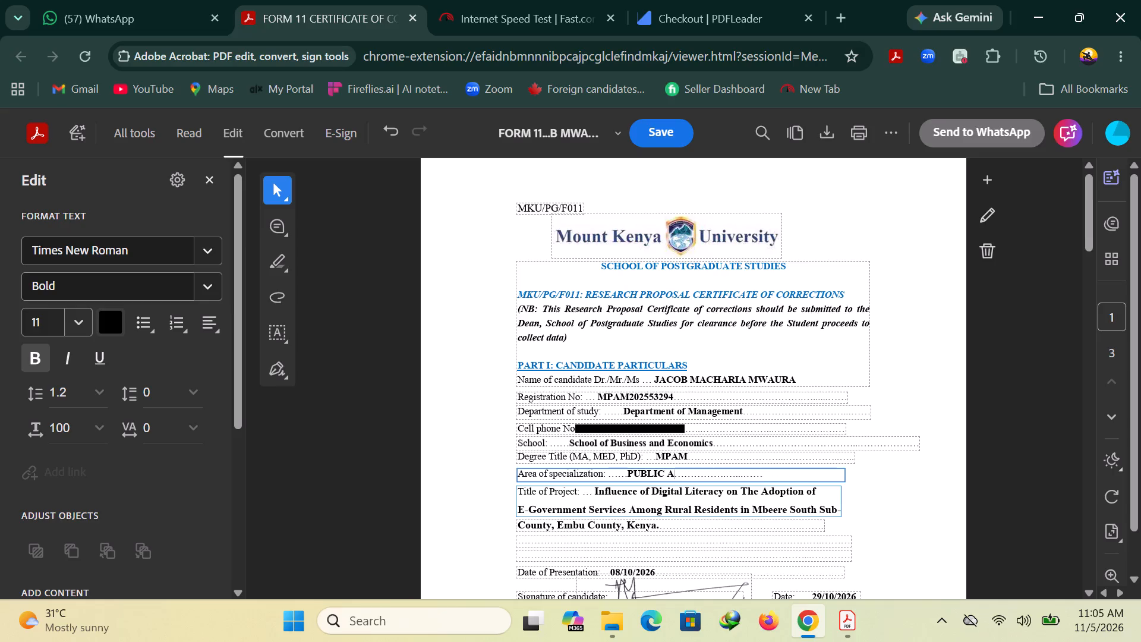
key(BackSpace)
key(BackSpace)
key(BackSpace)
key(BackSpace)
key(BackSpace)
key(BackSpace)
key(u)
key(b)
text(lic)
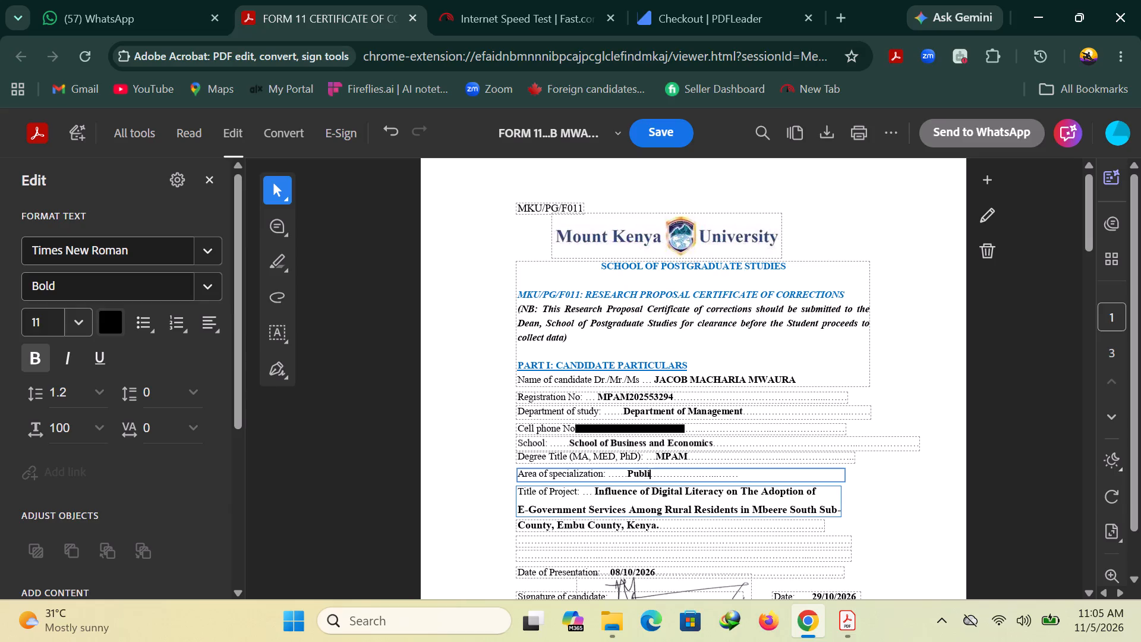
key(space)
key(shift+p)
text(olicy)
key(space)
text(Implem)
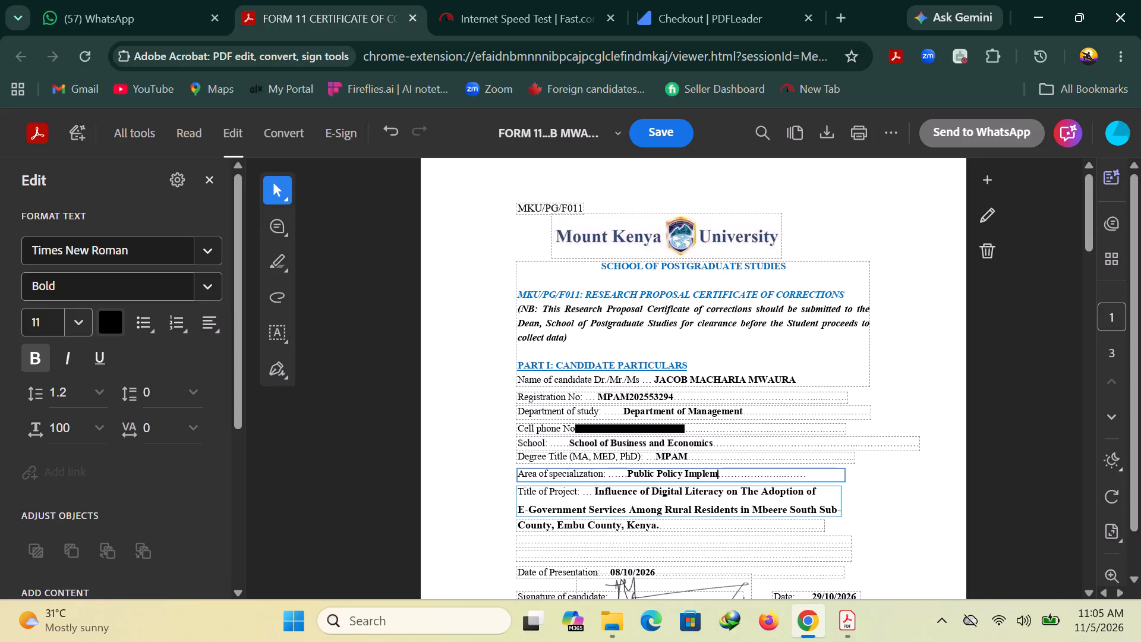
text(ent)
text(ation)
key(space)
text(on)
key(space)
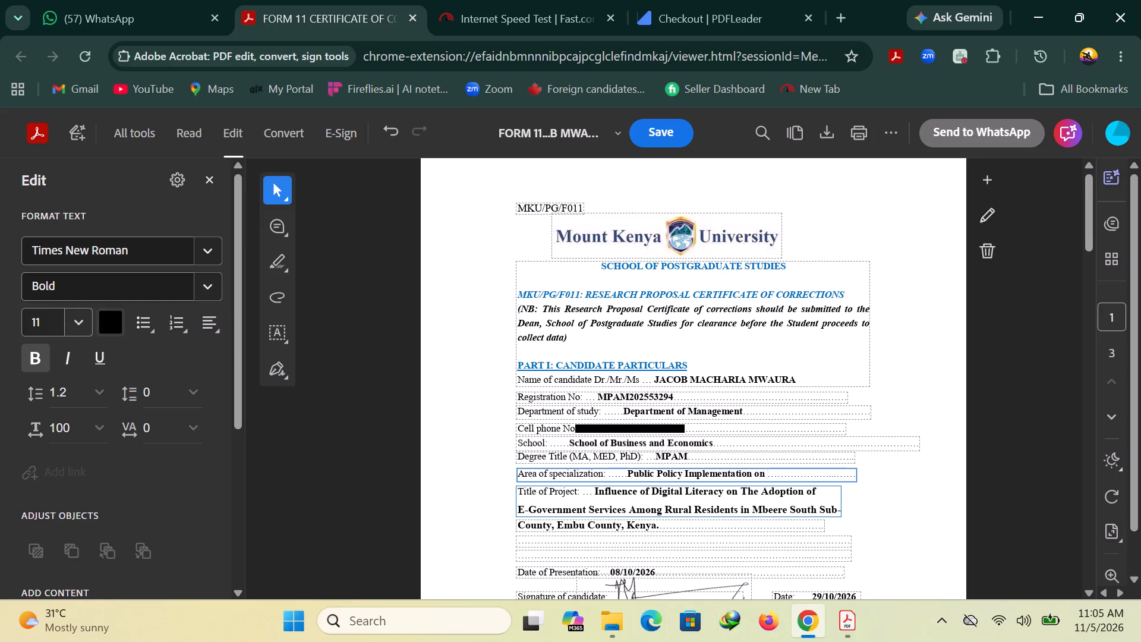
text(Digital Governance)
key(space)
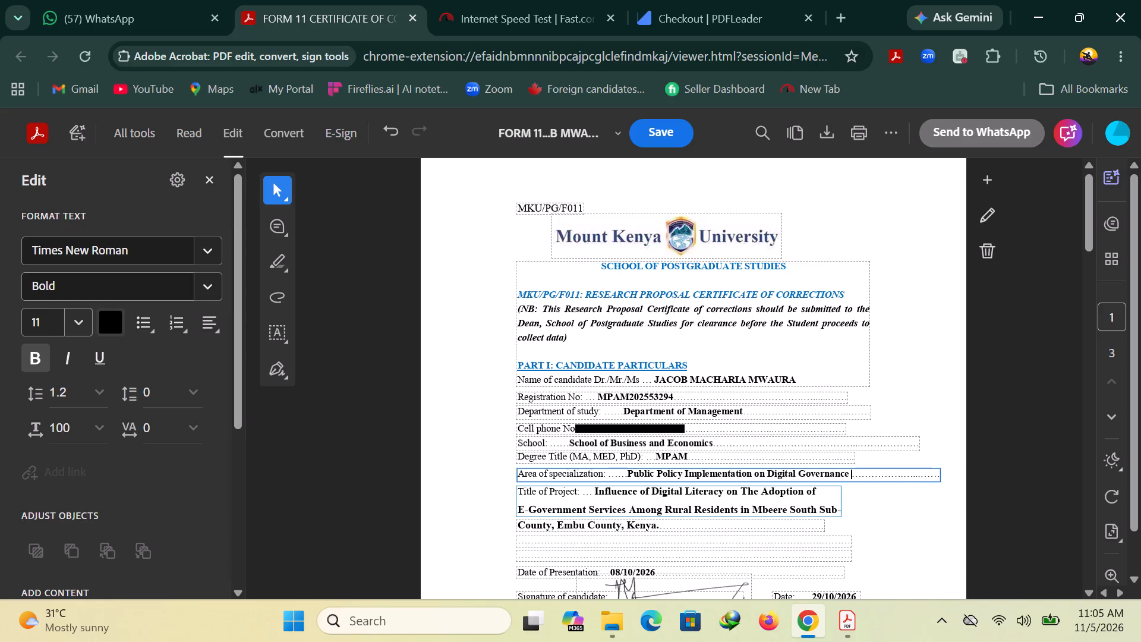
text(In)
key(space)
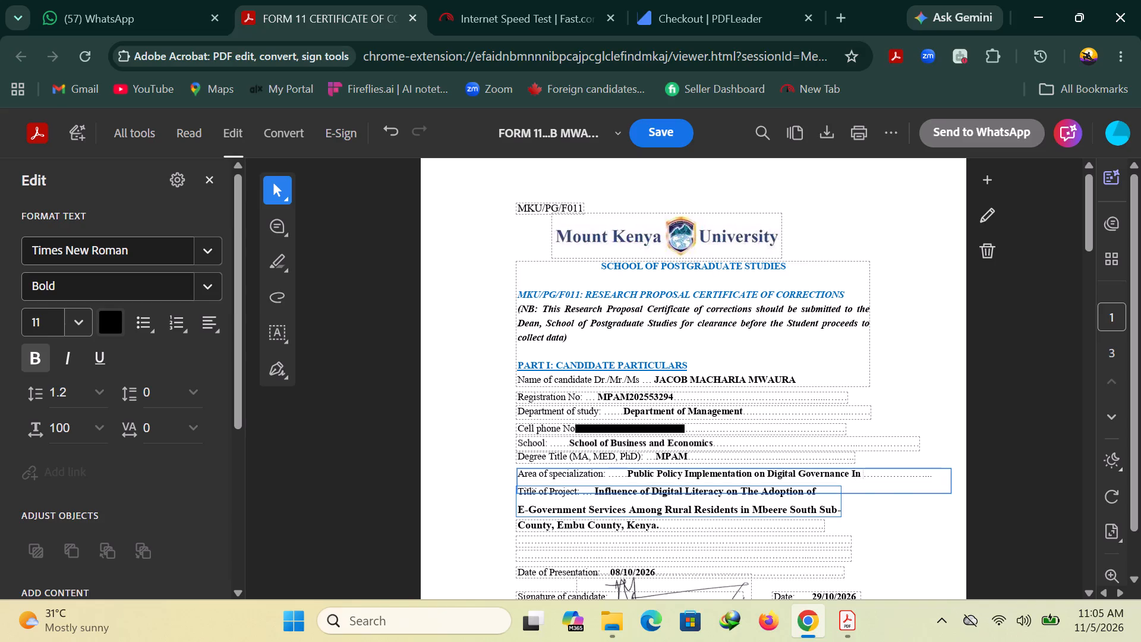
text(Natio)
text(nal)
key(space)
text(Goven)
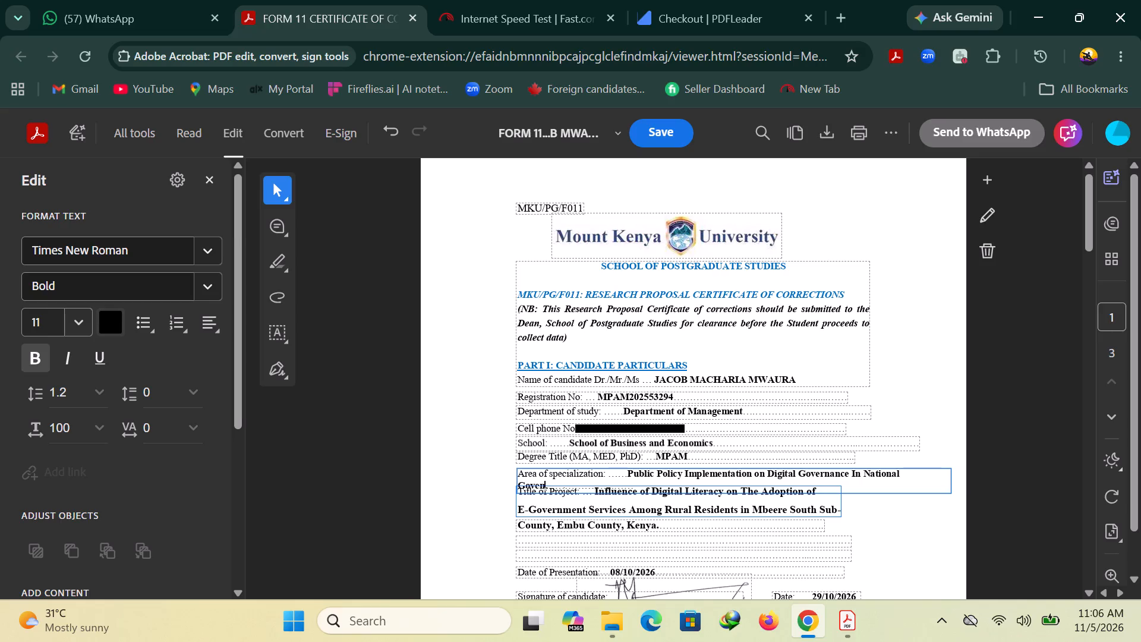
key(BackSpace)
text(rnment)
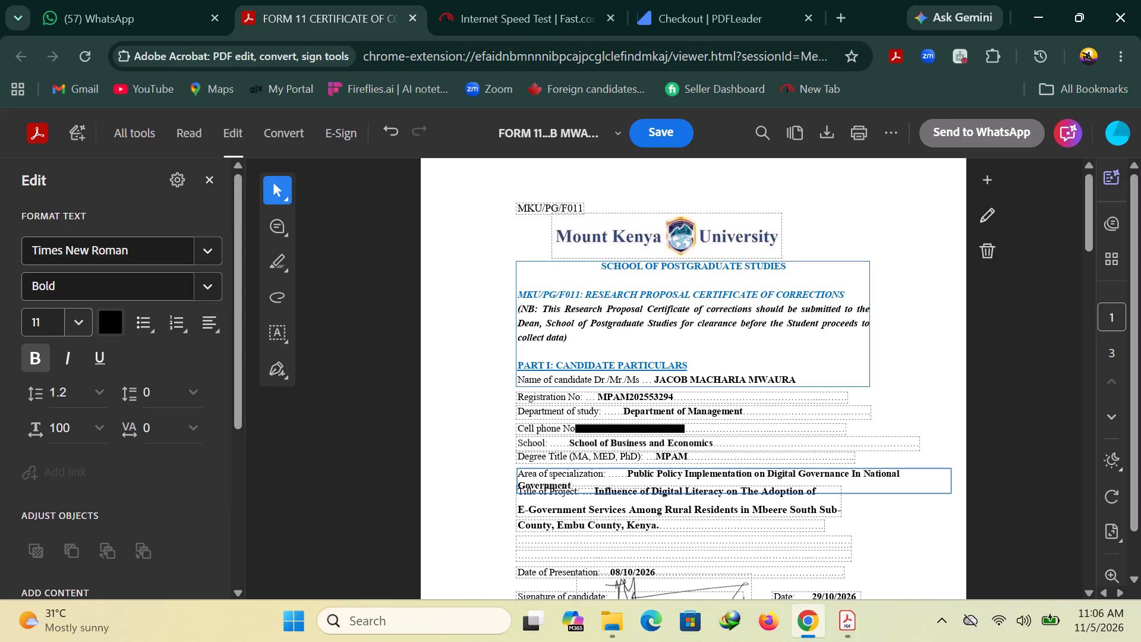
click(863, 518)
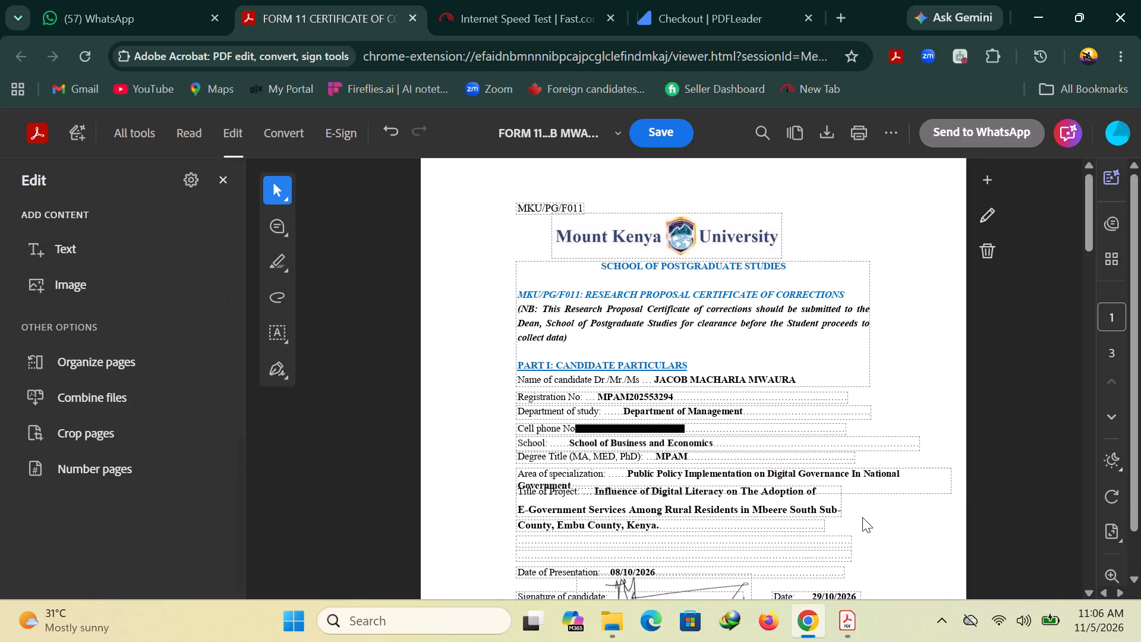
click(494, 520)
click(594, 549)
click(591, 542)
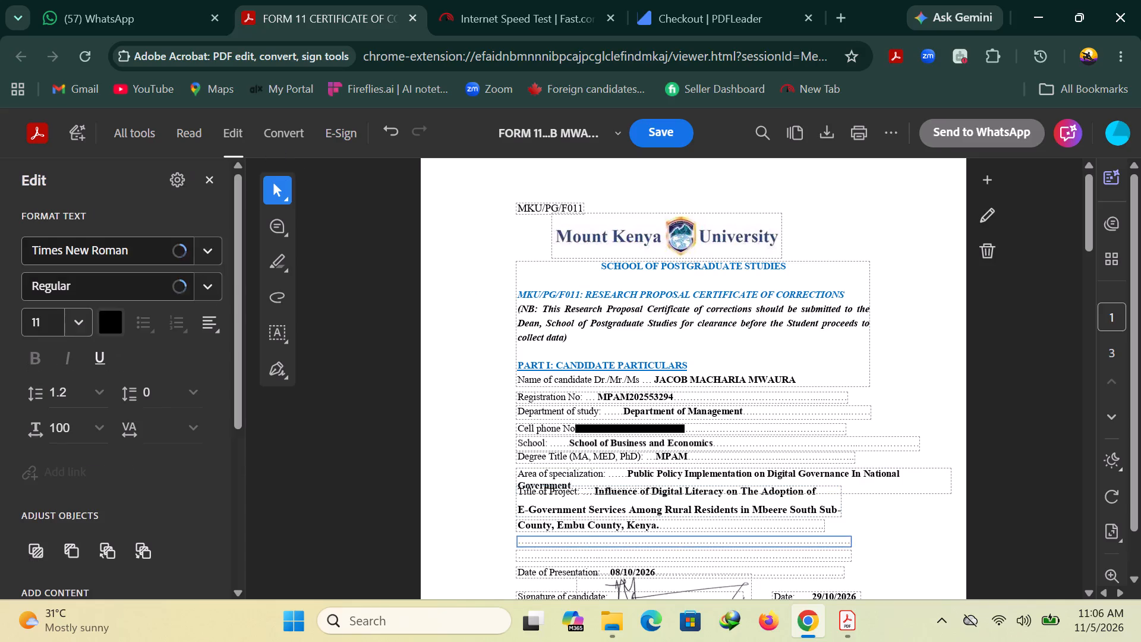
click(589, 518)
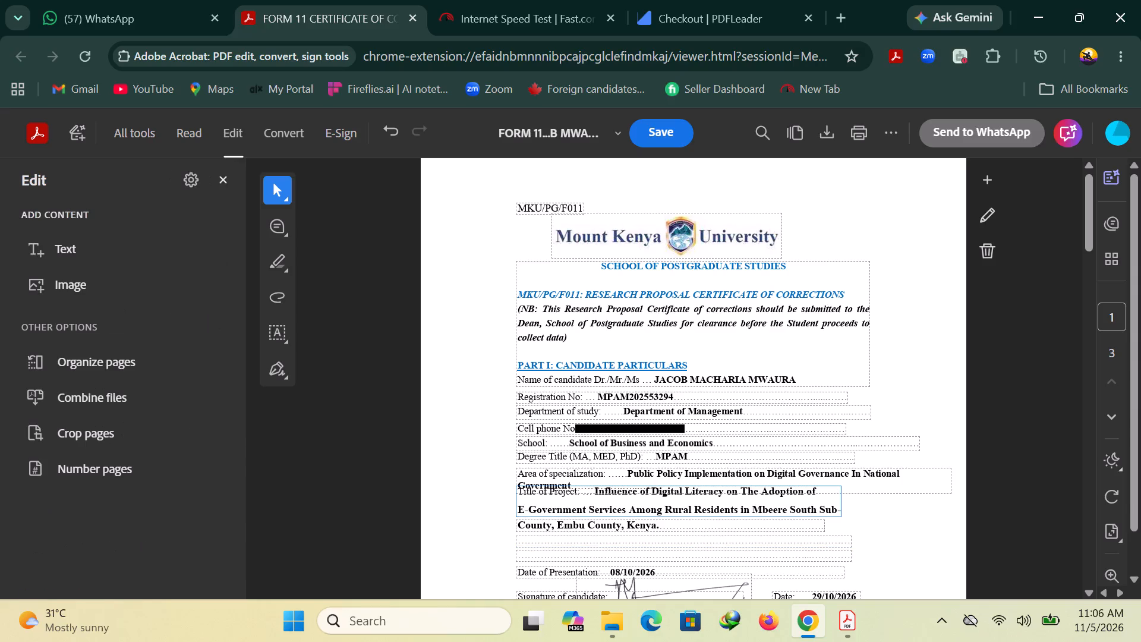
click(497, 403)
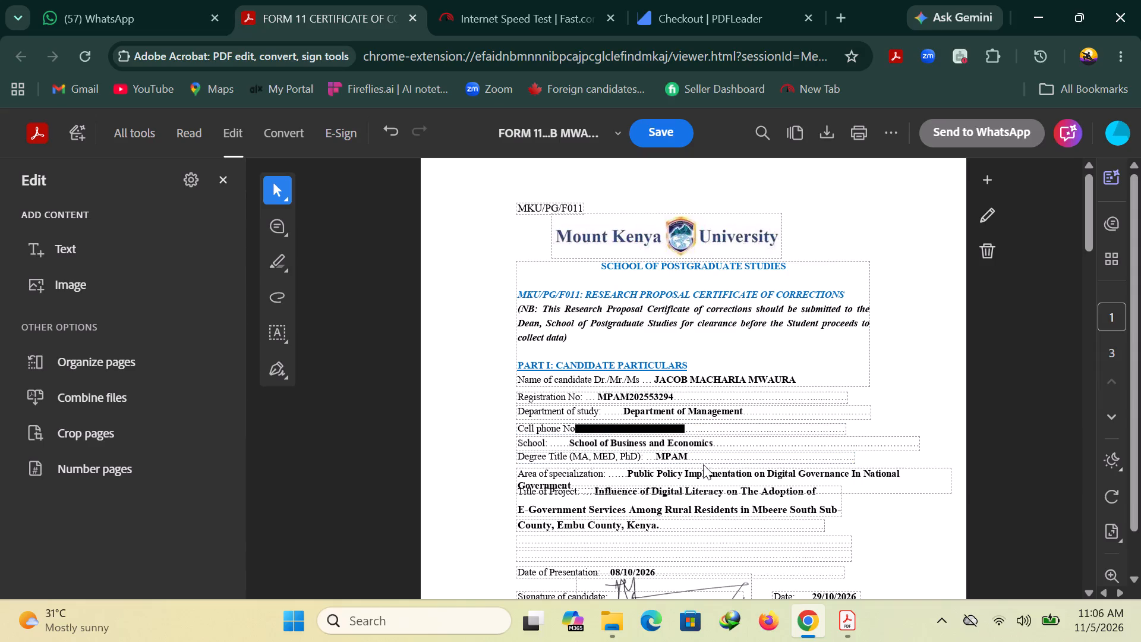
Look through all pages of the Form 11 certificate of corrections, from the candidate particulars to Part VI.
scroll(699, 470, down, 1)
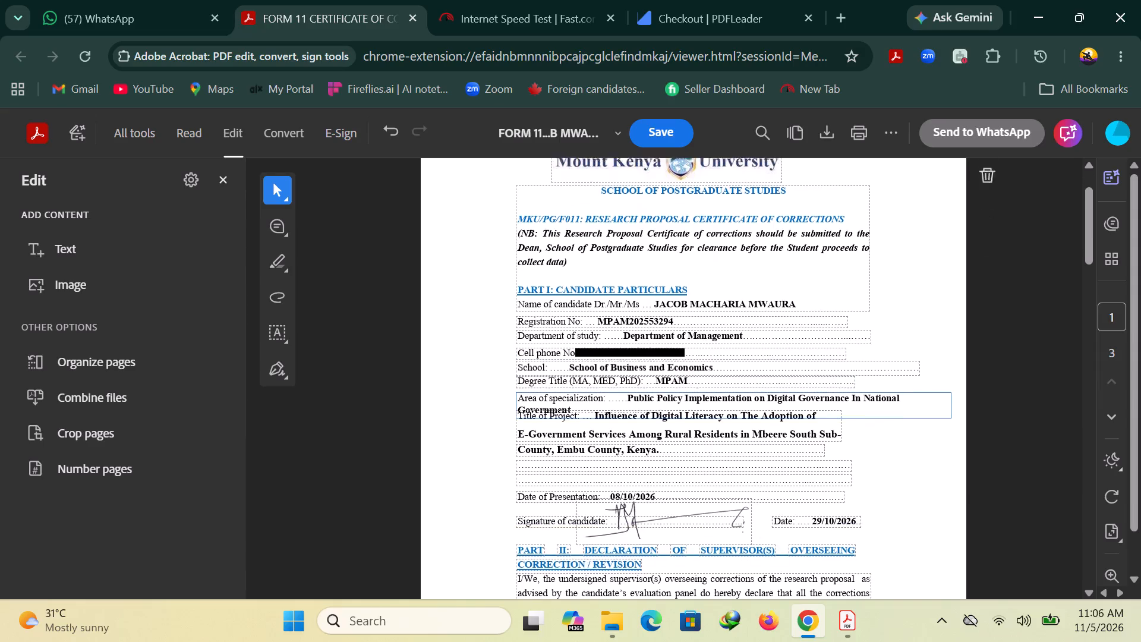
scroll(705, 420, down, 1)
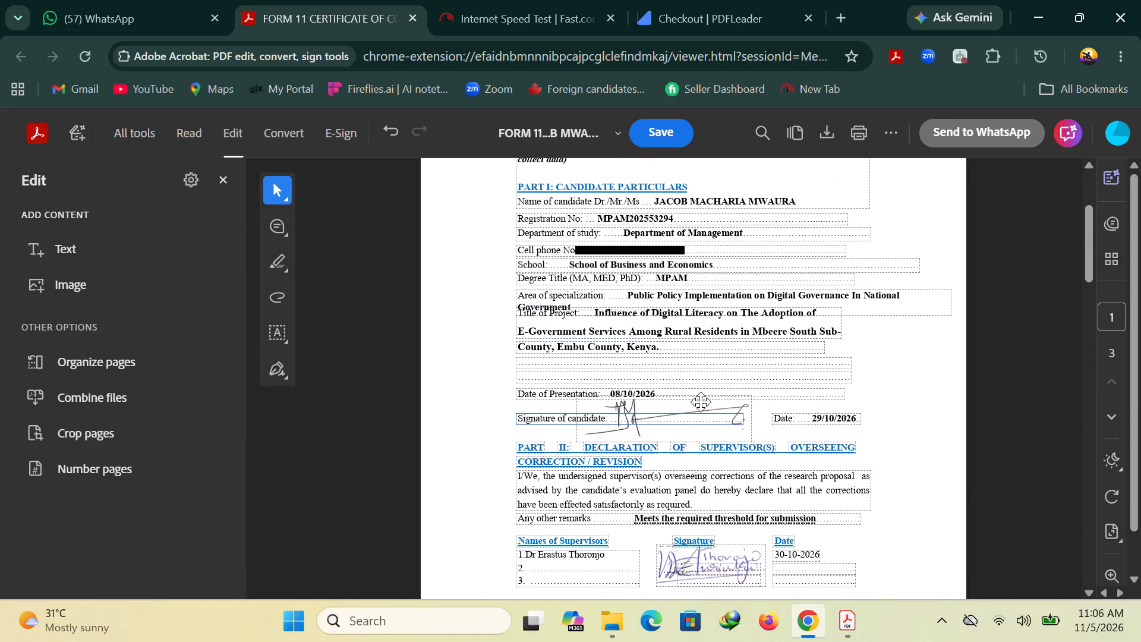
scroll(700, 408, down, 6)
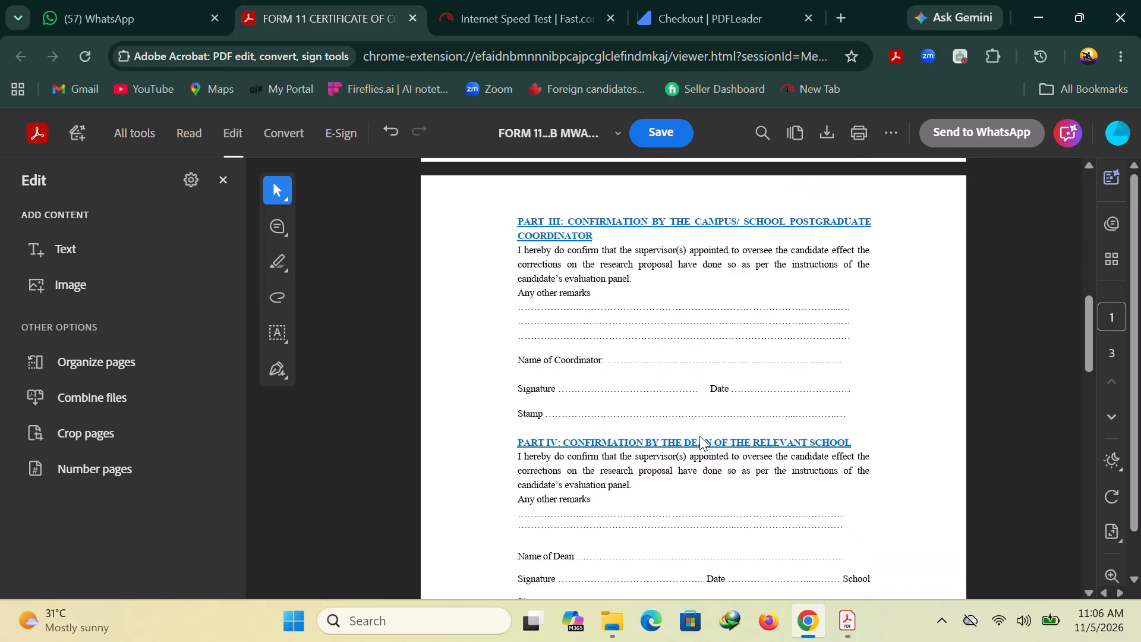
scroll(699, 437, down, 8)
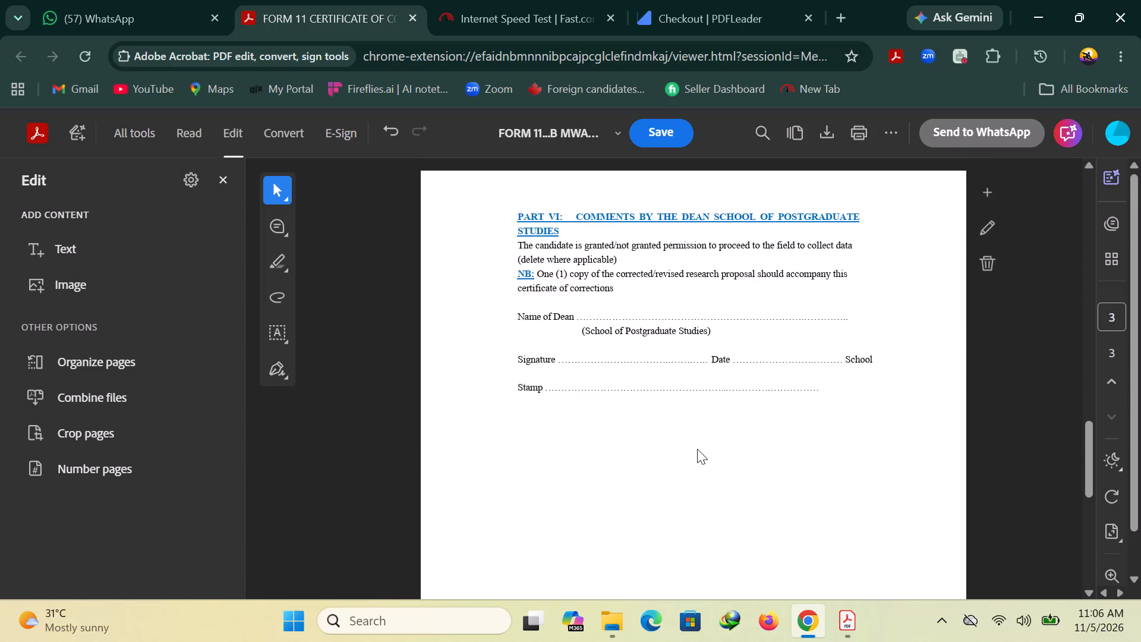
scroll(695, 452, down, 8)
scroll(695, 456, up, 10)
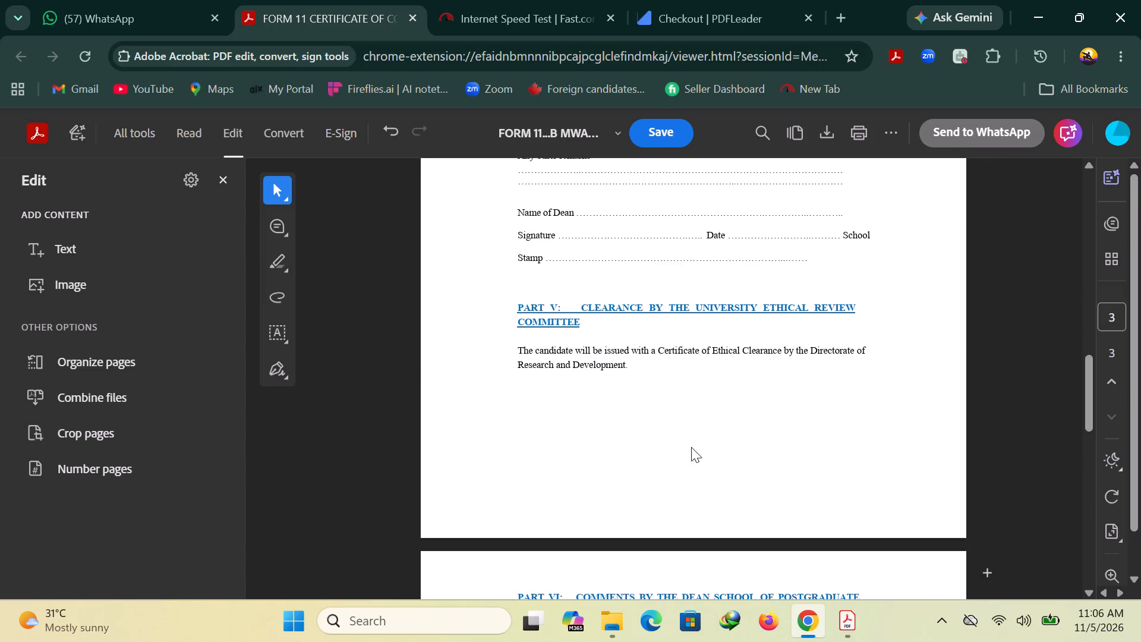
scroll(691, 446, up, 10)
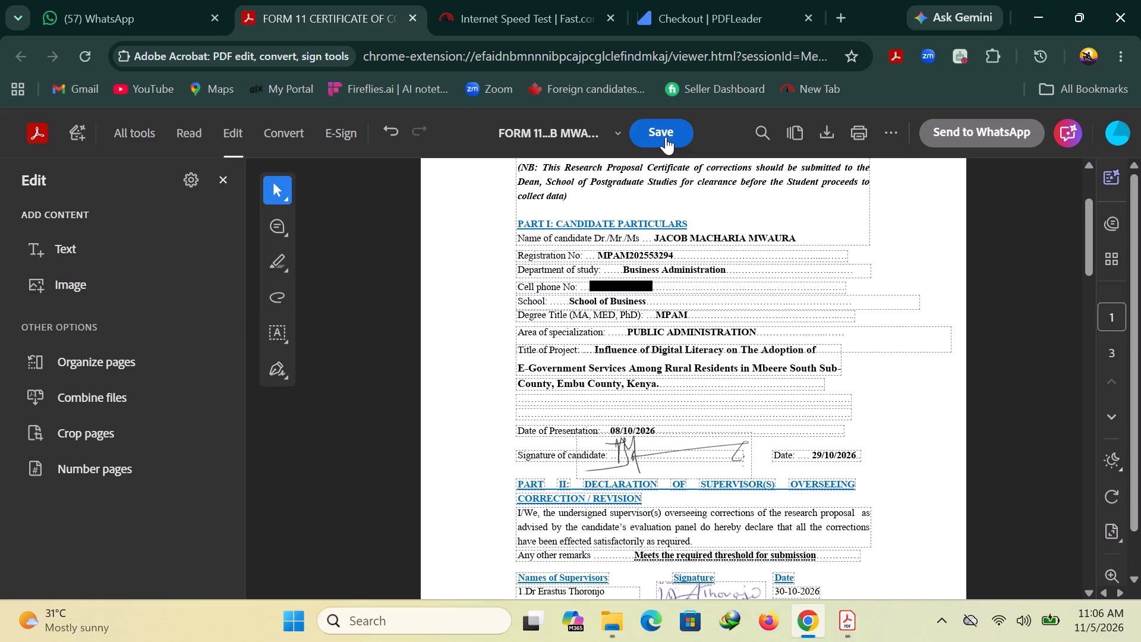
Save the Form 11 PDF on the computer in the Video folder under Downloads and check that folder in File Explorer.
click(666, 137)
scroll(600, 385, down, 3)
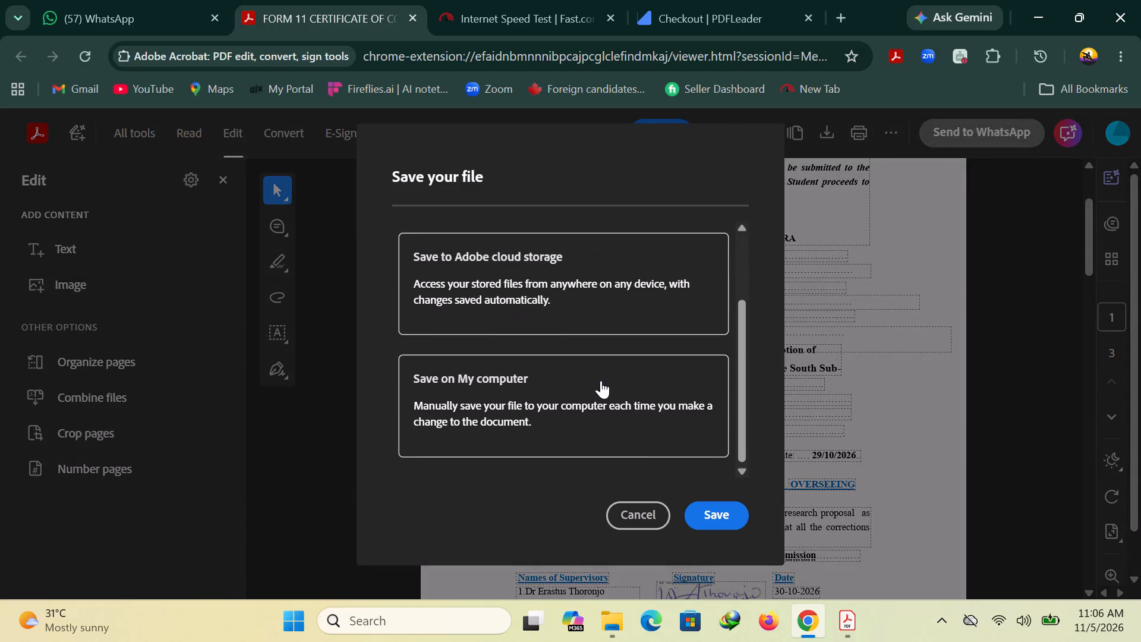
click(595, 391)
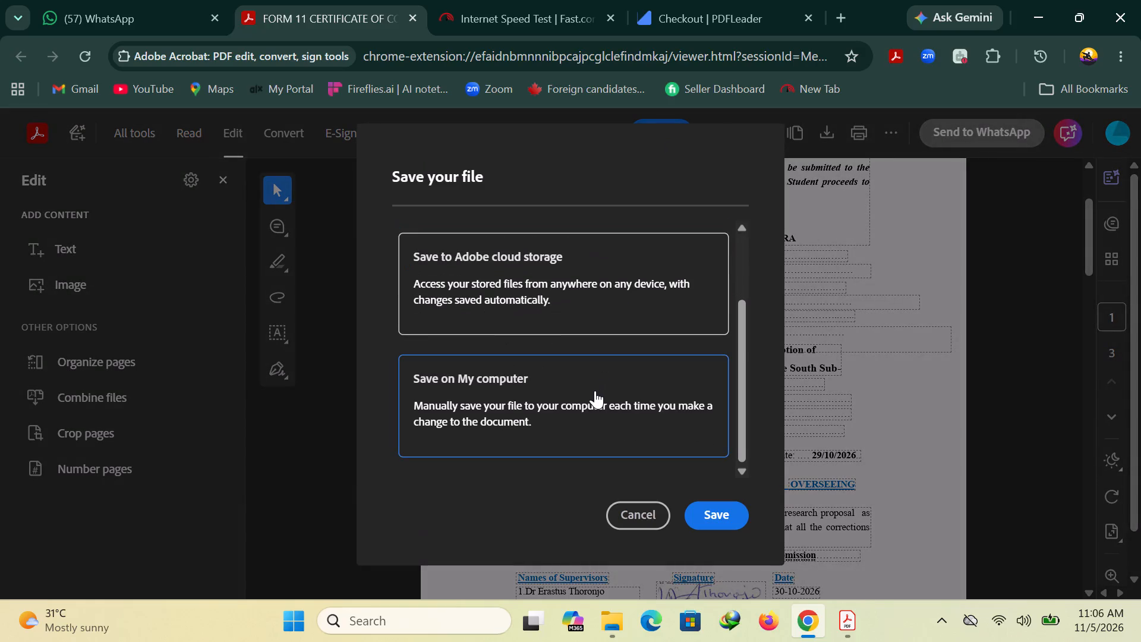
click(595, 391)
click(714, 512)
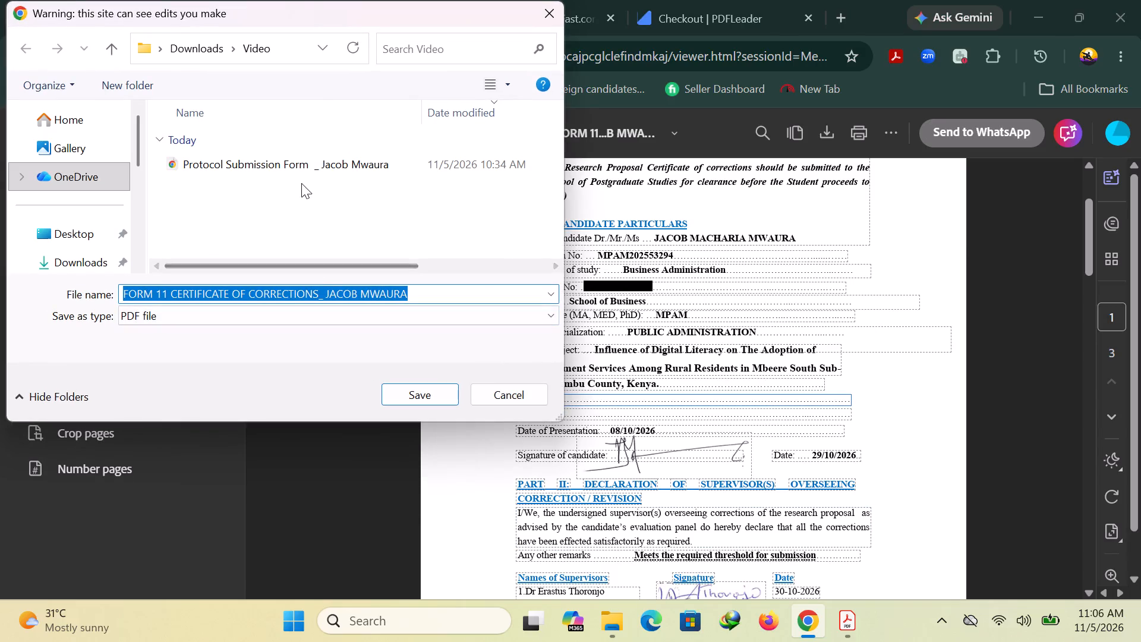
scroll(65, 262, down, 2)
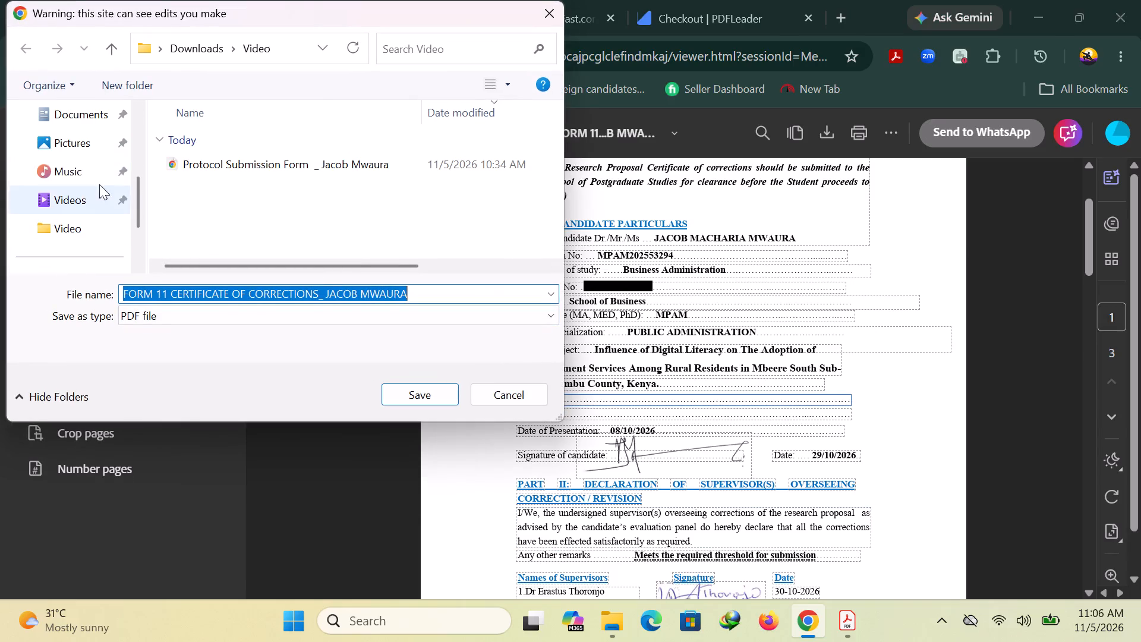
click(80, 230)
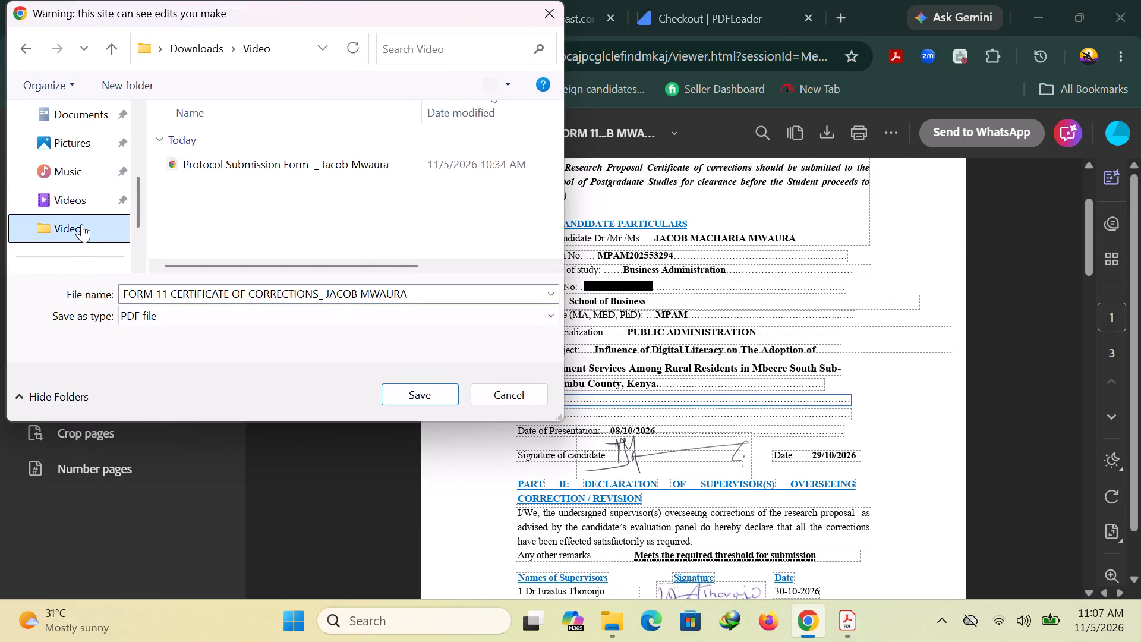
double_click(81, 224)
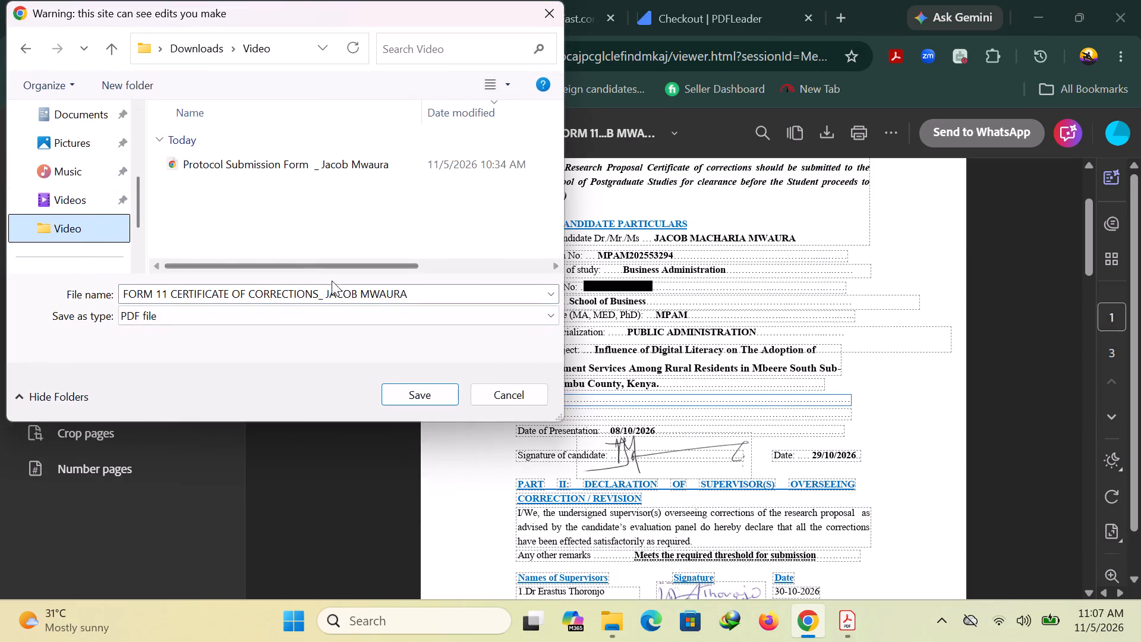
click(409, 394)
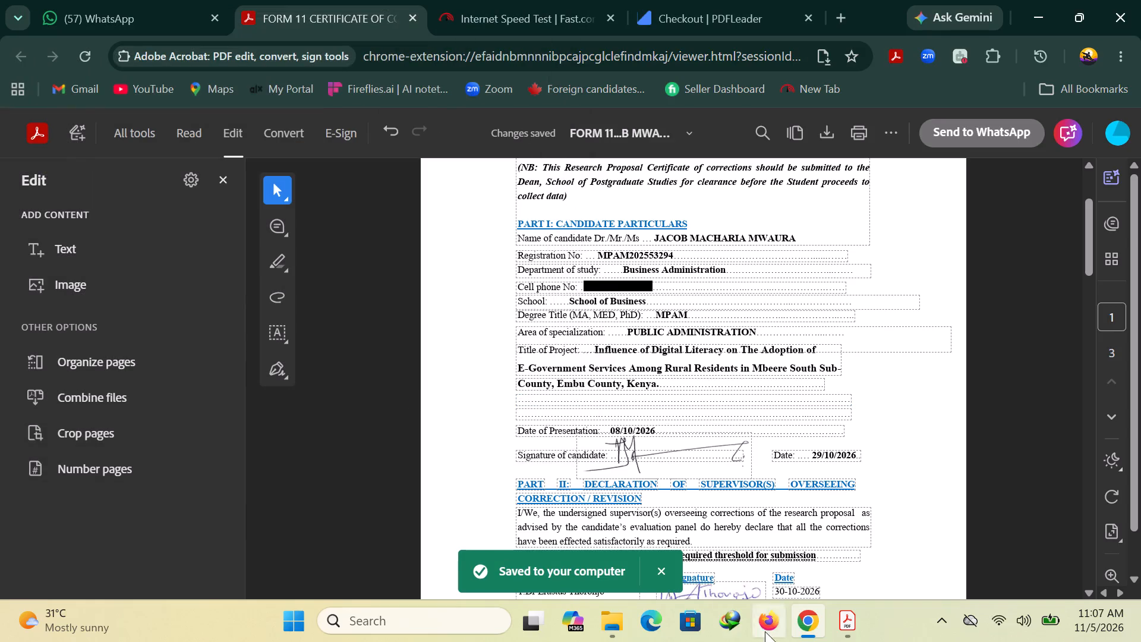
click(620, 629)
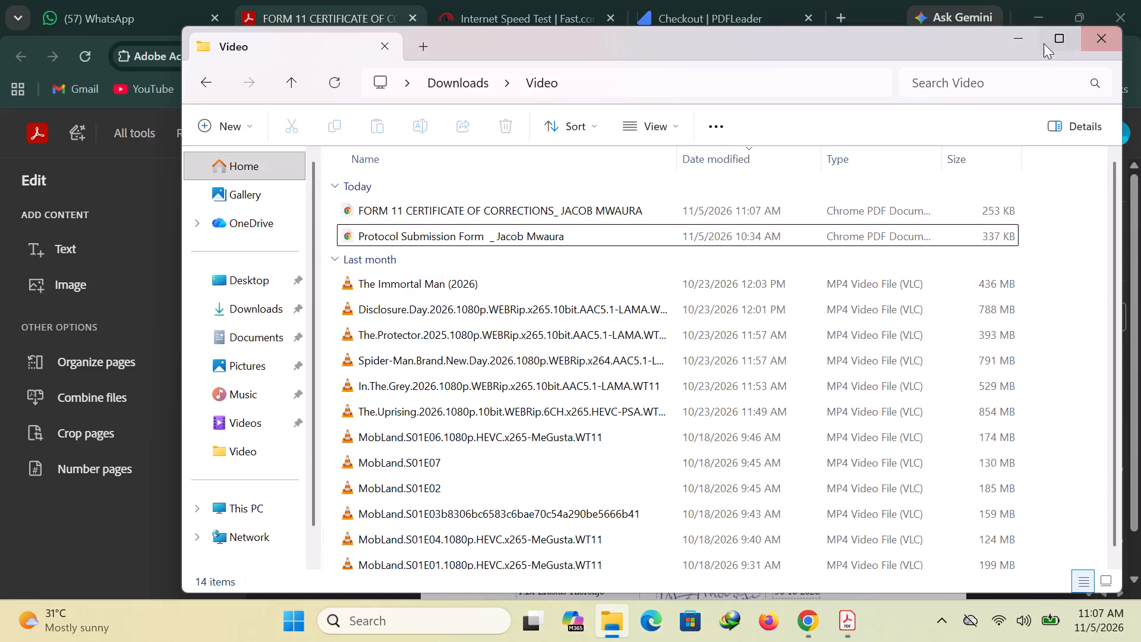
click(1023, 39)
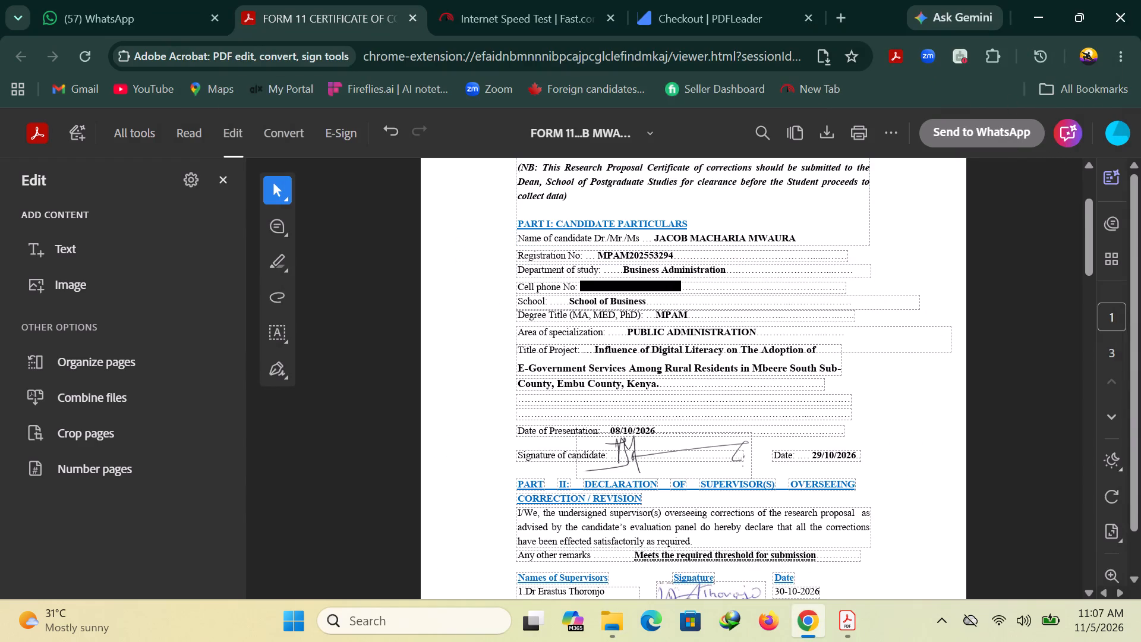
Download the Form 11 PDF into the Video folder under Downloads, replacing the existing file of the same name.
click(829, 134)
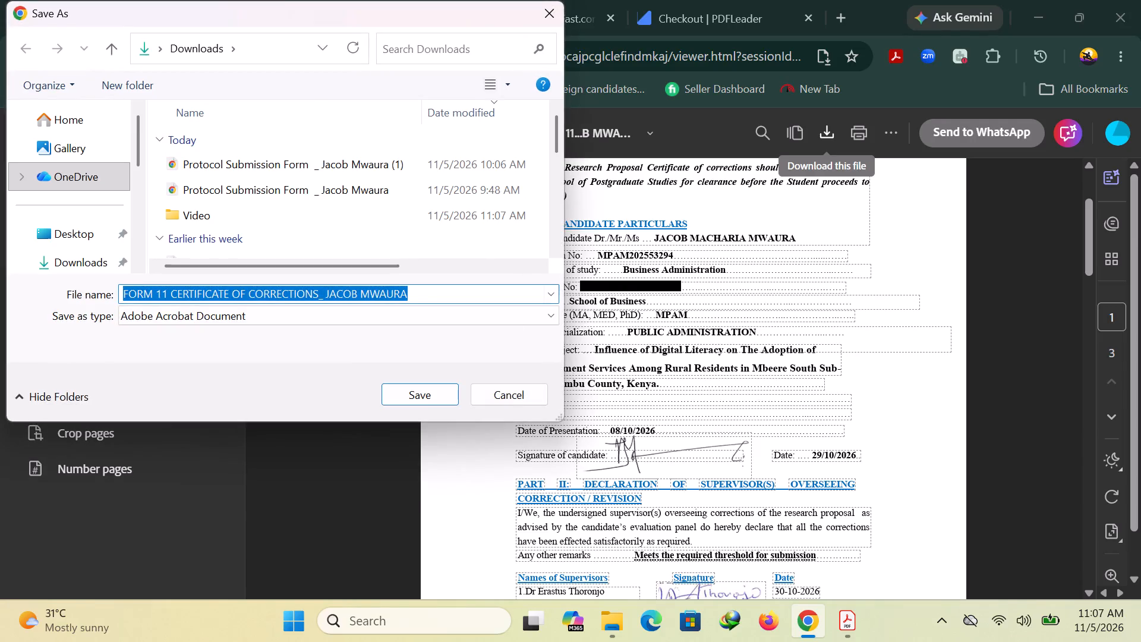
click(194, 220)
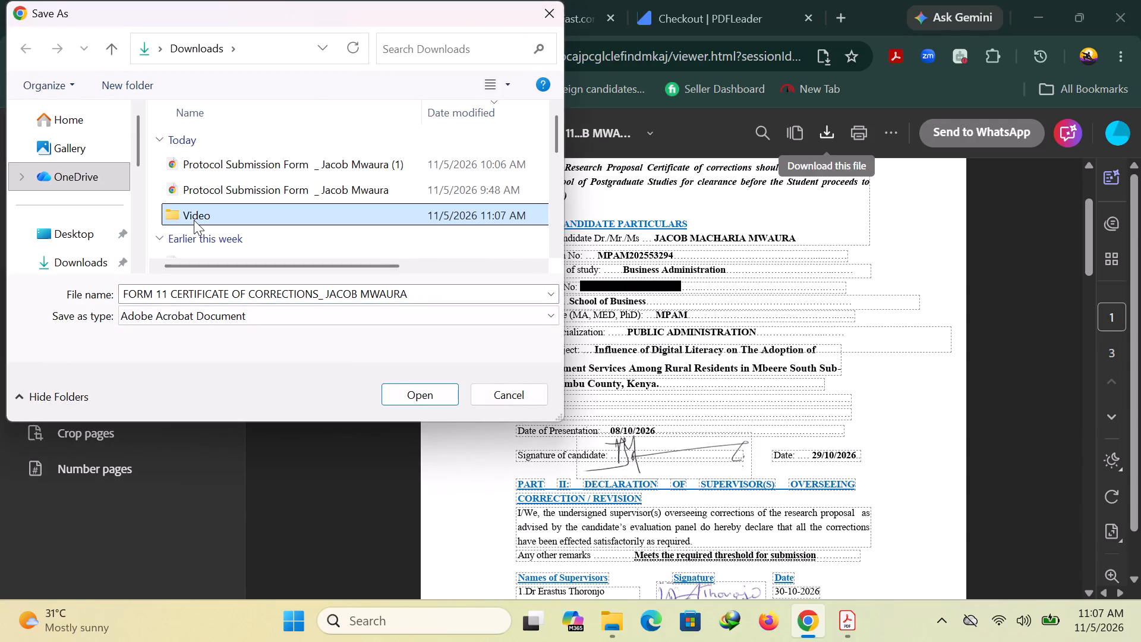
double_click(194, 220)
click(436, 395)
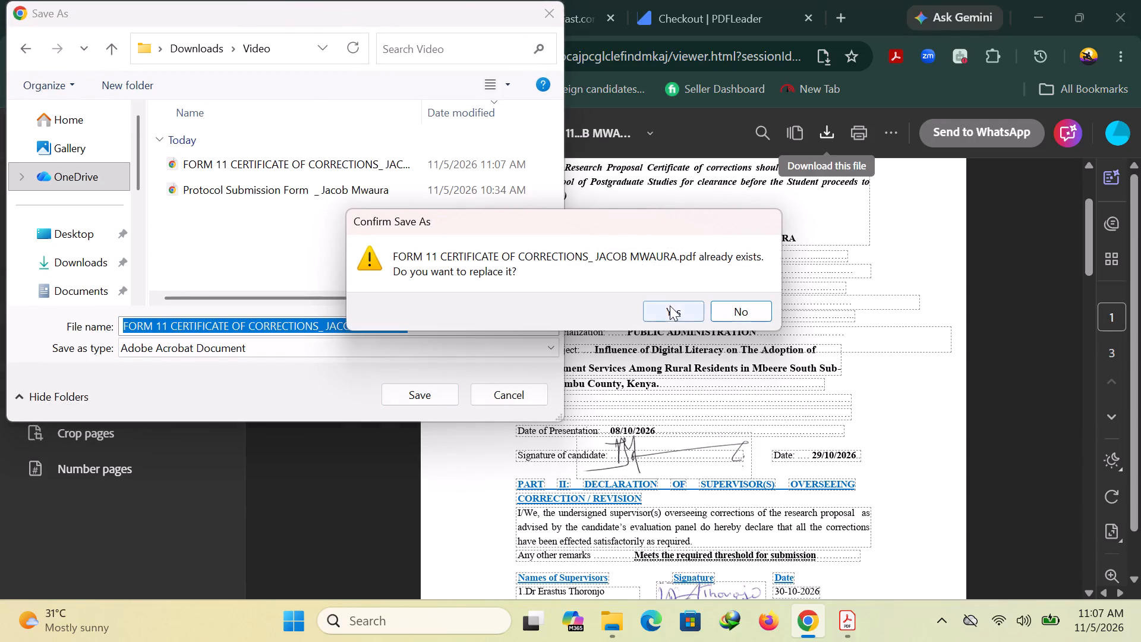
click(672, 311)
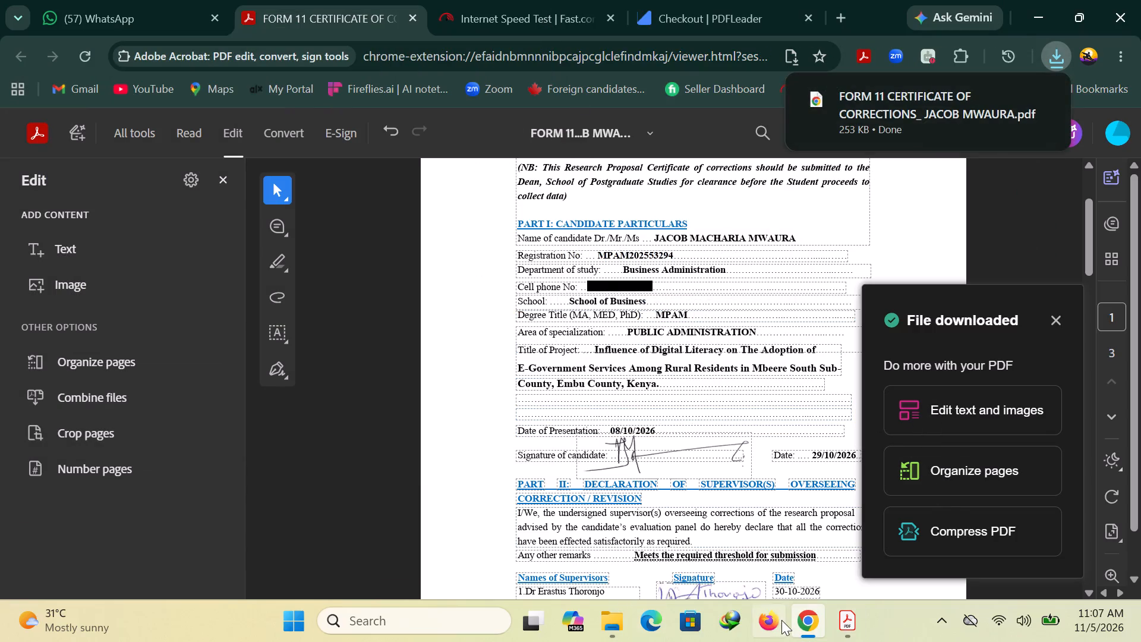
Open the Protocol Submission Form PDF from the Video folder in File Explorer with Adobe Acrobat.
click(614, 617)
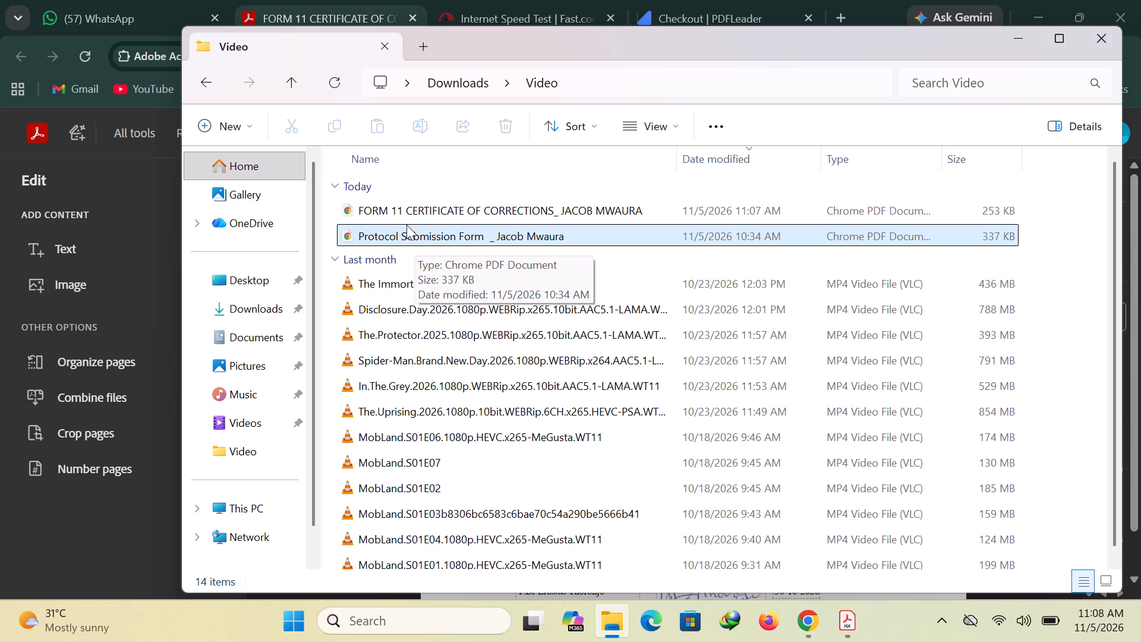
double_click(445, 228)
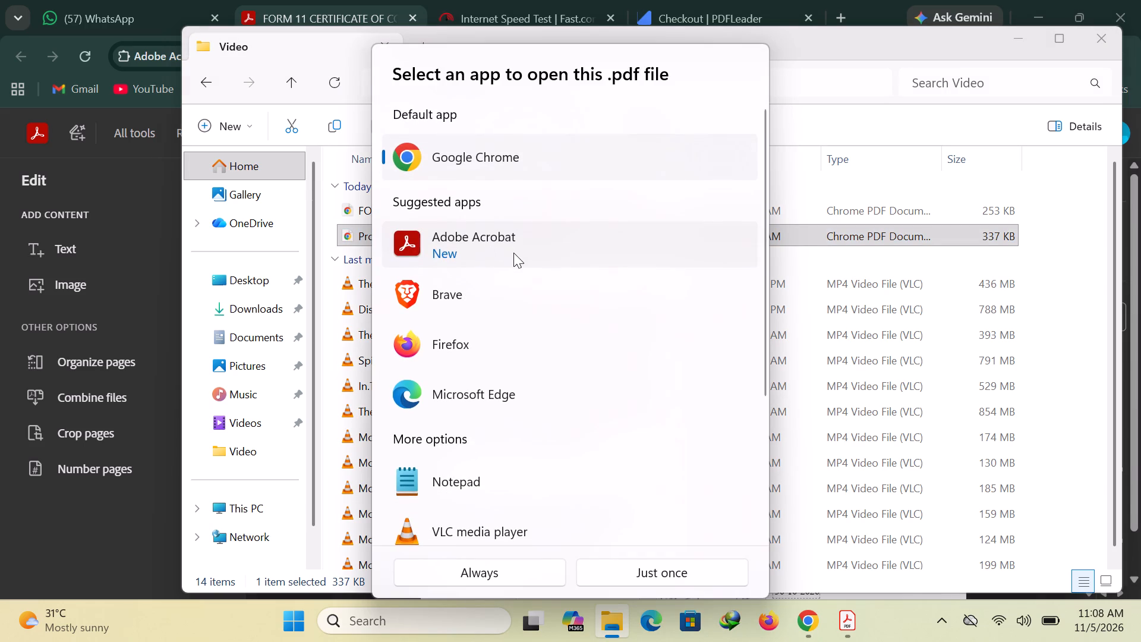
click(513, 253)
double_click(513, 253)
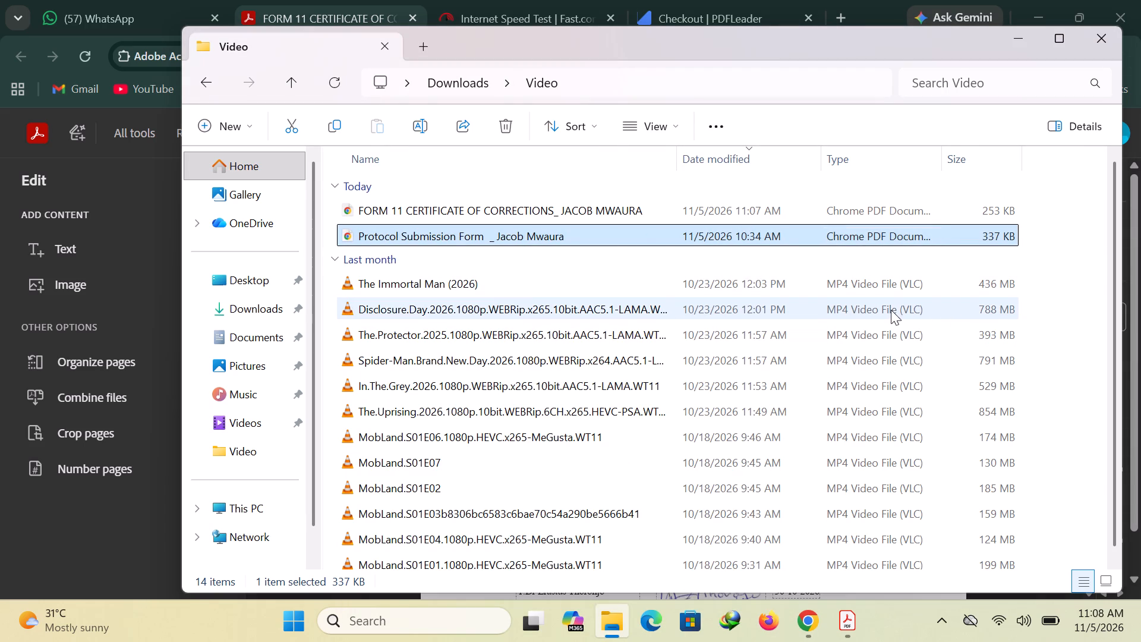
Print all pages of the Protocol Submission Form from Adobe Acrobat with the Microsoft Print to PDF printer.
click(839, 625)
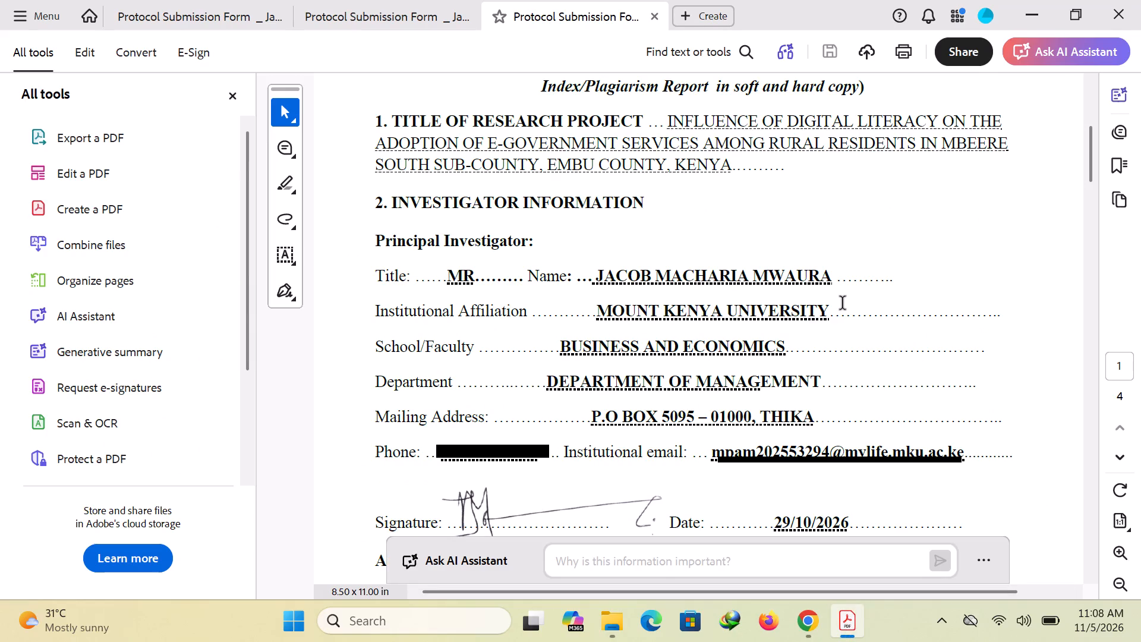
scroll(843, 304, down, 1)
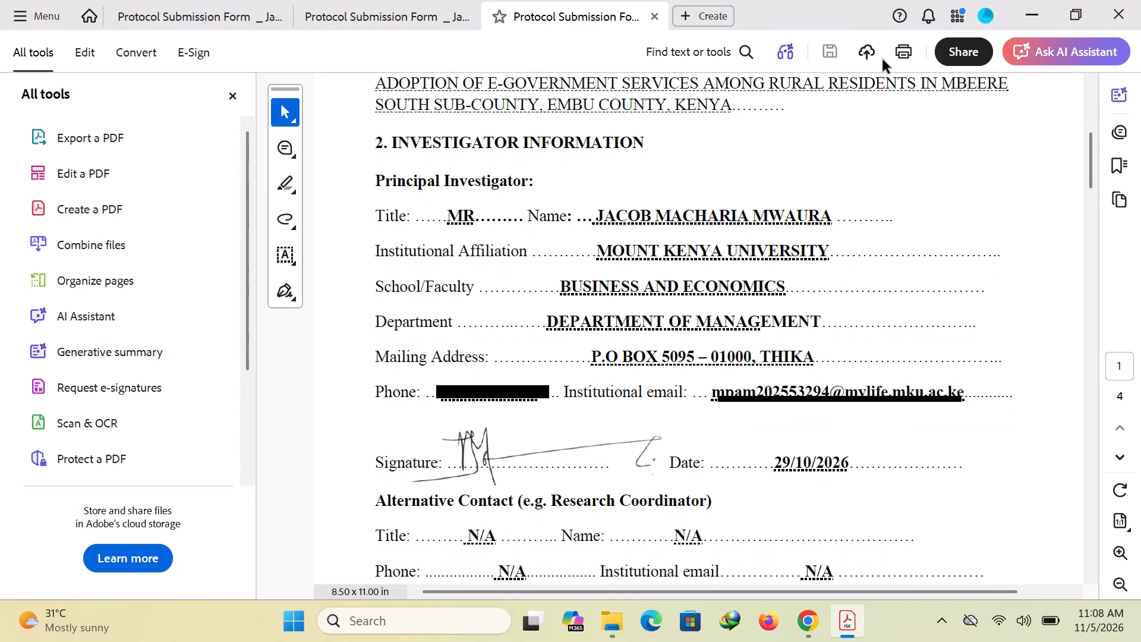
click(916, 59)
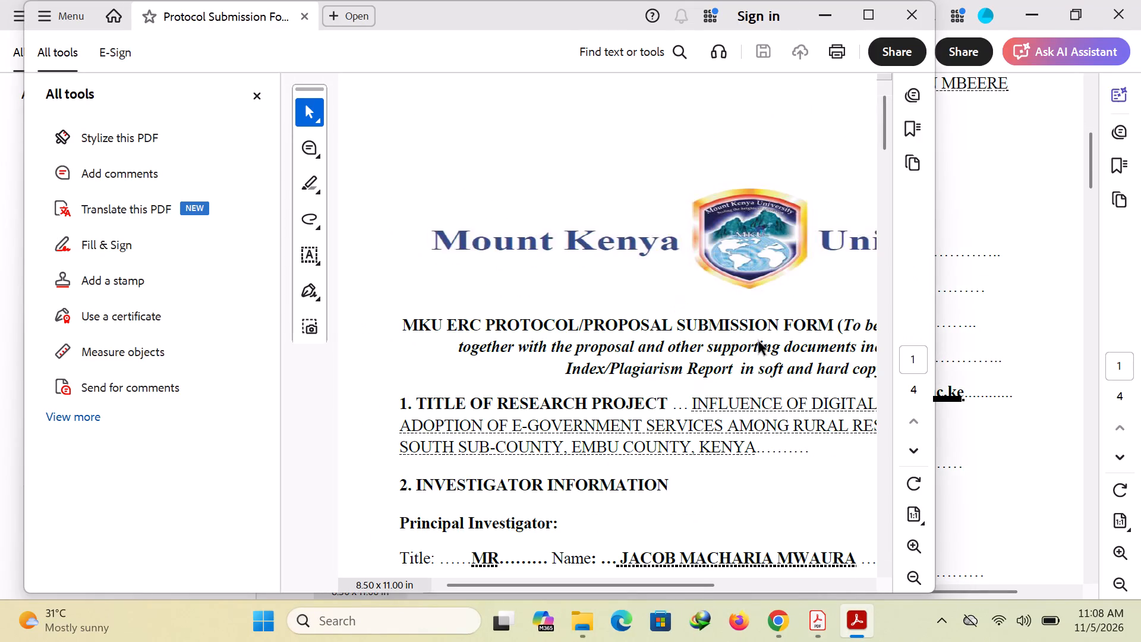
scroll(534, 414, down, 20)
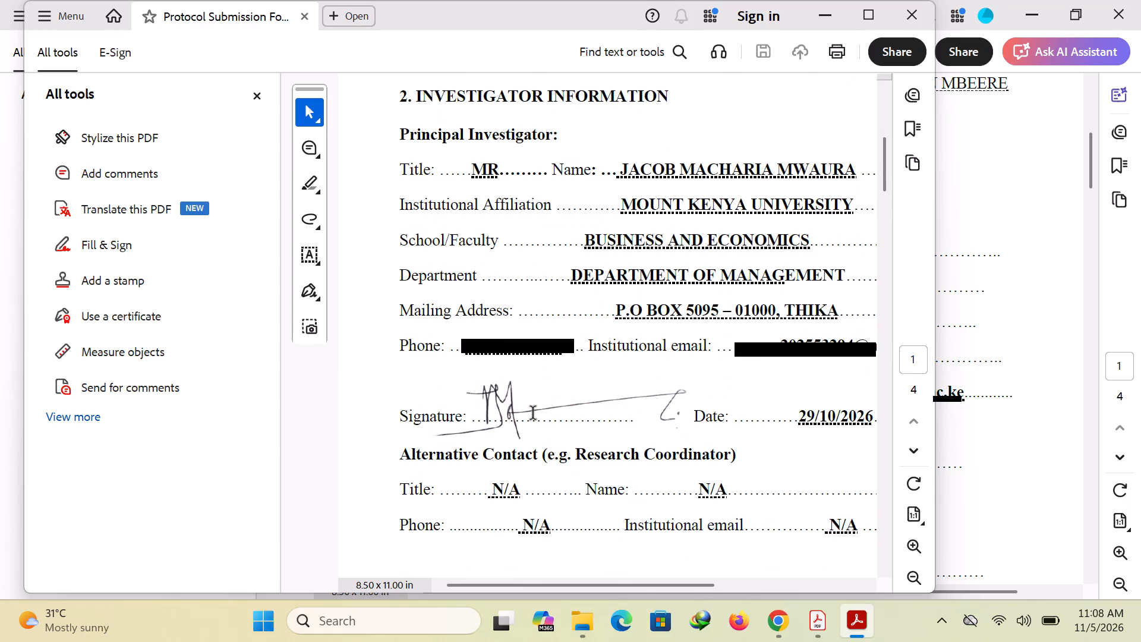
click(834, 51)
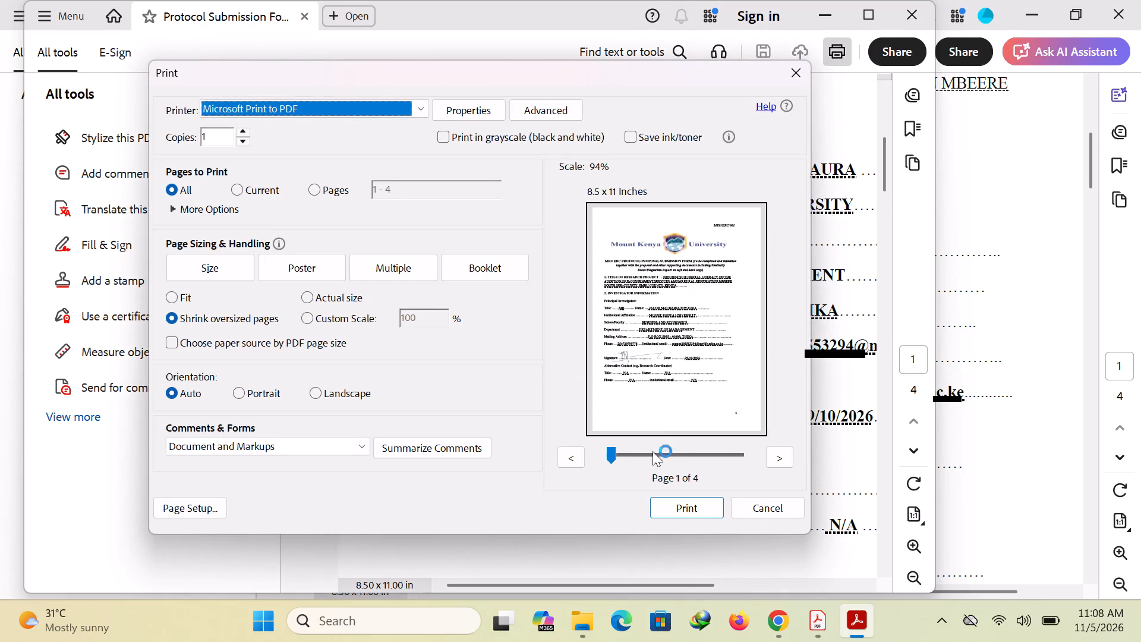
click(682, 511)
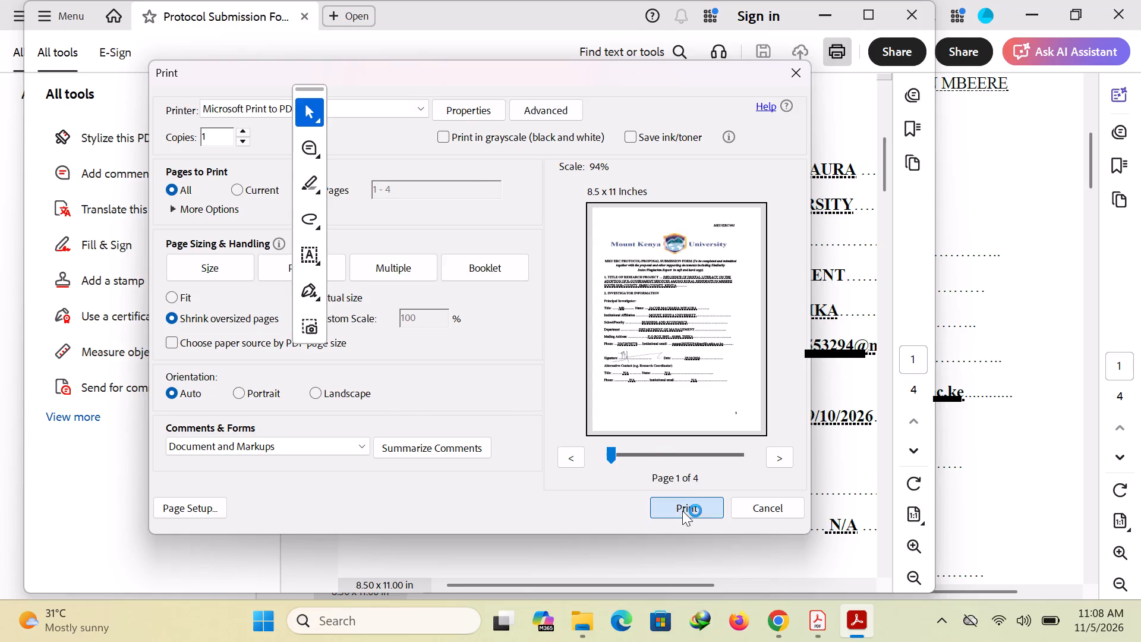
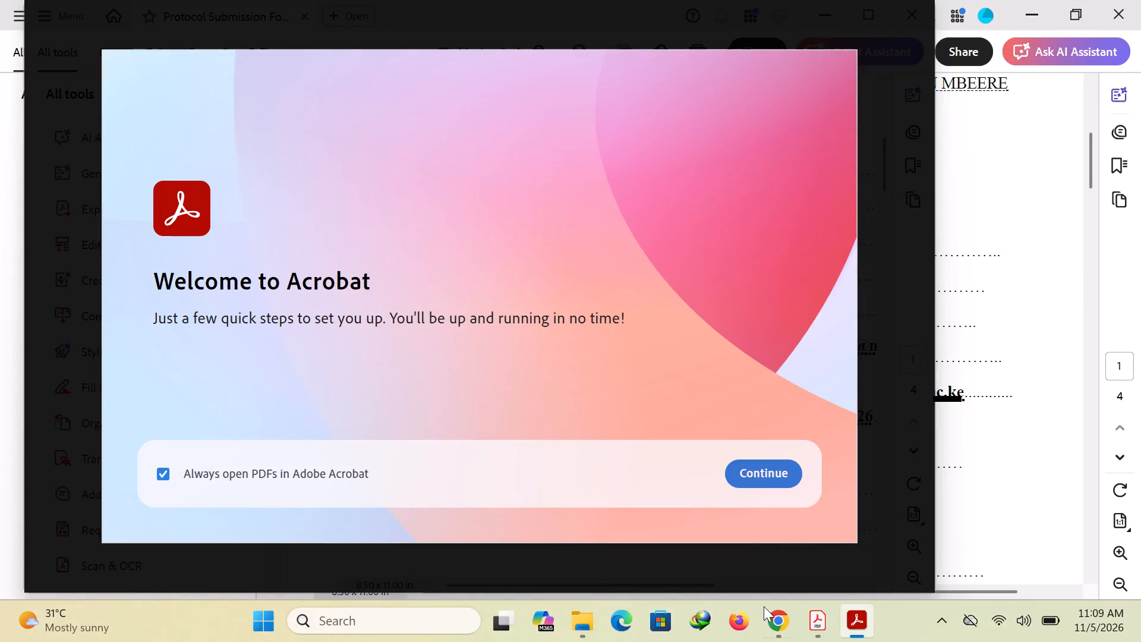
Open the Form 11 Certificate of Corrections PDF from the Video folder in File Explorer.
click(585, 629)
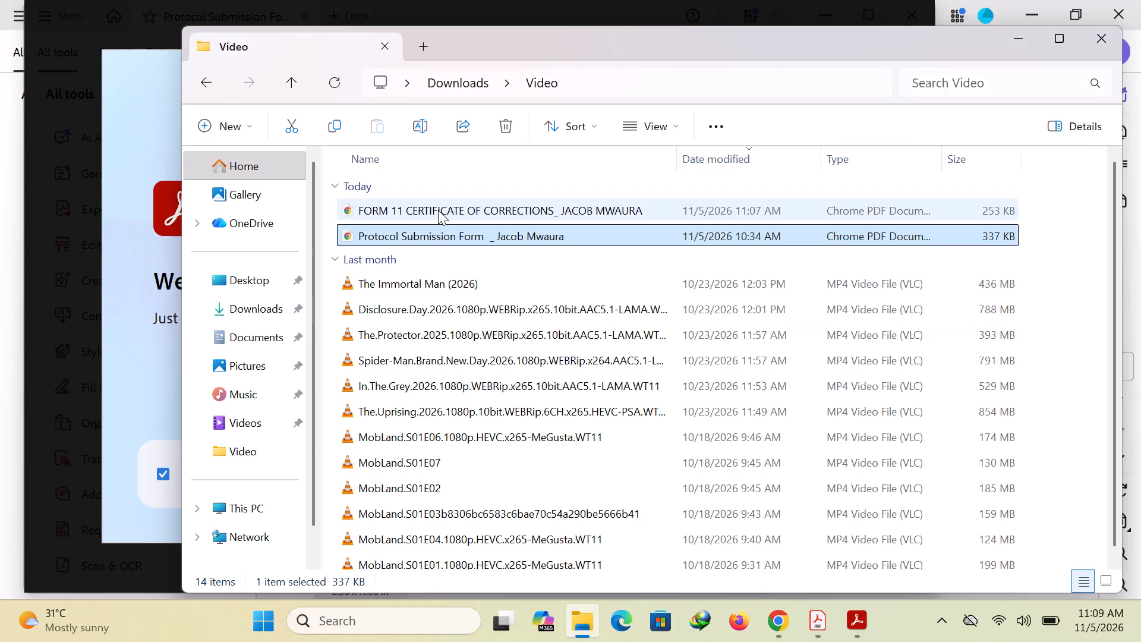
triple_click(439, 210)
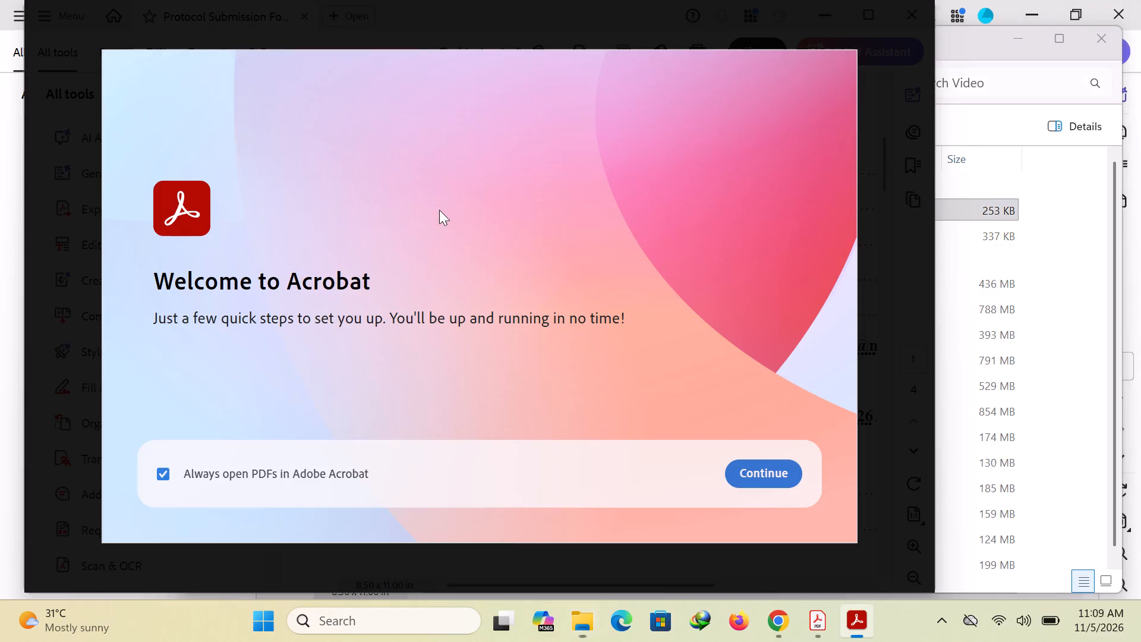
Set Adobe Acrobat as the default app for .pdf files and dismiss the Acrobat welcome setup.
click(758, 474)
key(space)
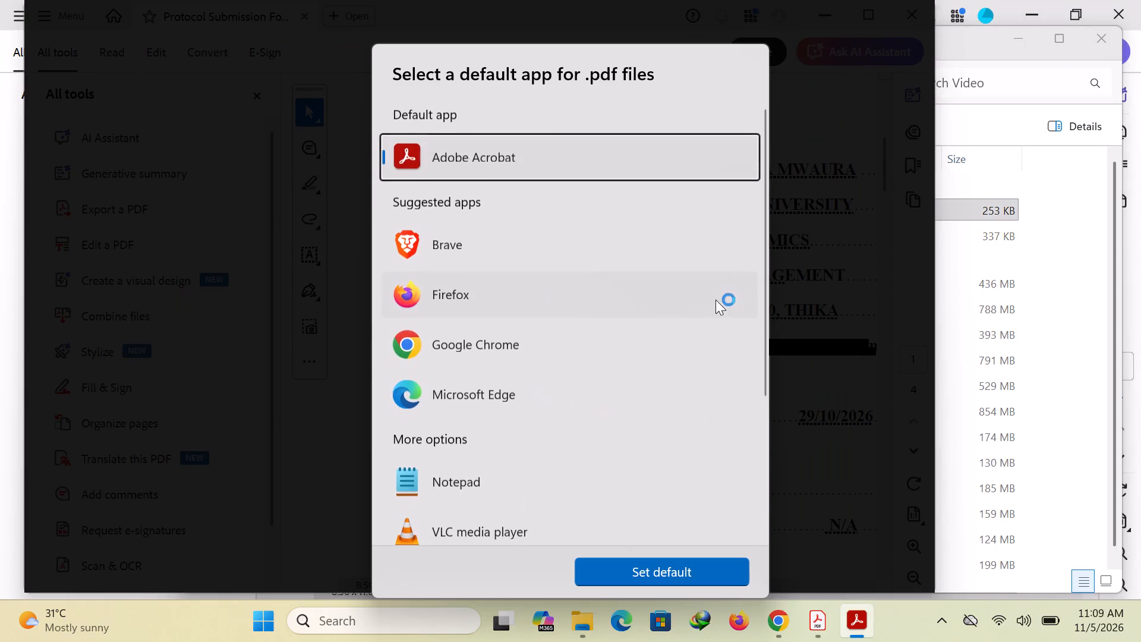
click(695, 584)
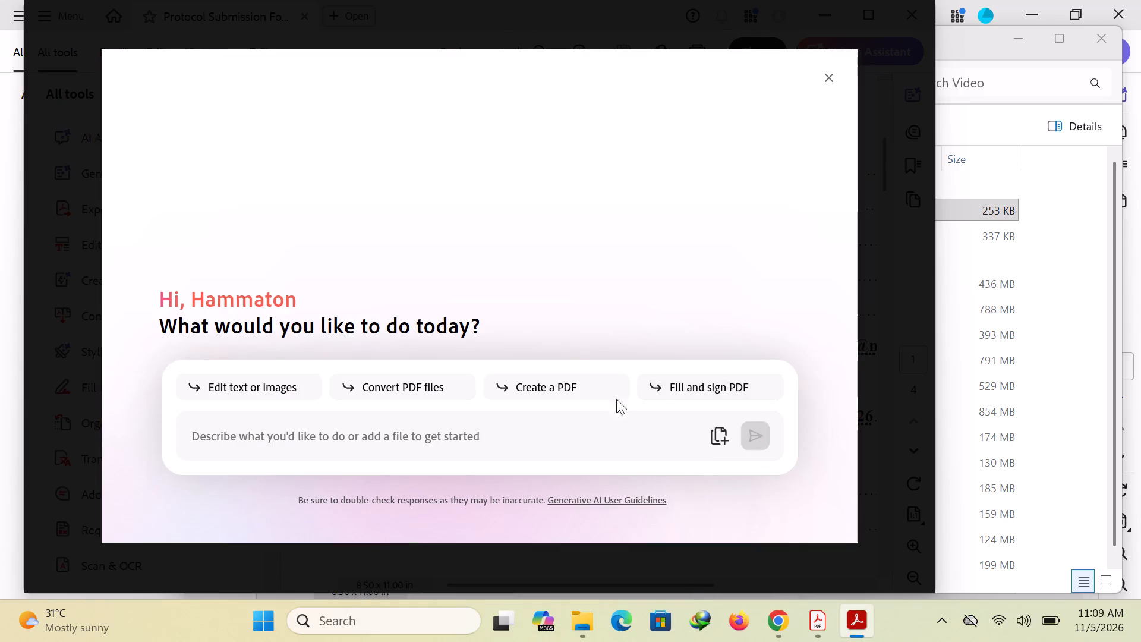
click(826, 80)
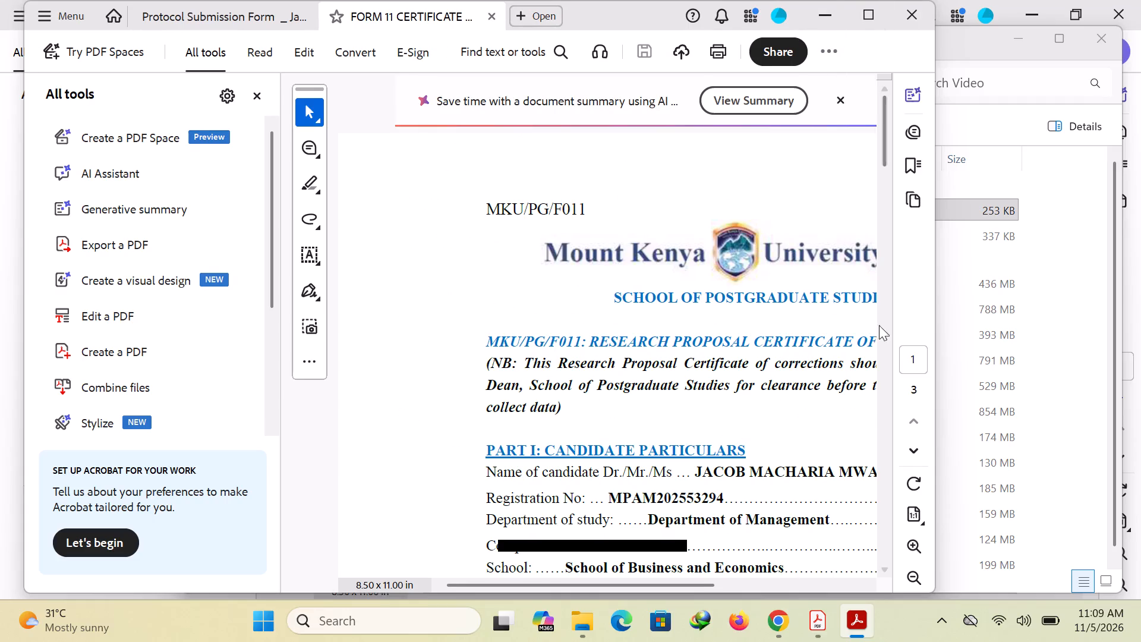
Examine the candidate particulars on the first page of Form 11, including department, school and area of specialization.
drag(501, 581, 552, 575)
scroll(558, 457, down, 2)
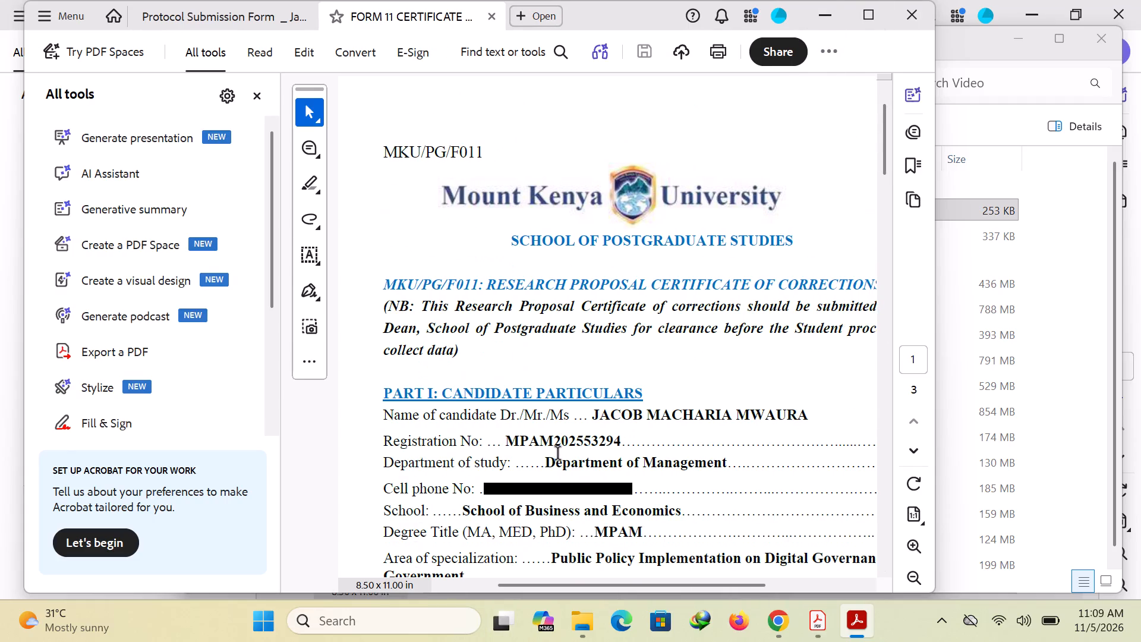
scroll(559, 455, down, 2)
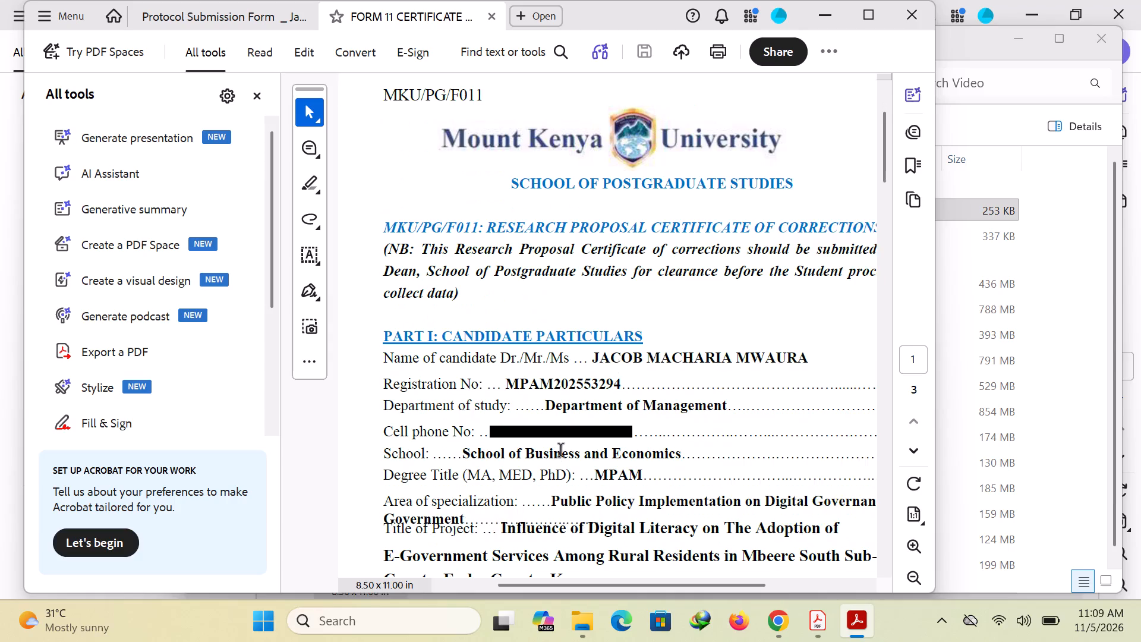
scroll(645, 396, down, 4)
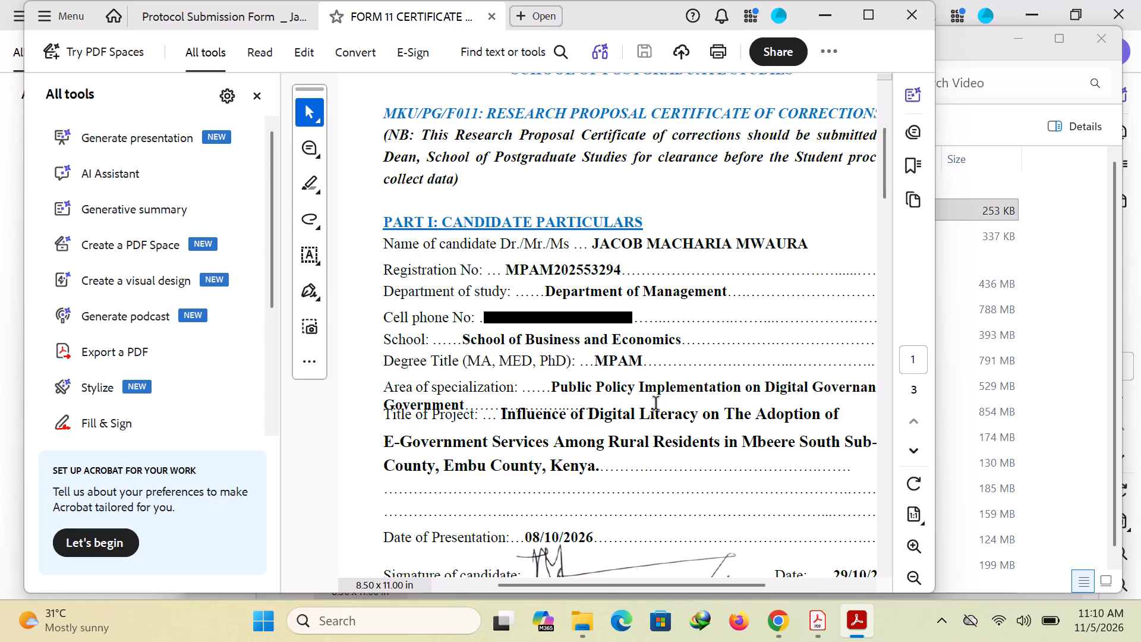
Open the print settings for the Form 11 Certificate of Corrections.
click(712, 55)
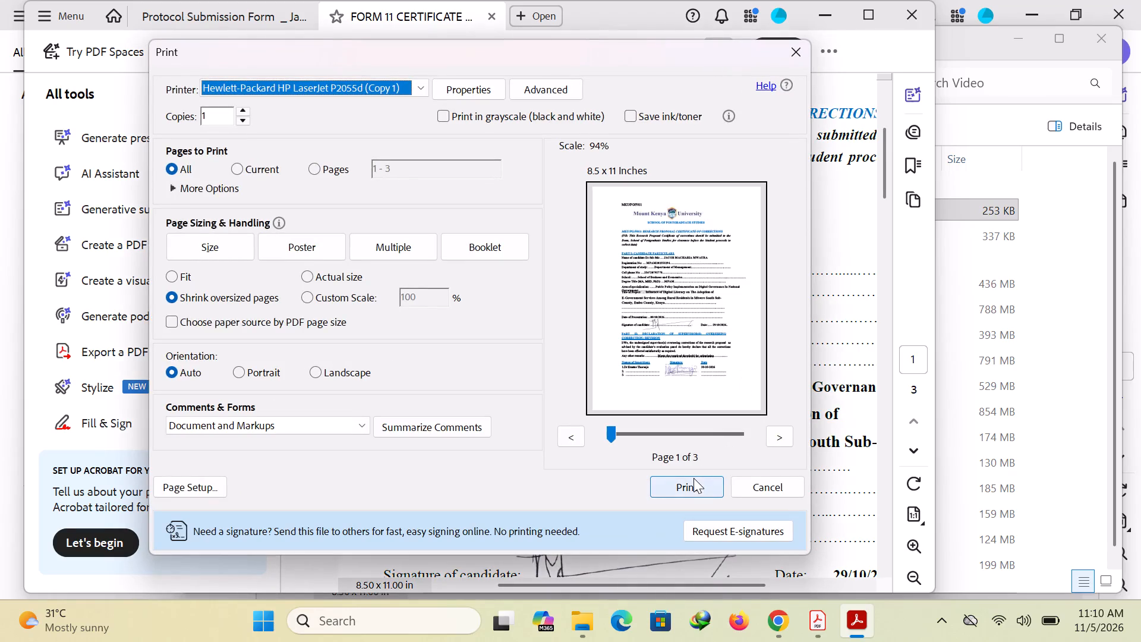
Print one copy of all pages of Form 11 Certificate of Corrections on the Hewlett-Packard HP LaserJet P2055d (Copy 1).
click(694, 480)
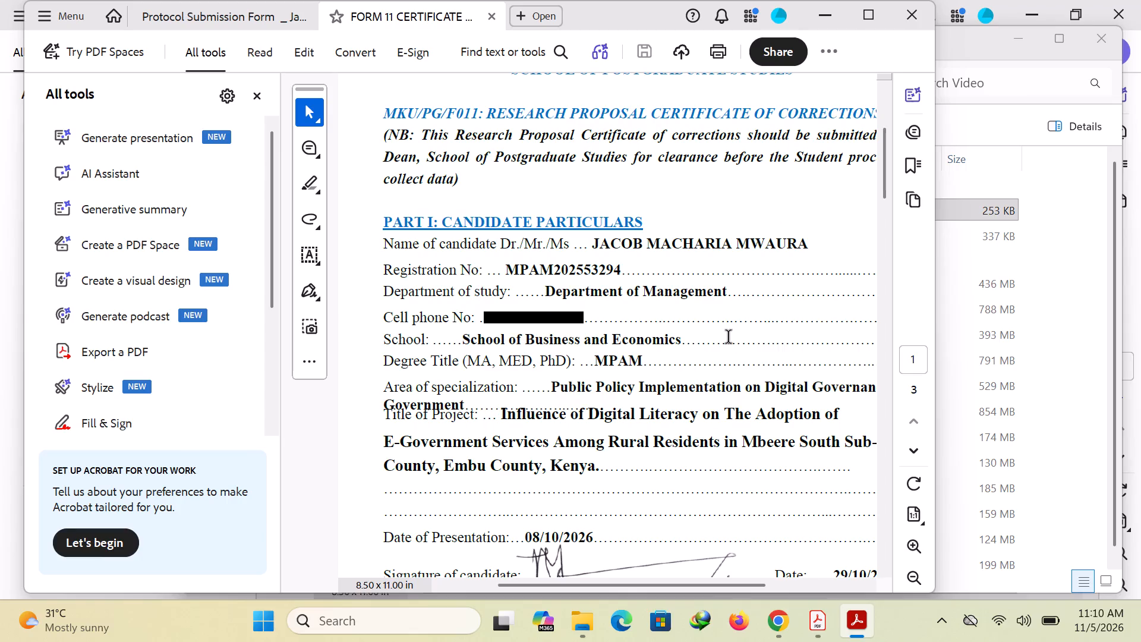
Minimize the Form 11 window and close the Video folder window in File Explorer.
click(840, 10)
click(1102, 36)
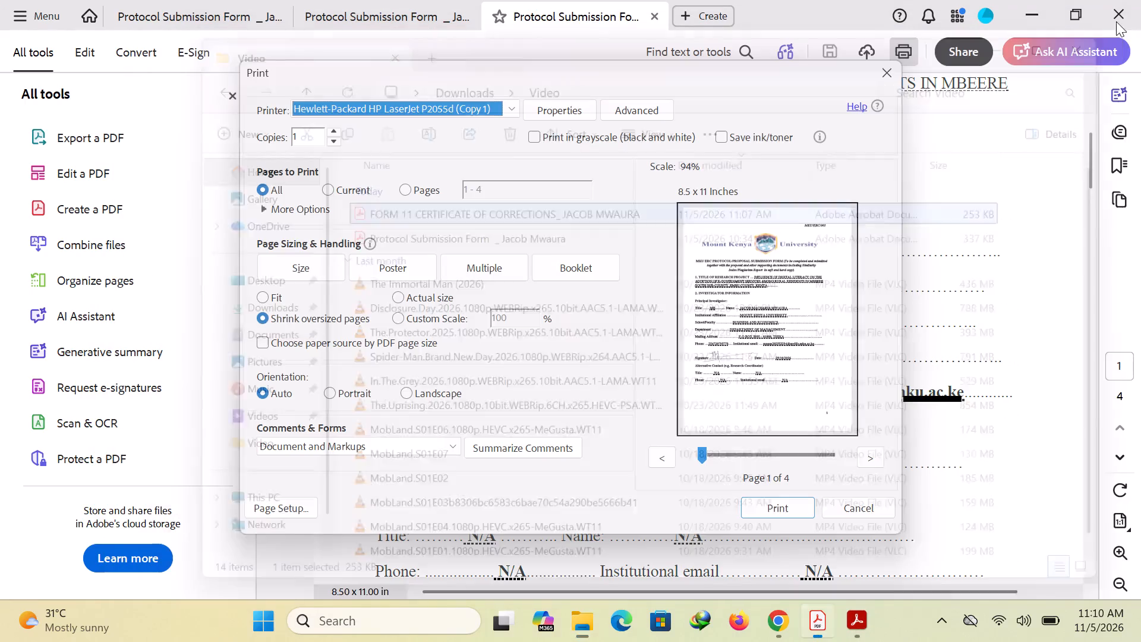
Dismiss the Protocol Submission Form's print settings and minimize its window to return to Form 11 in Chrome, keeping the PDFs open.
click(885, 77)
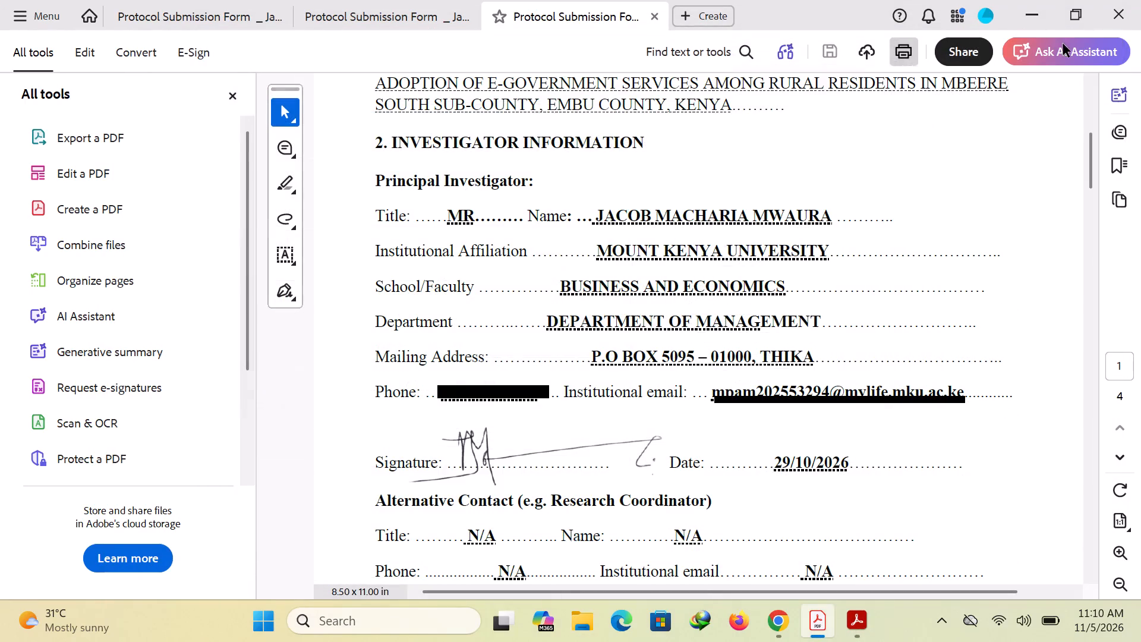
click(1102, 15)
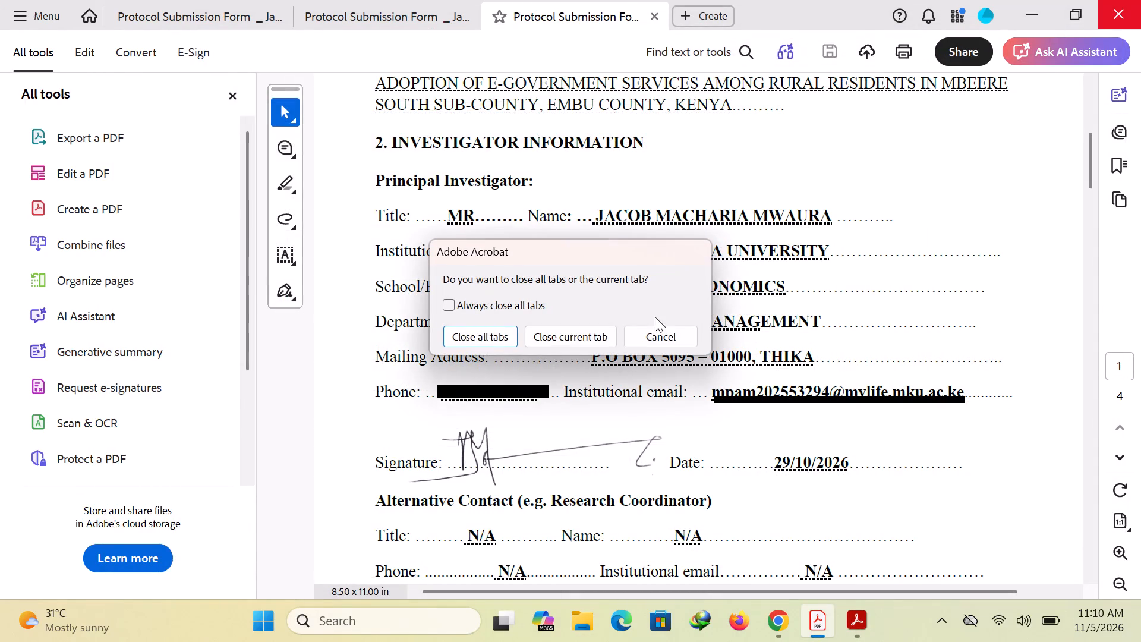
click(658, 333)
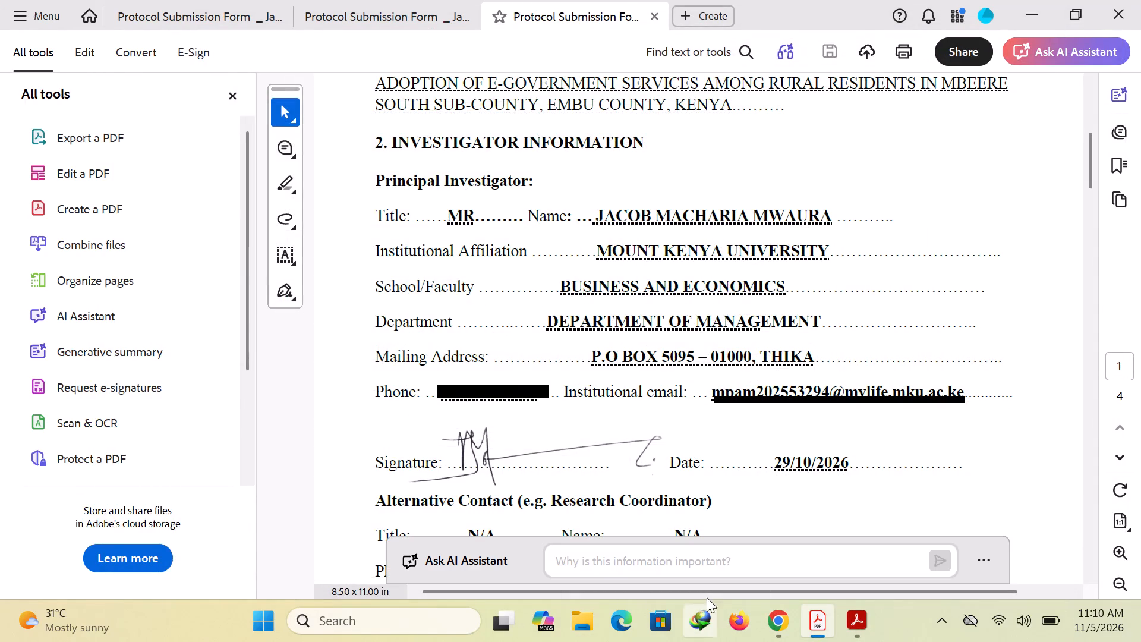
click(1044, 23)
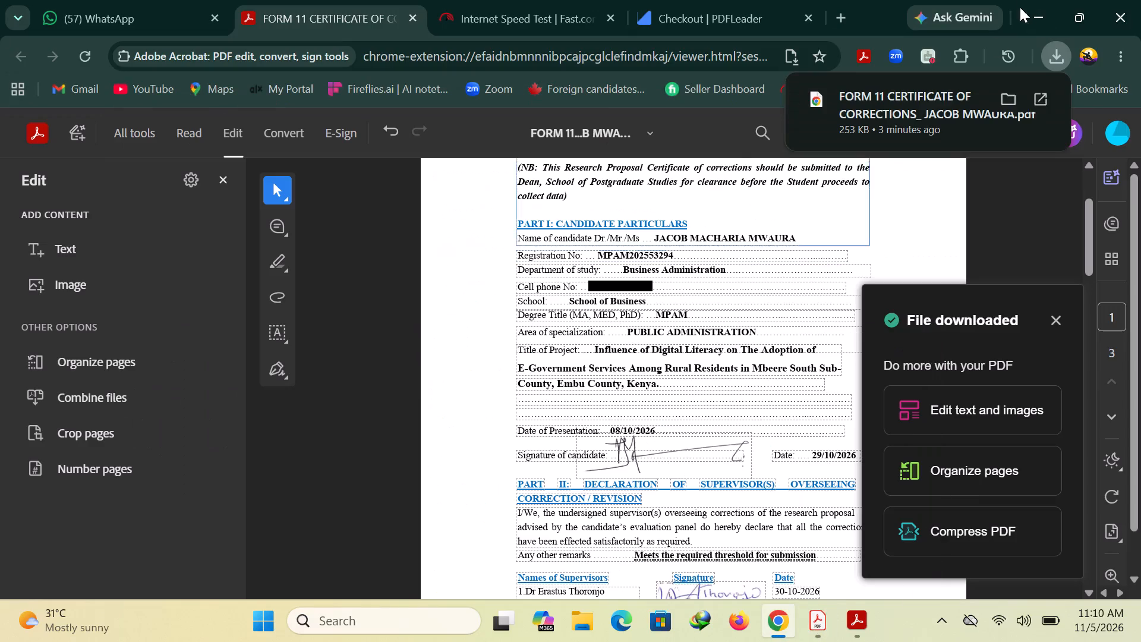